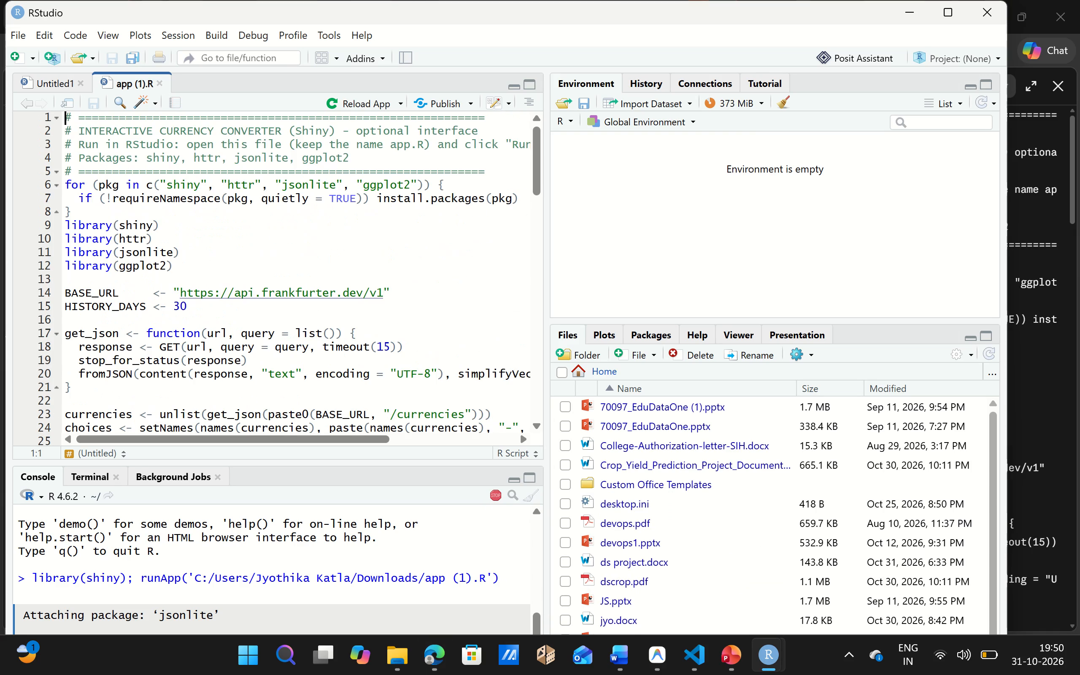
Bring the Shiny Currency Converter window with the USD to INR result and rate history chart forward and start a screen snip of it.
scroll(135, 344, up, 5)
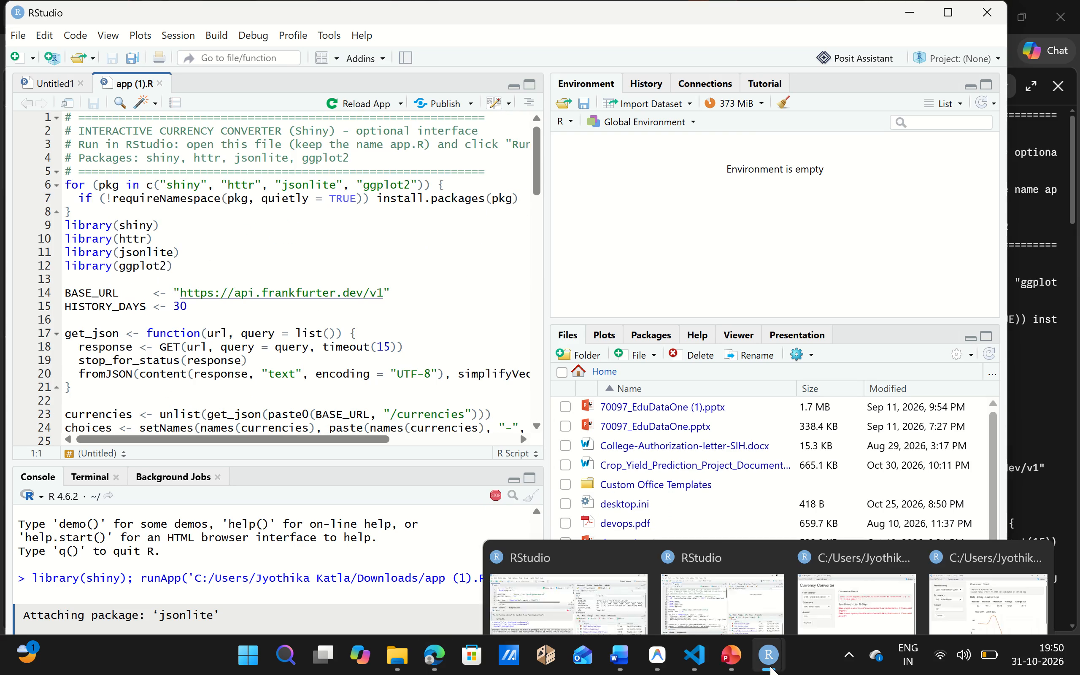
click(993, 570)
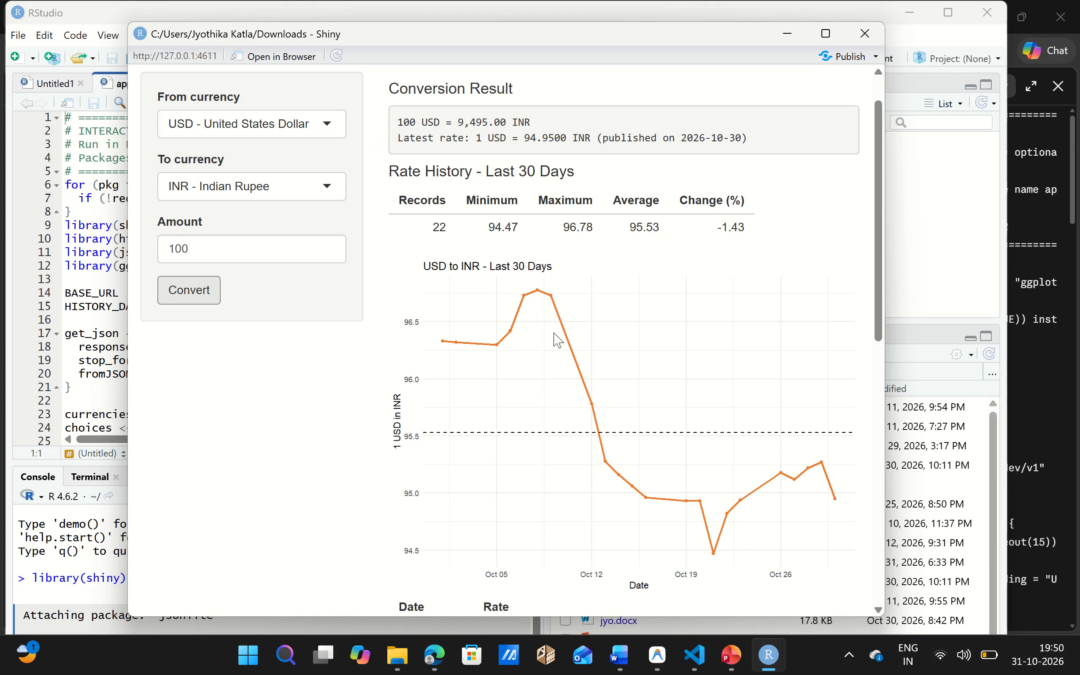
scroll(553, 332, up, 1)
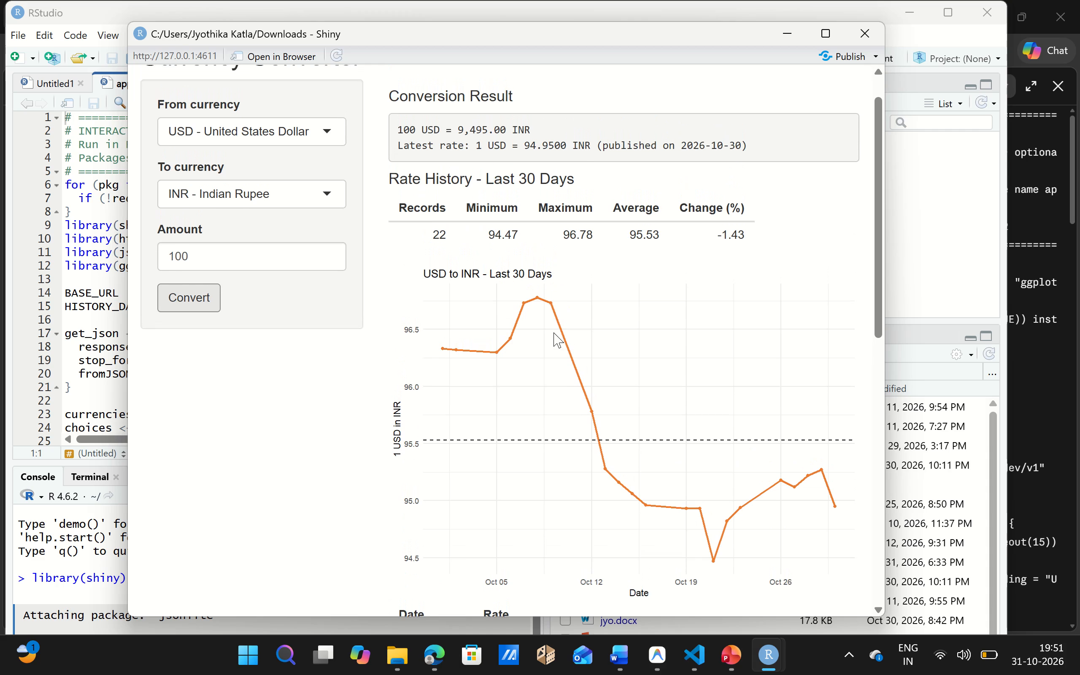
scroll(553, 332, up, 2)
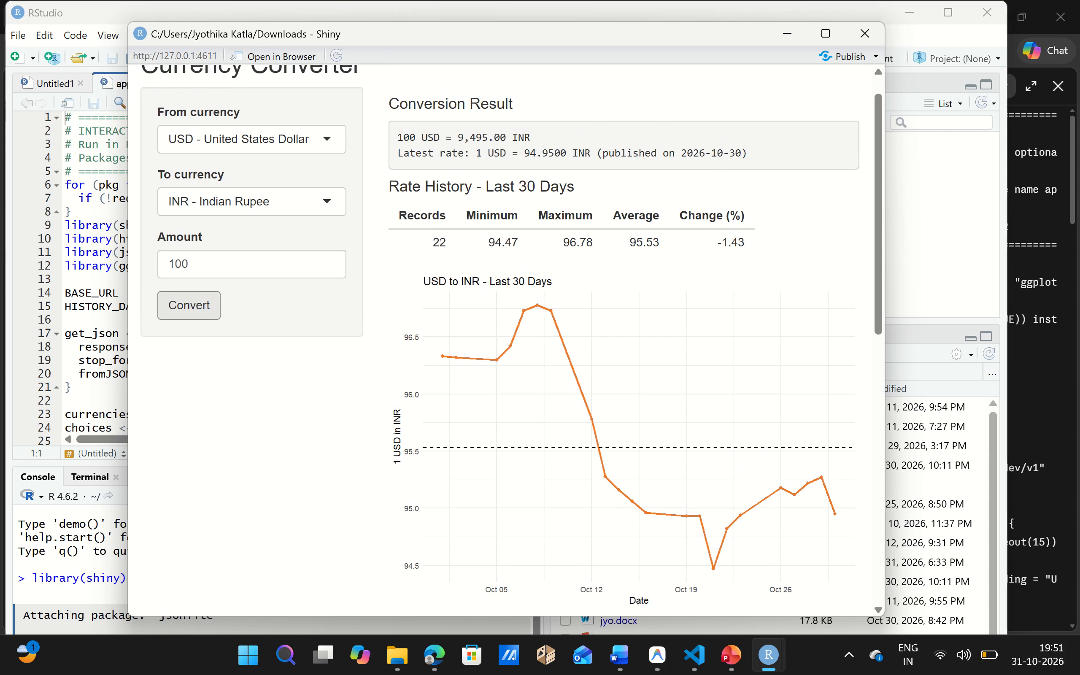
key(shift+super+s)
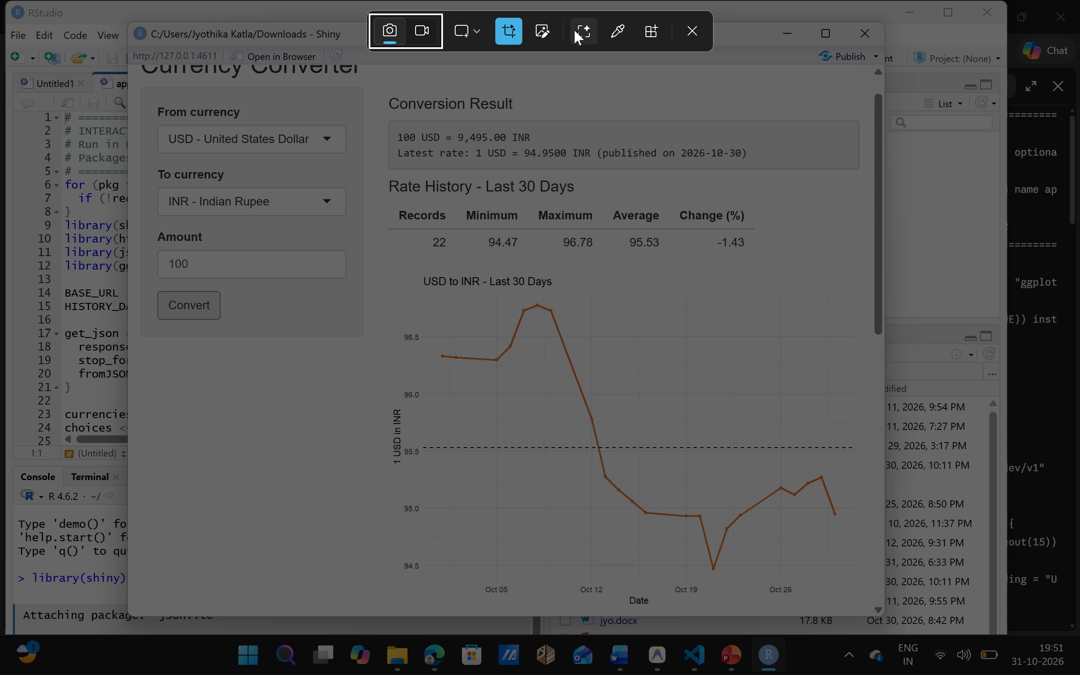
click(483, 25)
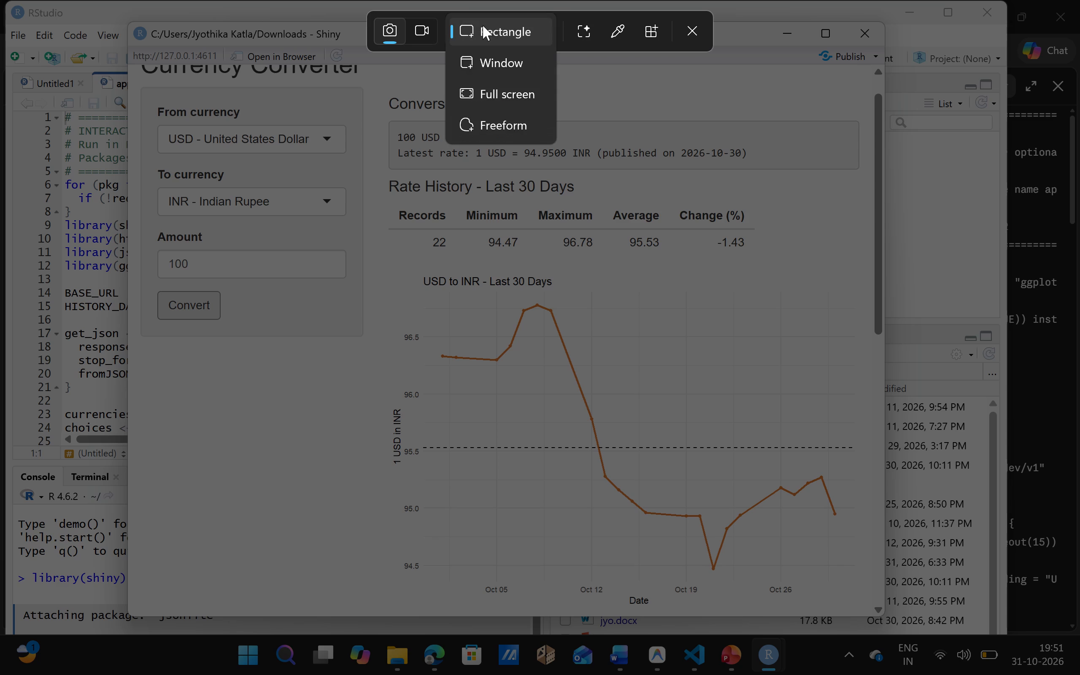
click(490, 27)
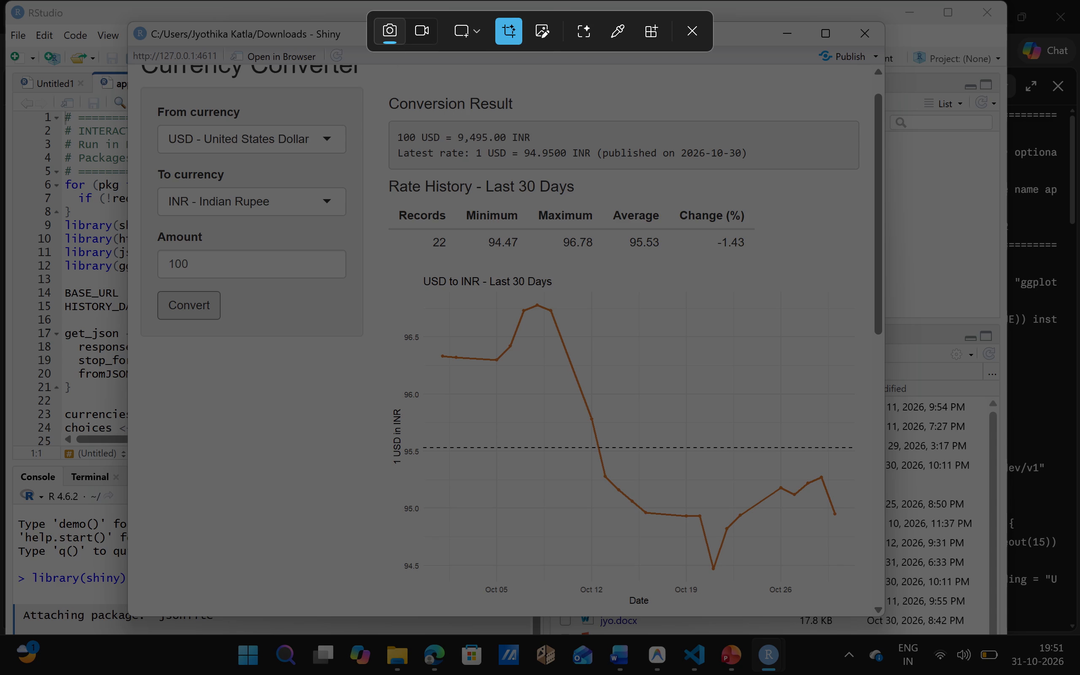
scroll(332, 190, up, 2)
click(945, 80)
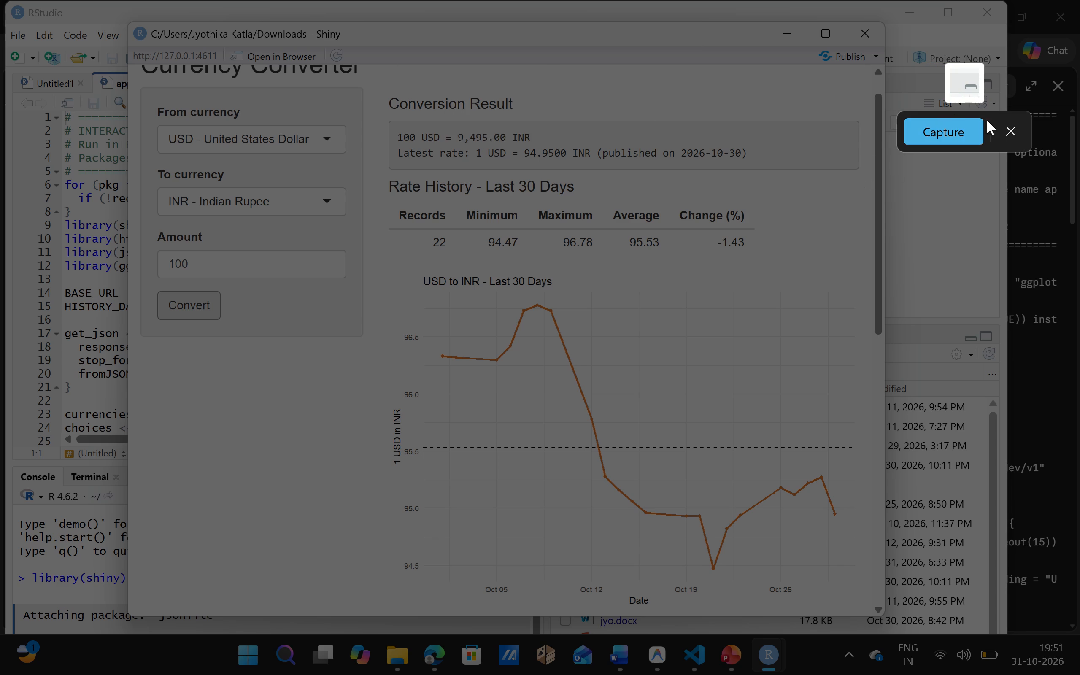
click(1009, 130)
Maximize the Currency Converter app window, with the page shown from its heading.
scroll(620, 184, up, 1)
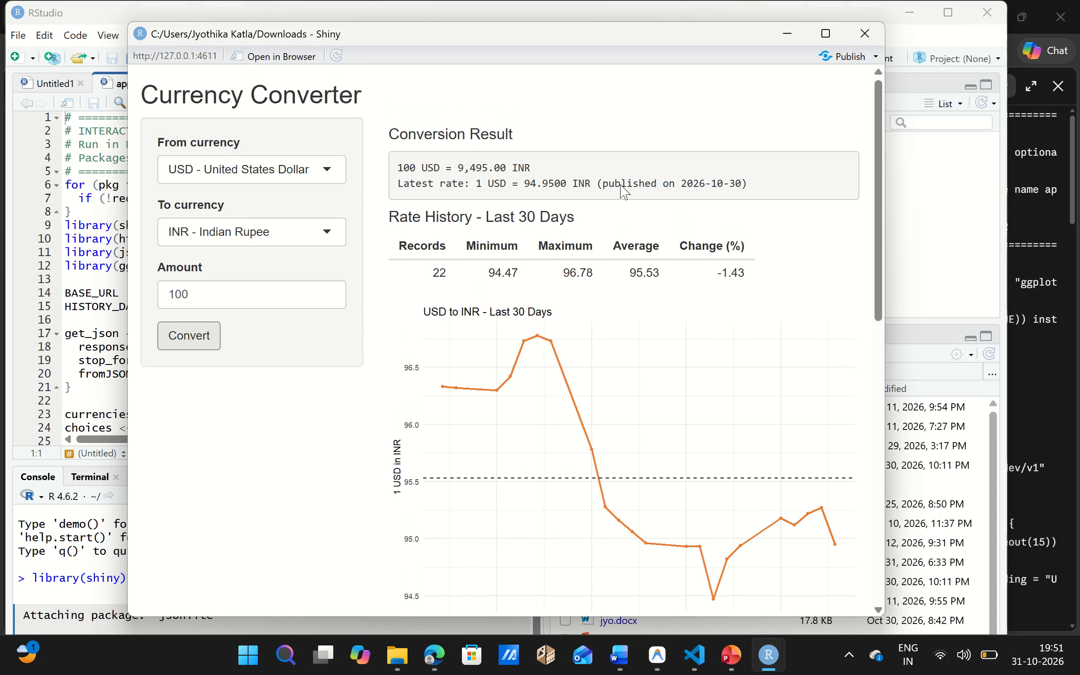
scroll(620, 184, up, 1)
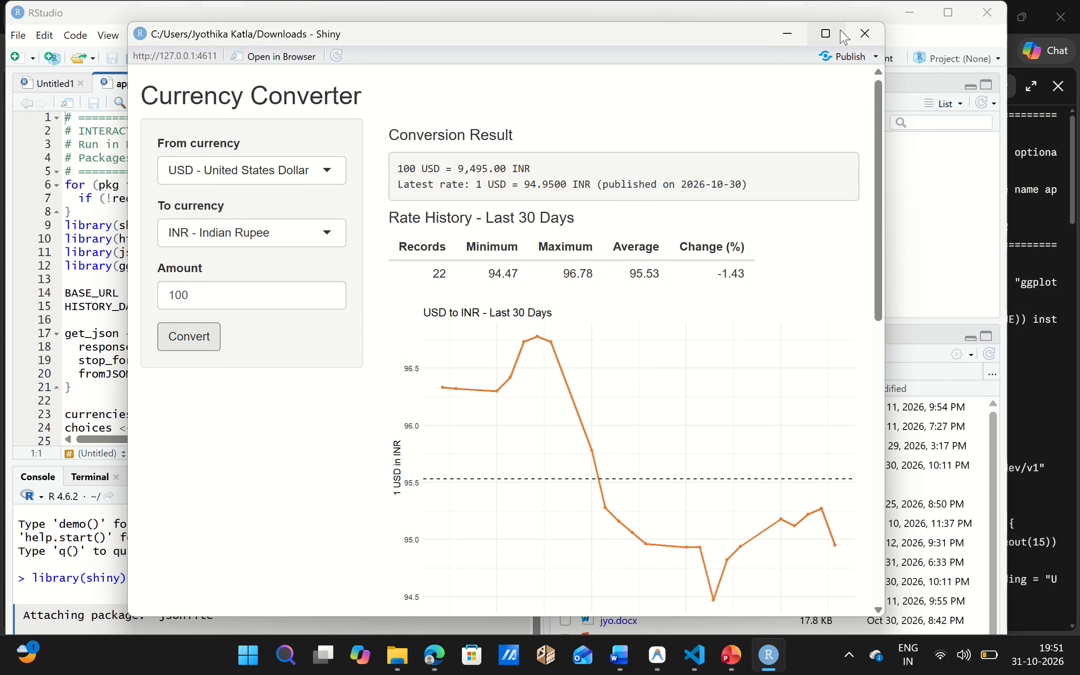
click(827, 31)
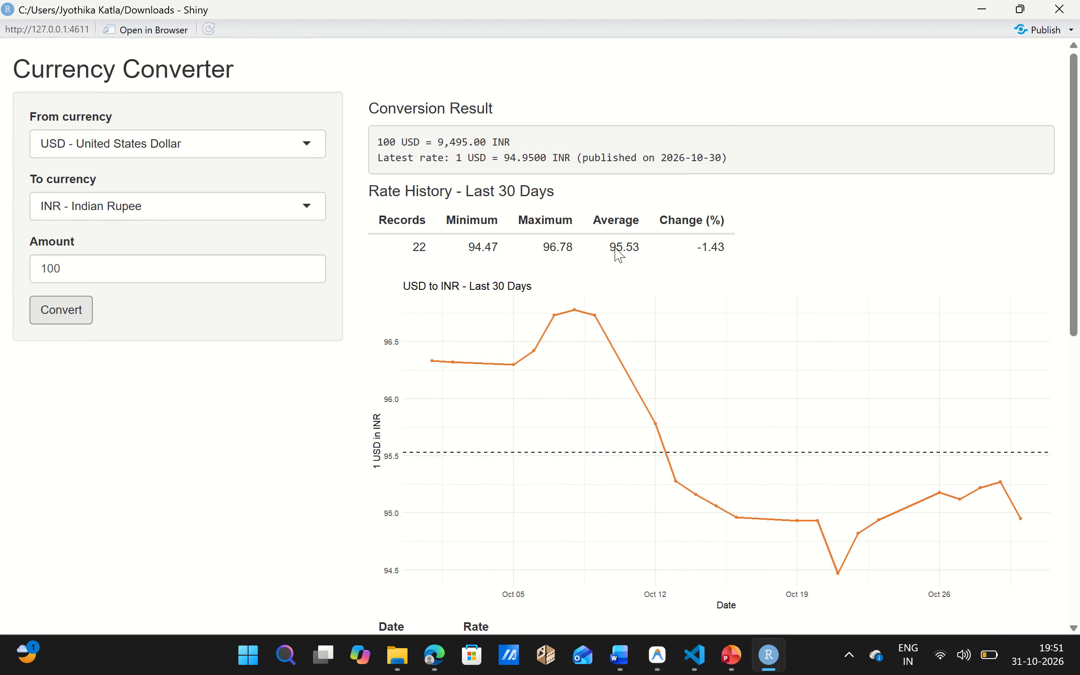
scroll(599, 294, up, 4)
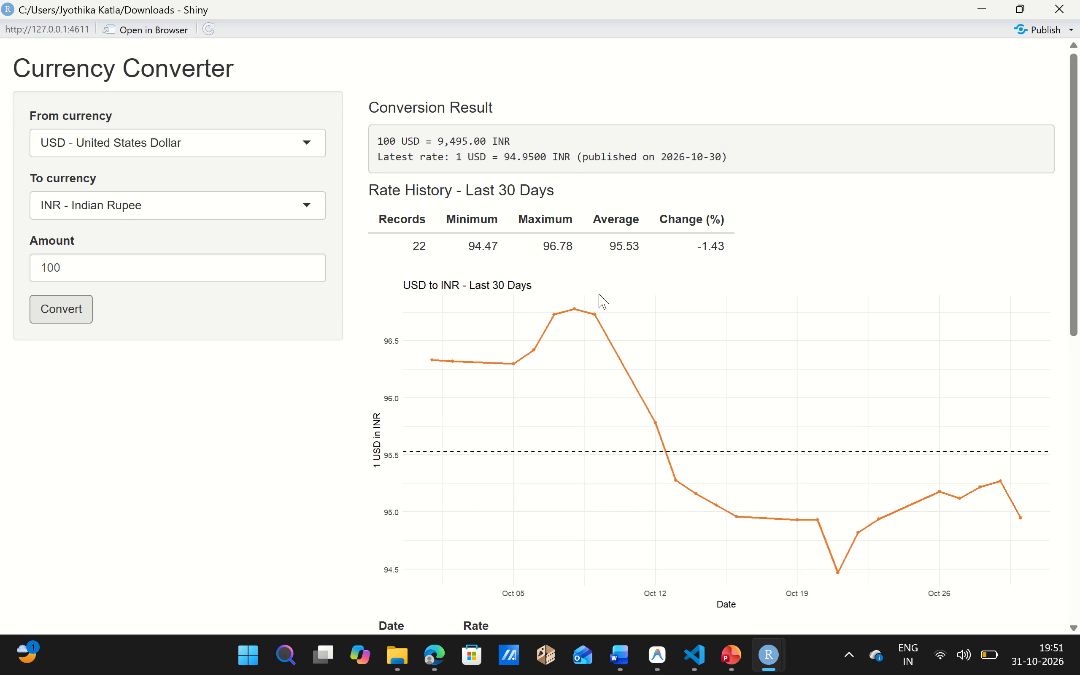
scroll(599, 294, up, 1)
scroll(474, 501, up, 1)
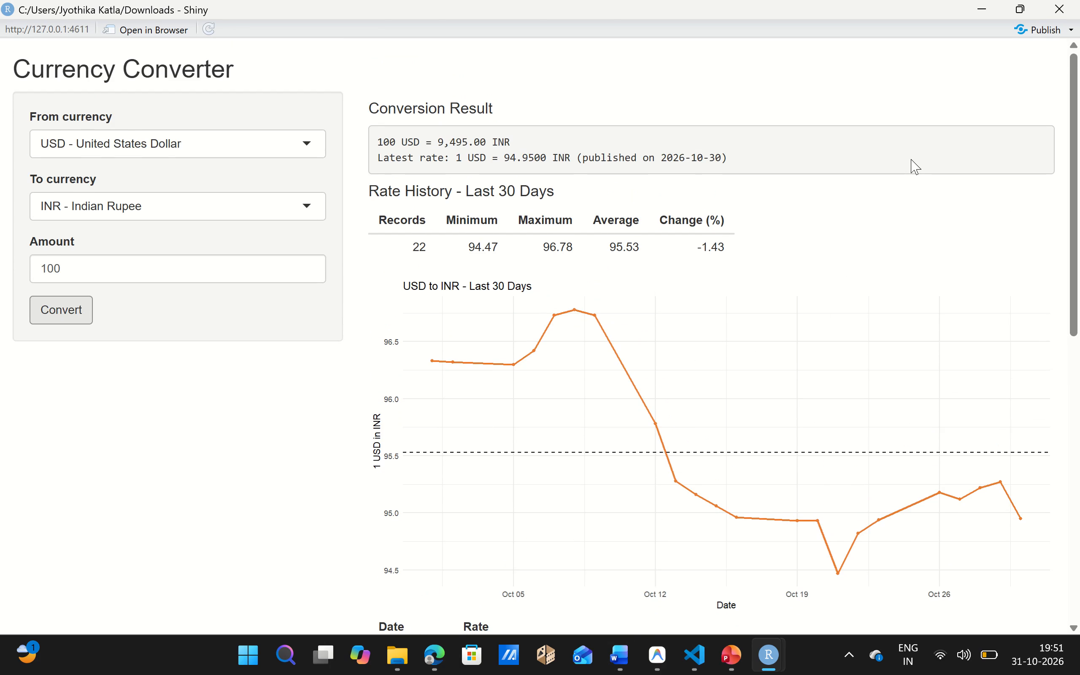
Capture a rectangular snip of the Currency Converter page, from its heading down to the chart's Date axis.
key(shift+super+s)
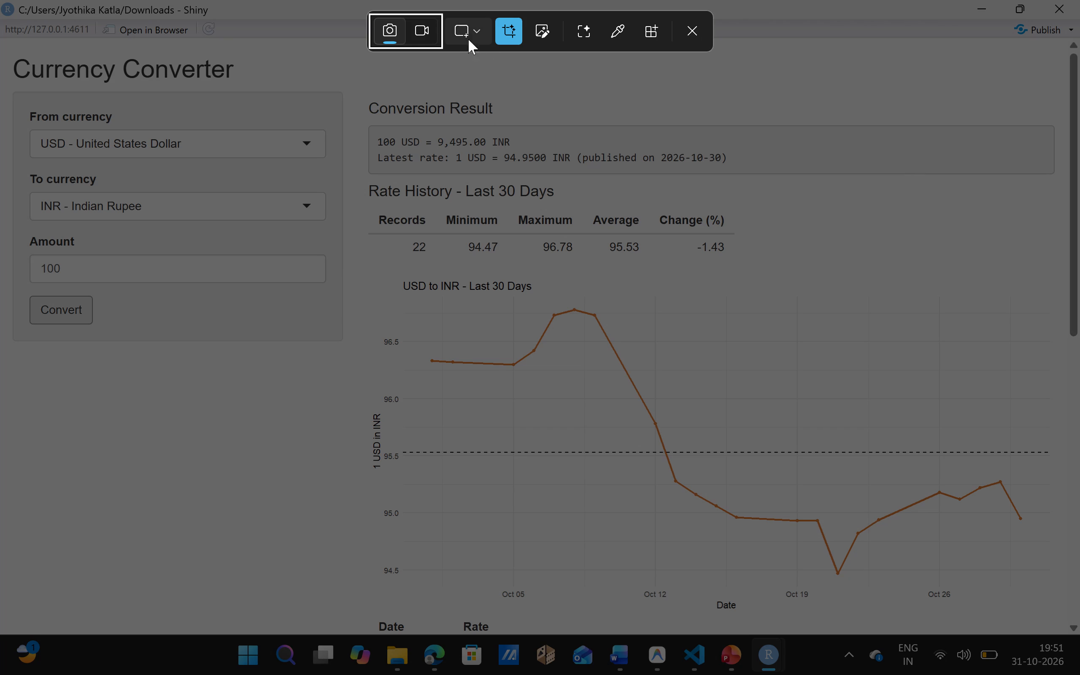
click(466, 30)
click(495, 32)
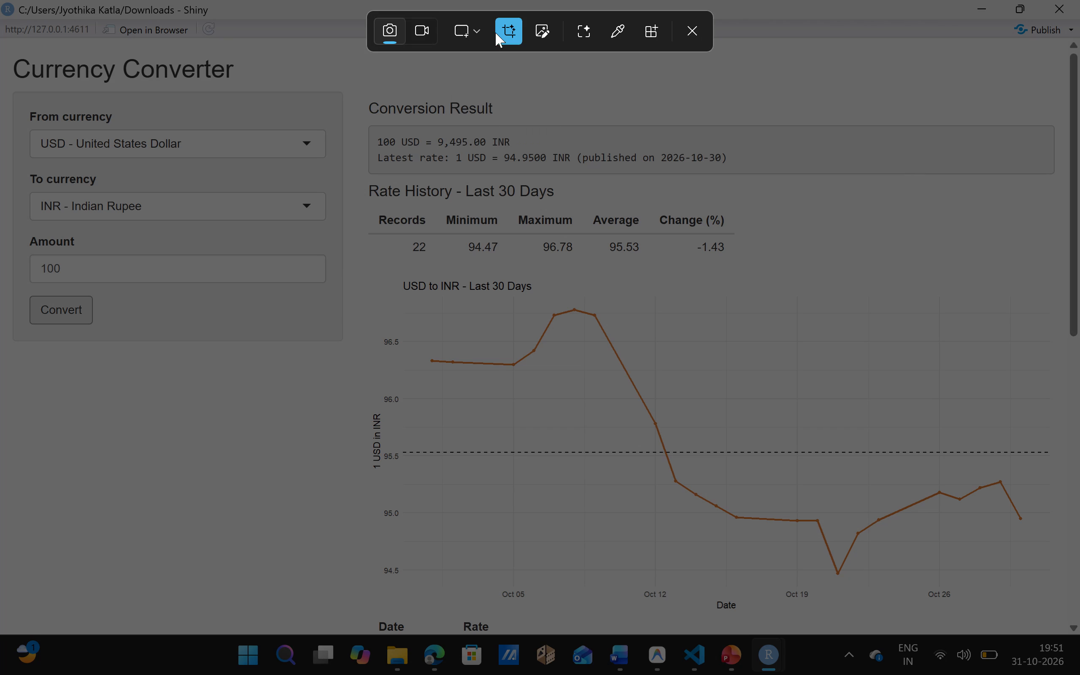
drag(2, 38, 275, 92)
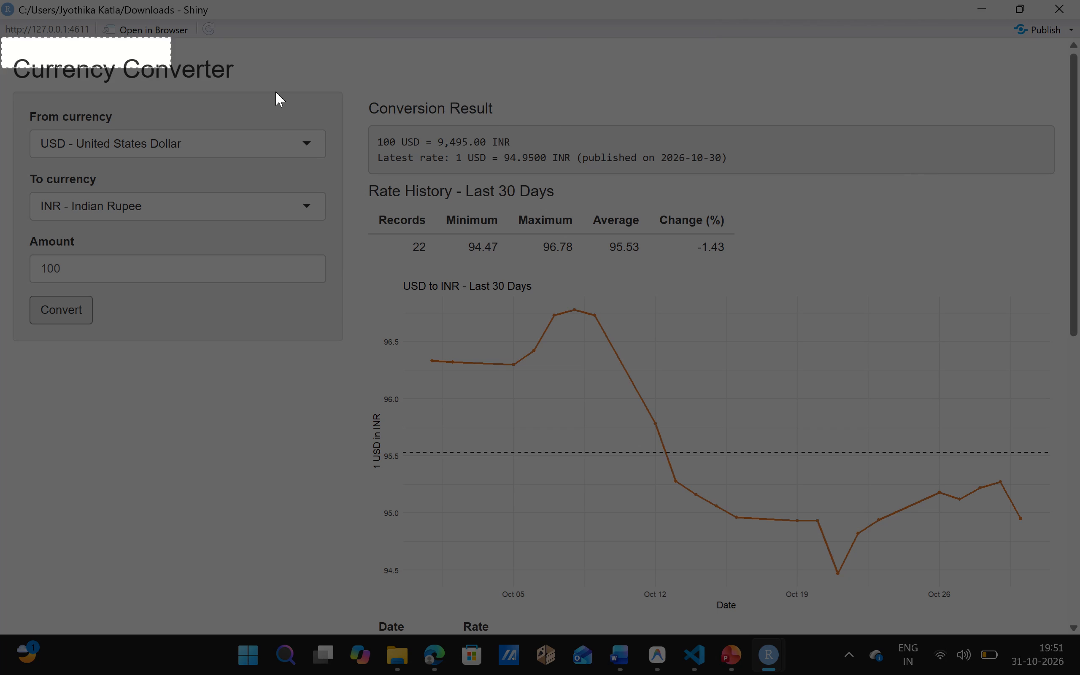
drag(275, 92, 1064, 607)
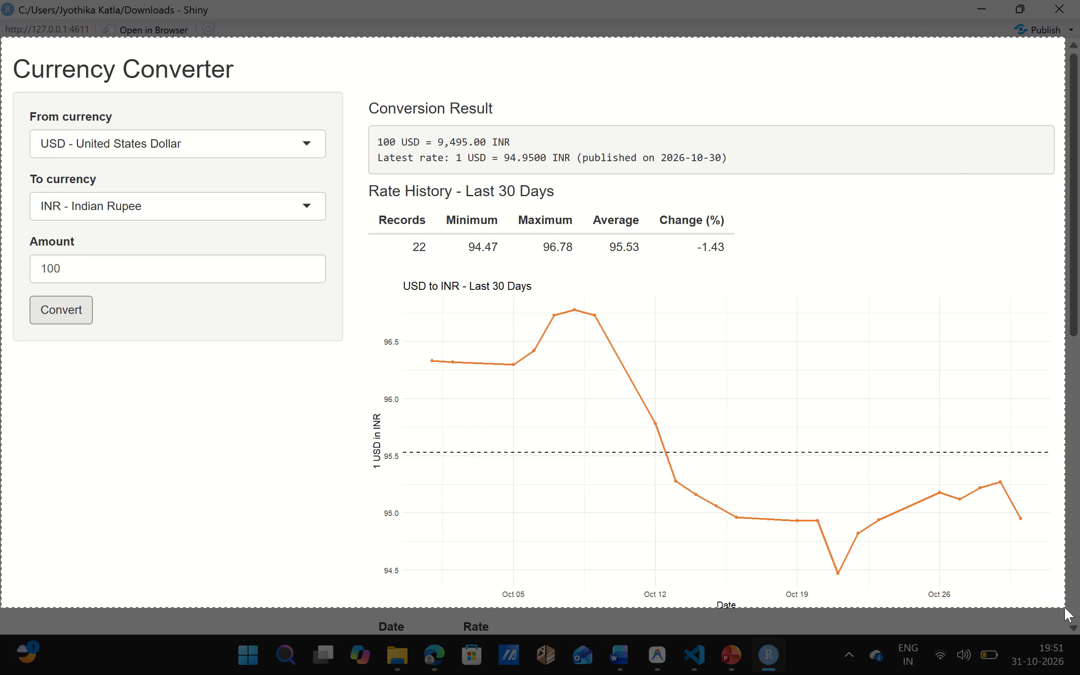
drag(1064, 607, 1071, 608)
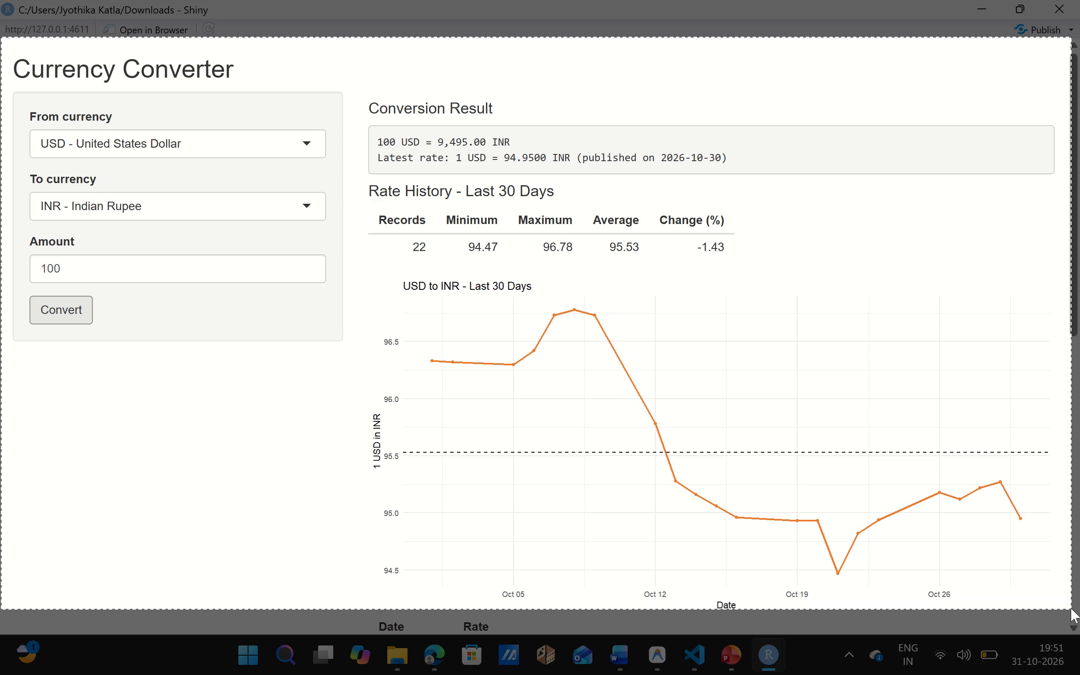
drag(1071, 608, 1065, 621)
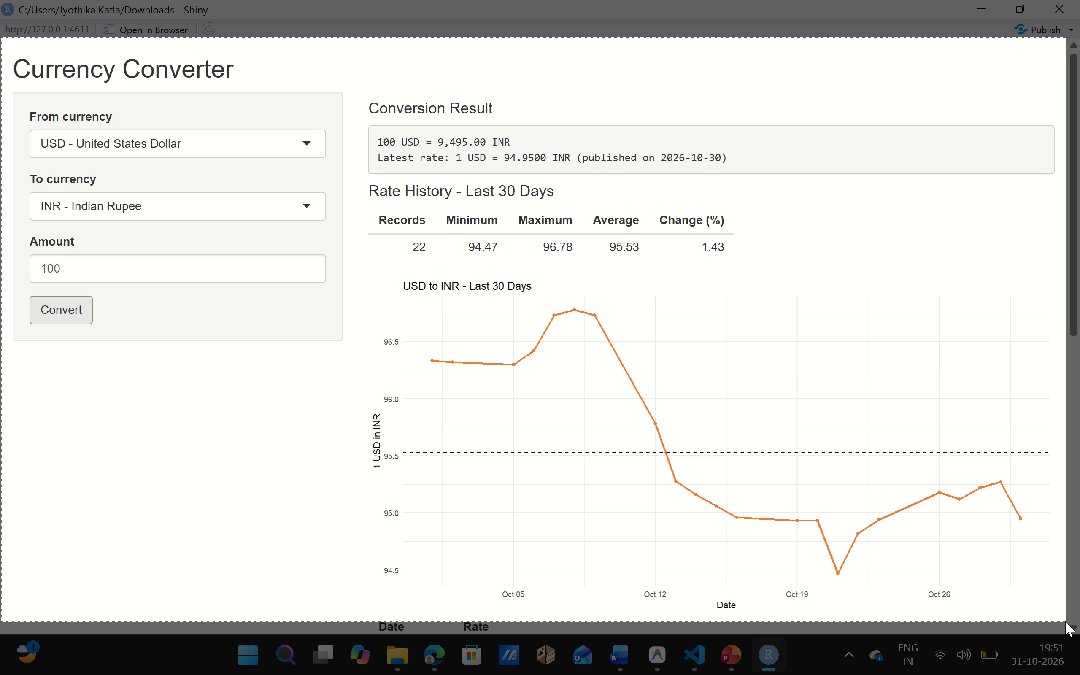
drag(1065, 621, 1066, 617)
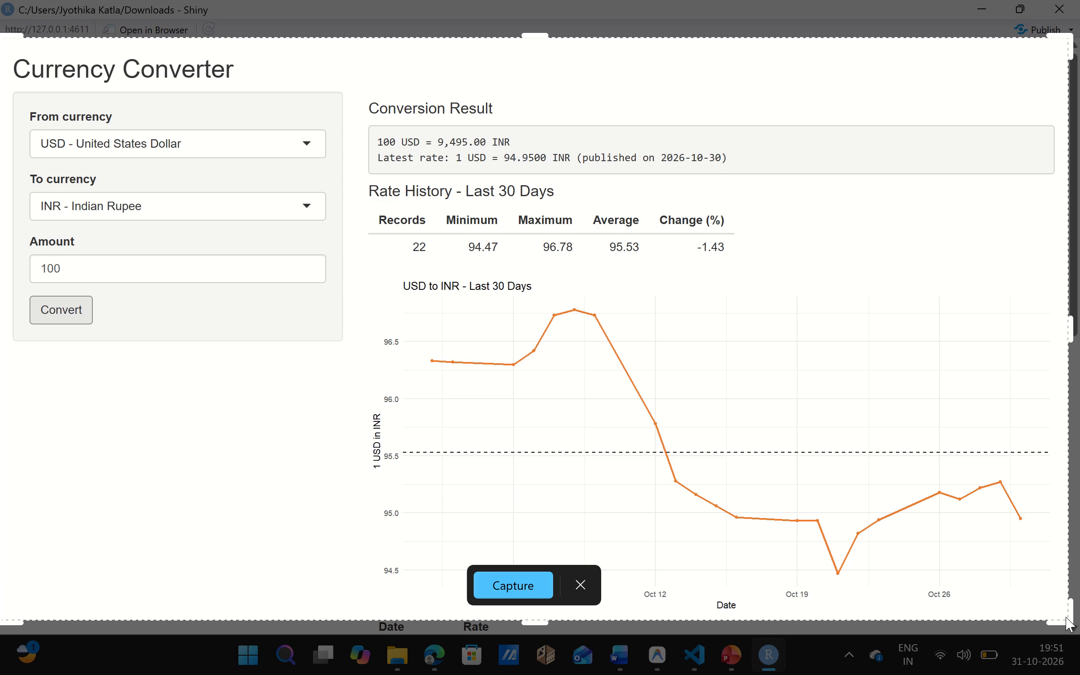
click(517, 581)
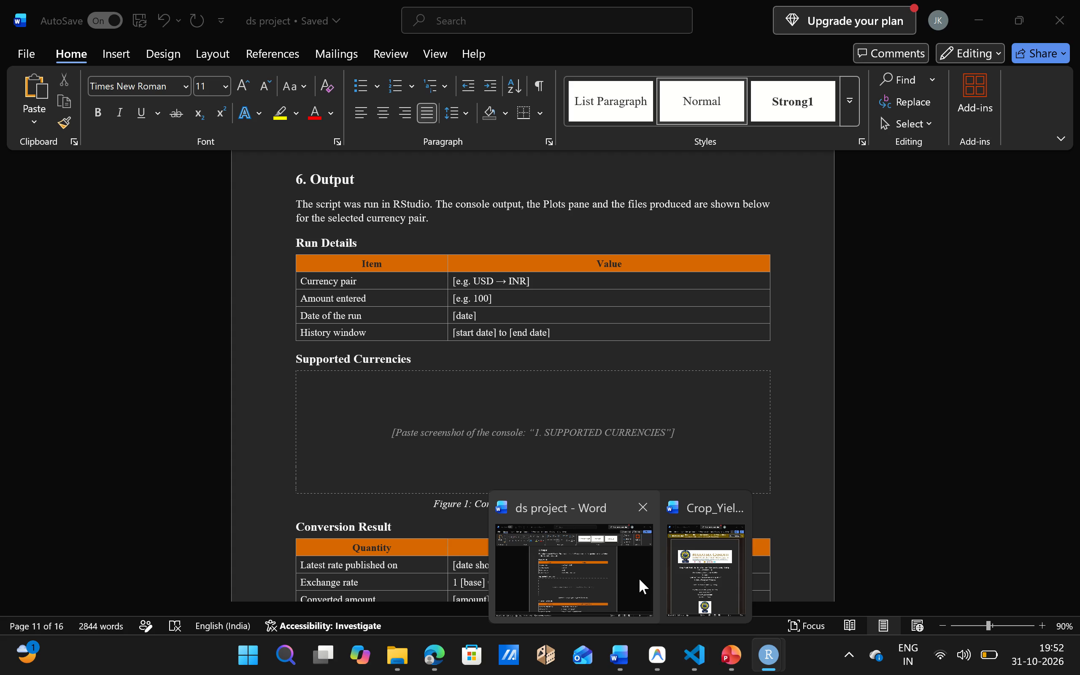
Switch to the ds project document in Word and look through the Output section's screenshot placeholders for Figures 1 to 4.
click(639, 579)
scroll(351, 483, down, 2)
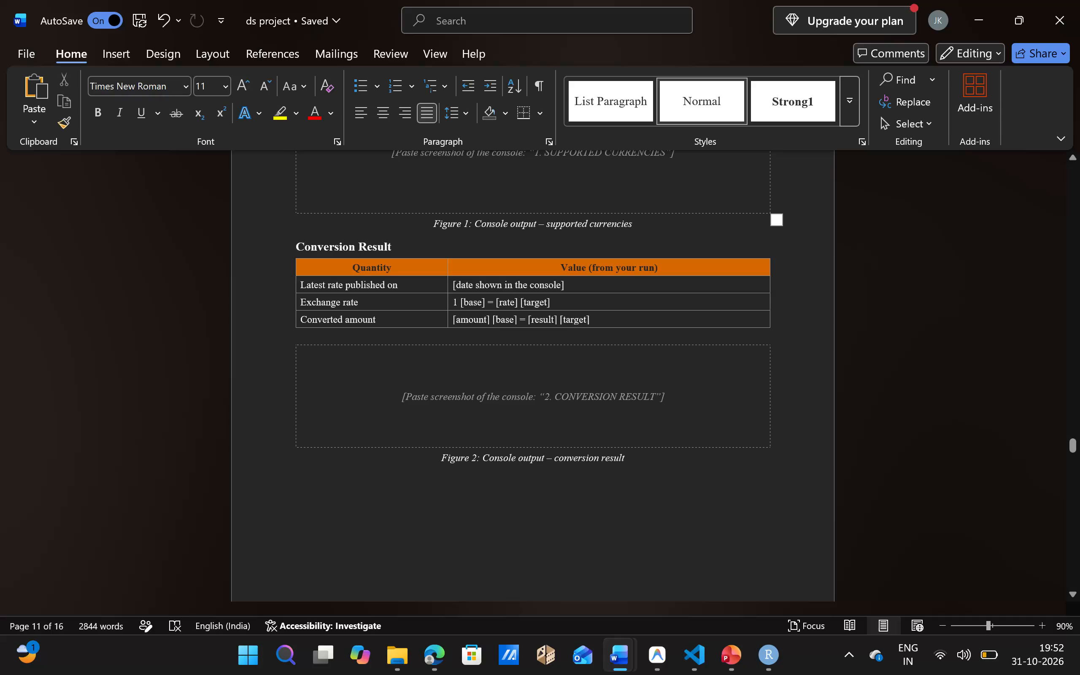
scroll(645, 495, down, 2)
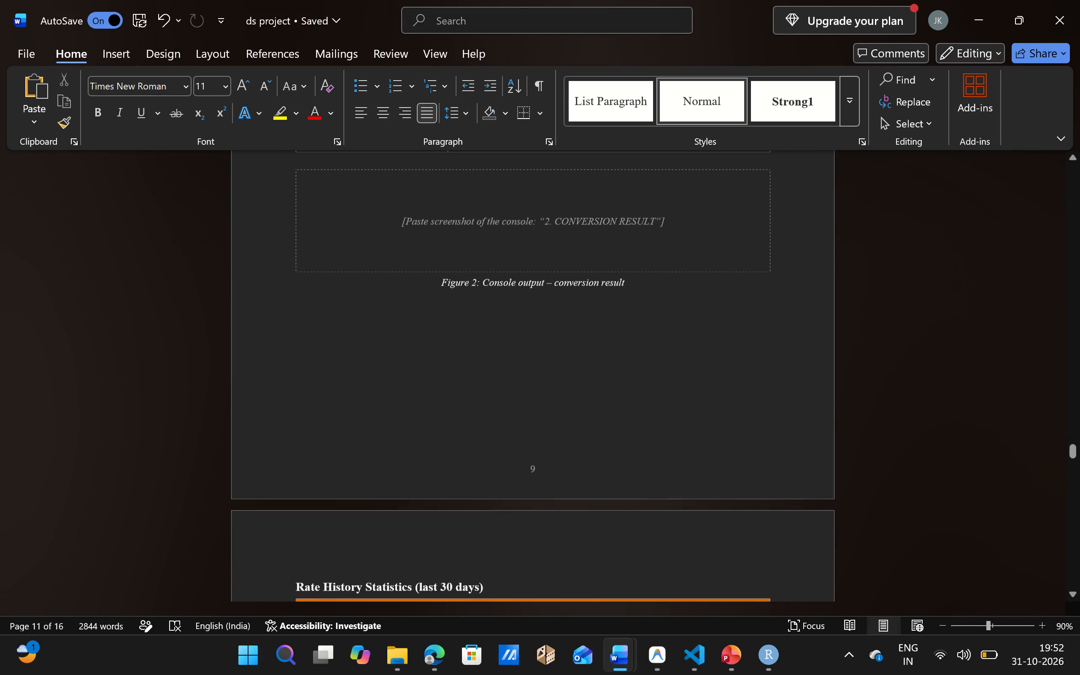
scroll(645, 495, down, 2)
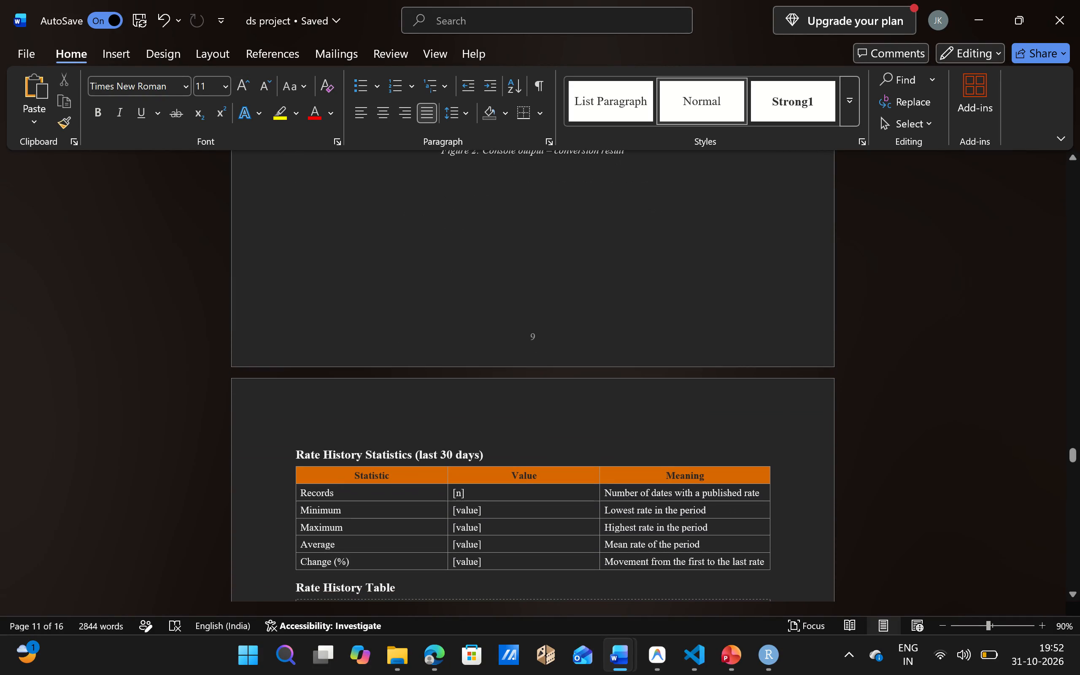
scroll(484, 456, down, 1)
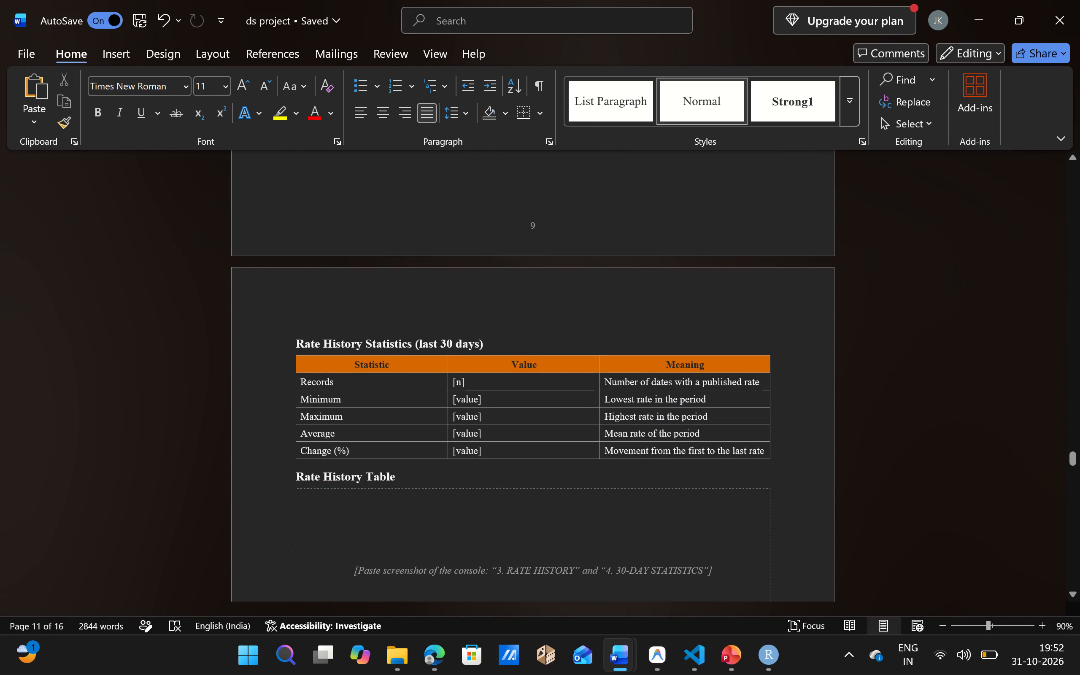
scroll(482, 388, down, 3)
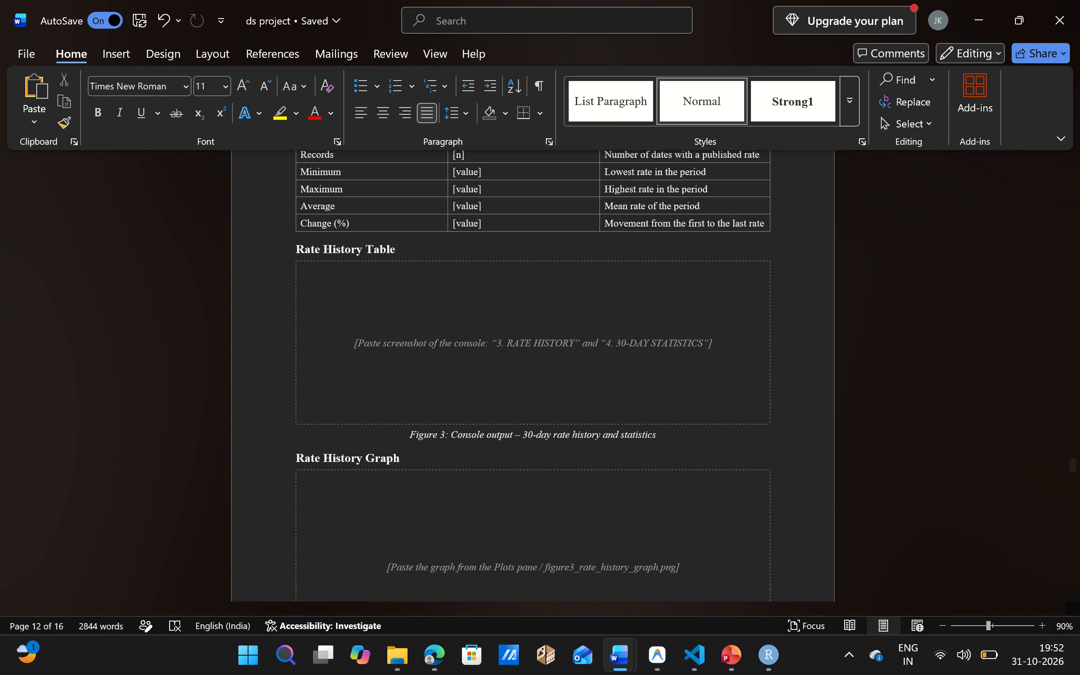
scroll(443, 440, down, 1)
scroll(532, 444, down, 1)
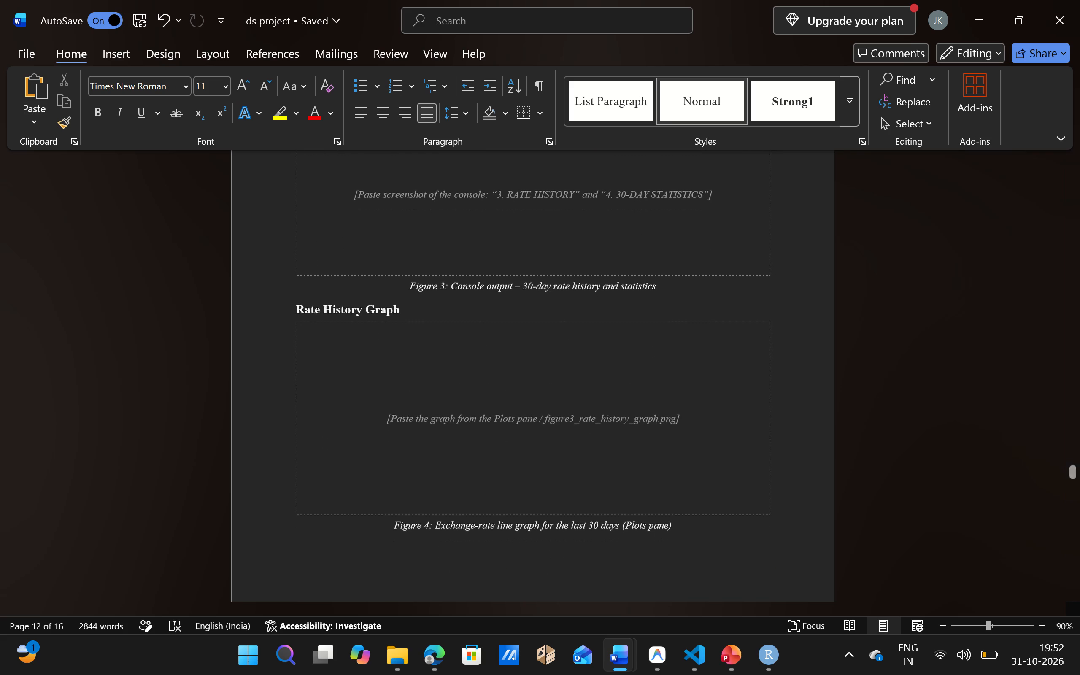
scroll(532, 444, down, 1)
scroll(532, 444, up, 1)
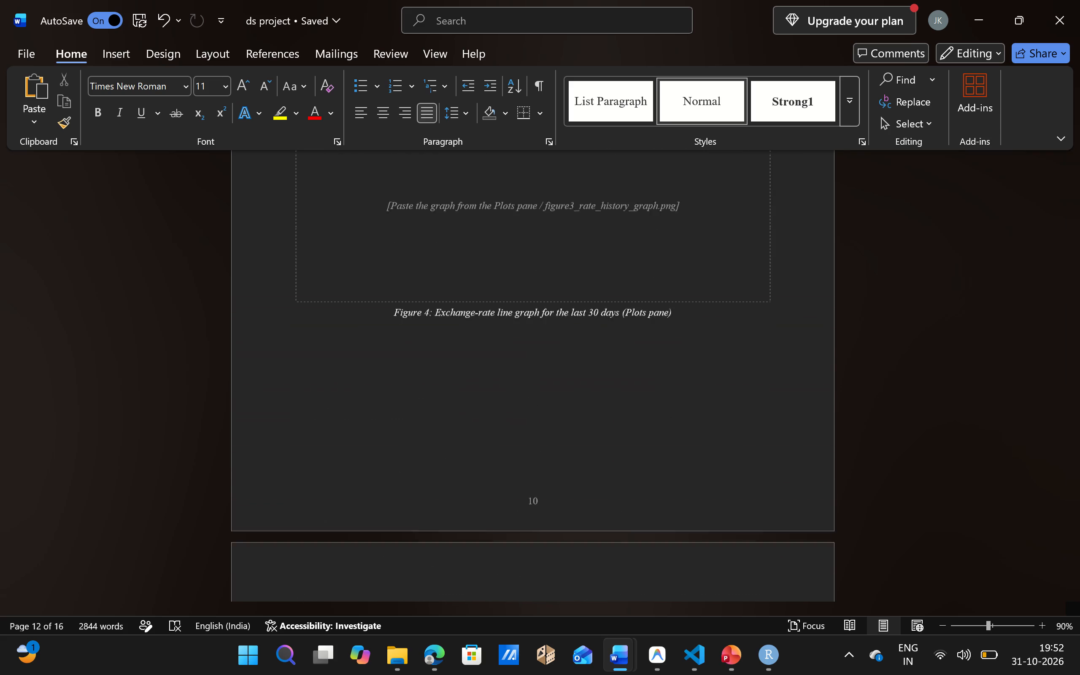
scroll(532, 444, up, 2)
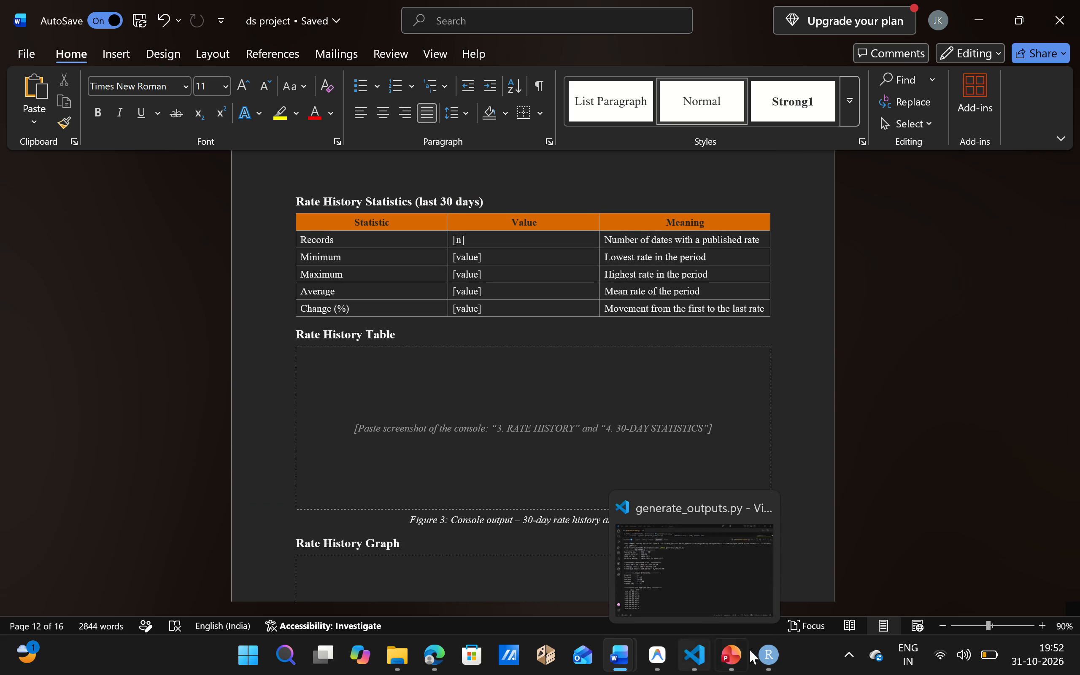
Switch to the Currency Converter app and capture a snip of the Conversion Result heading with its conversion and latest-rate lines.
click(980, 545)
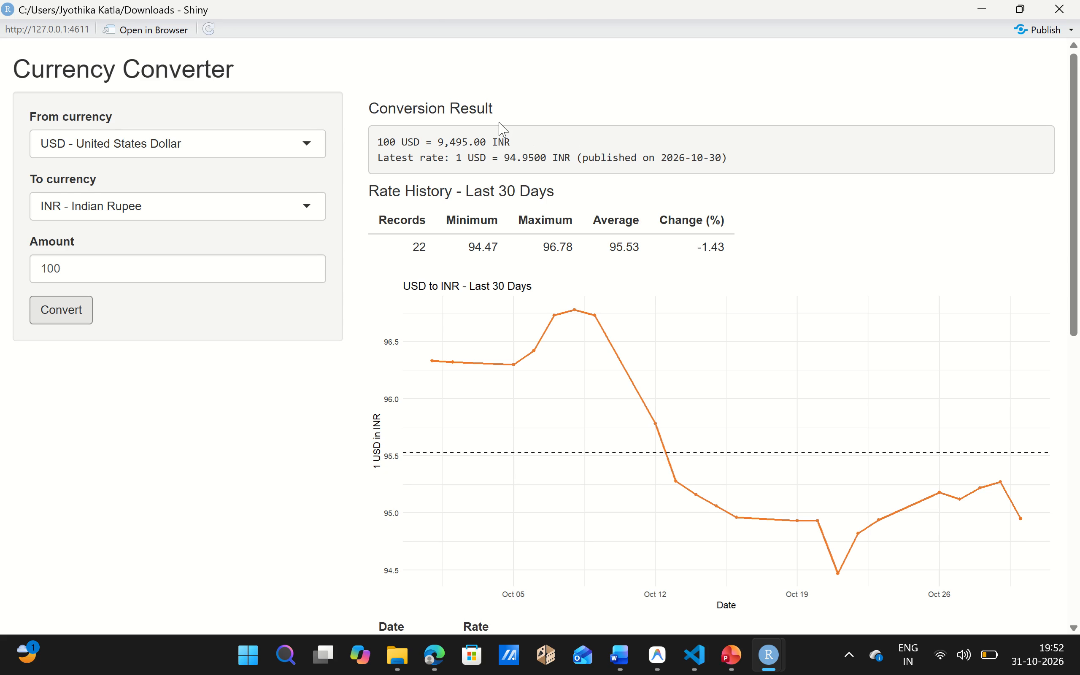
key(shift+super+s)
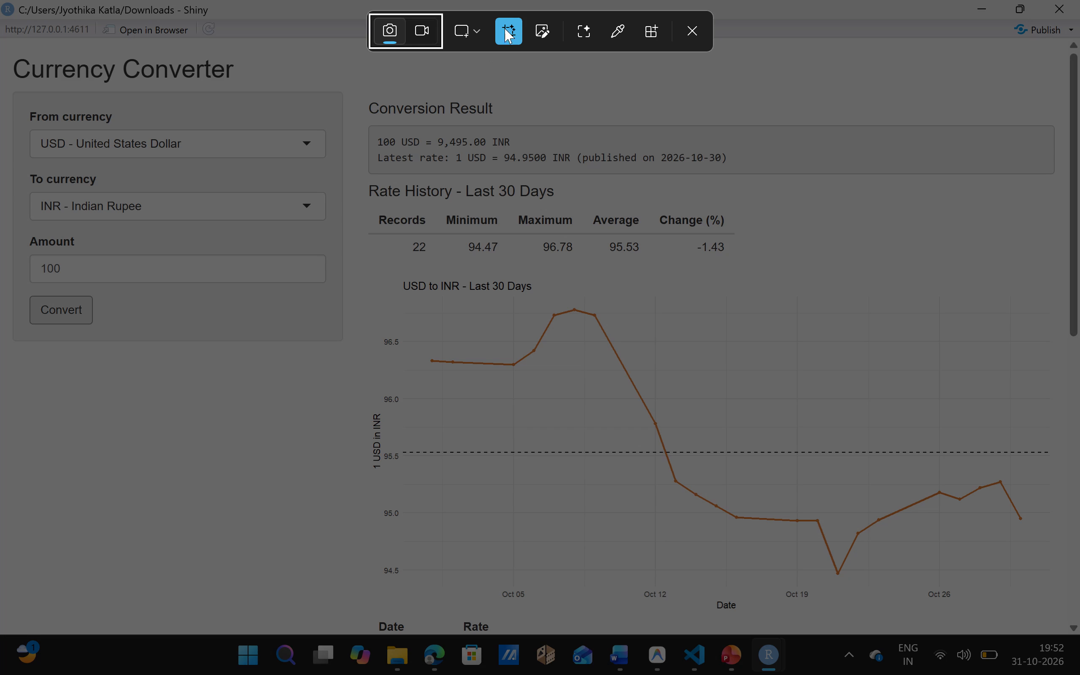
click(487, 31)
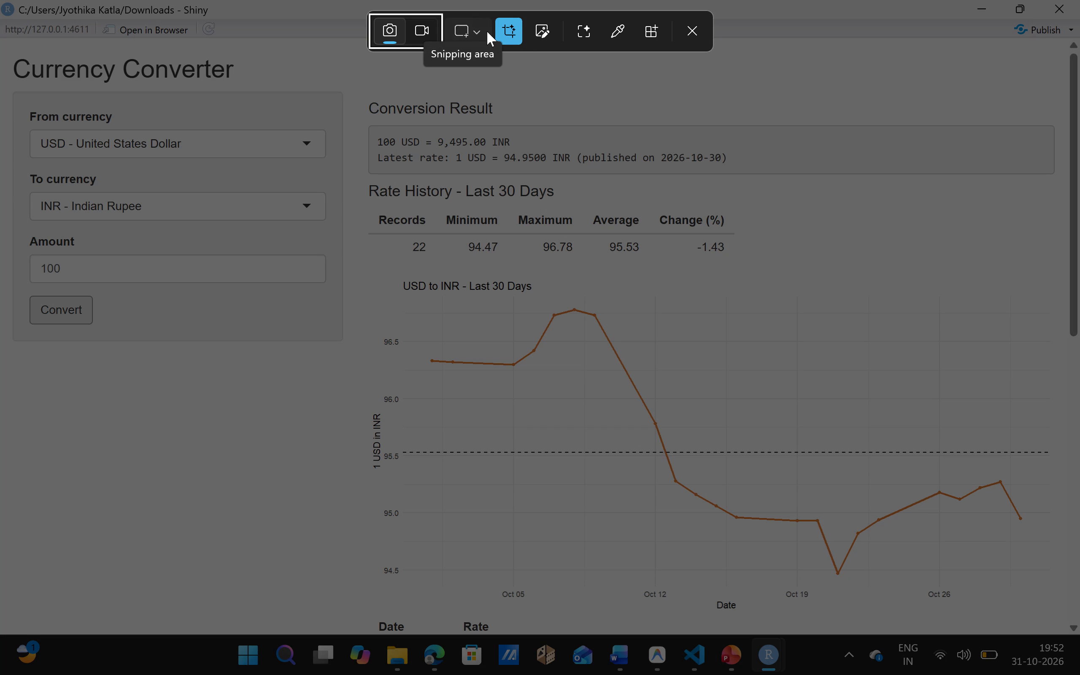
click(492, 29)
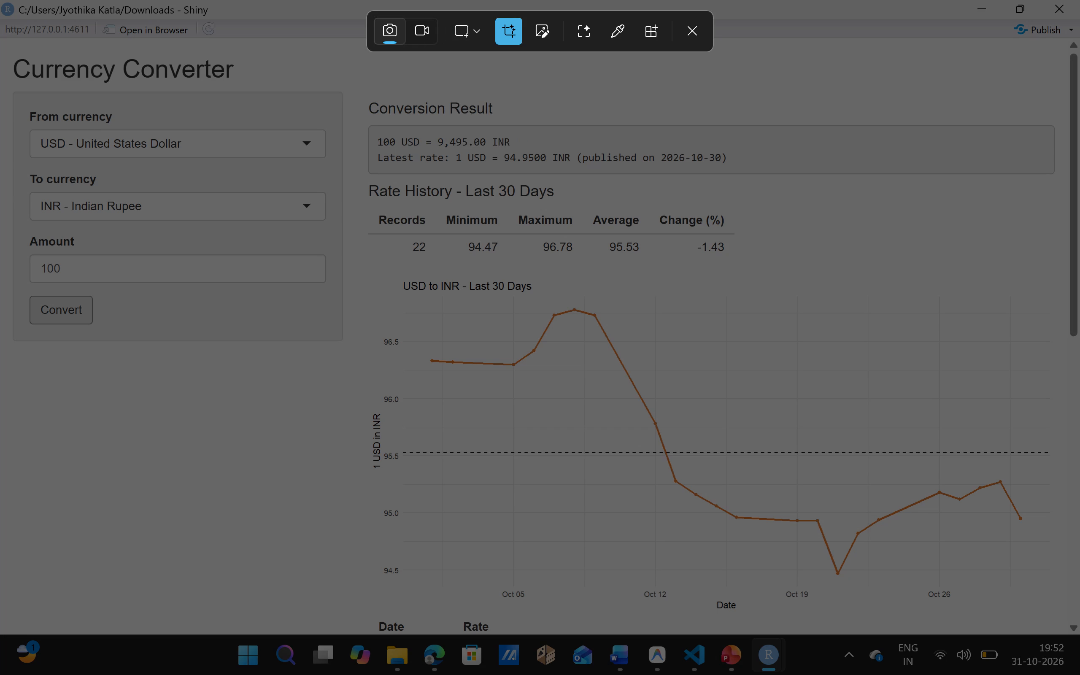
drag(361, 95, 726, 181)
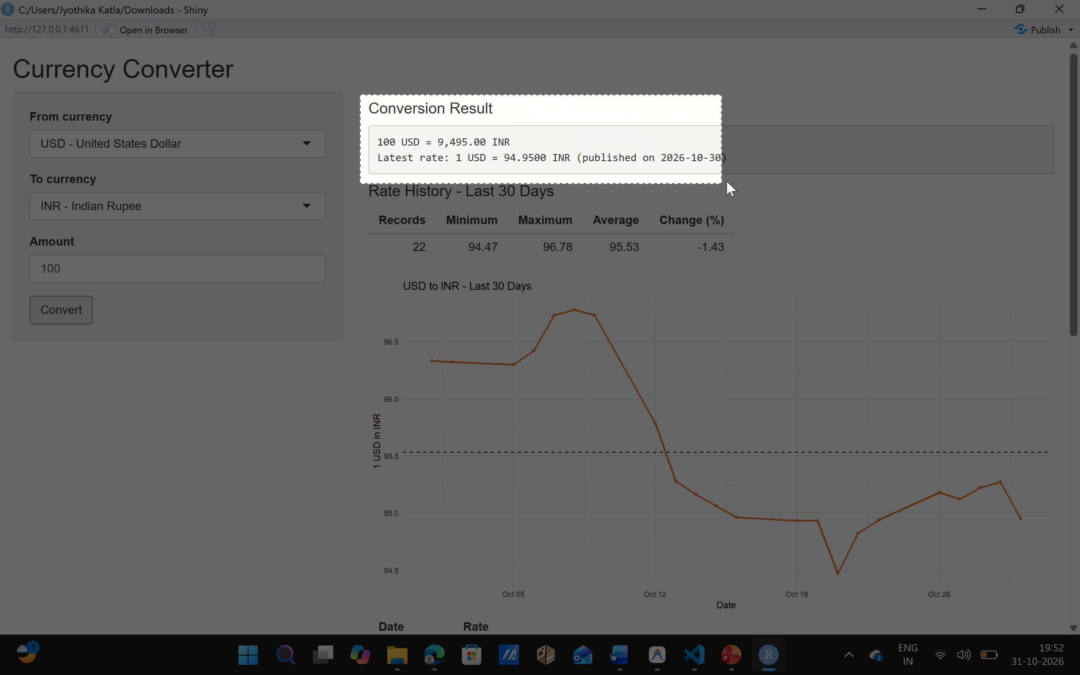
drag(726, 181, 796, 183)
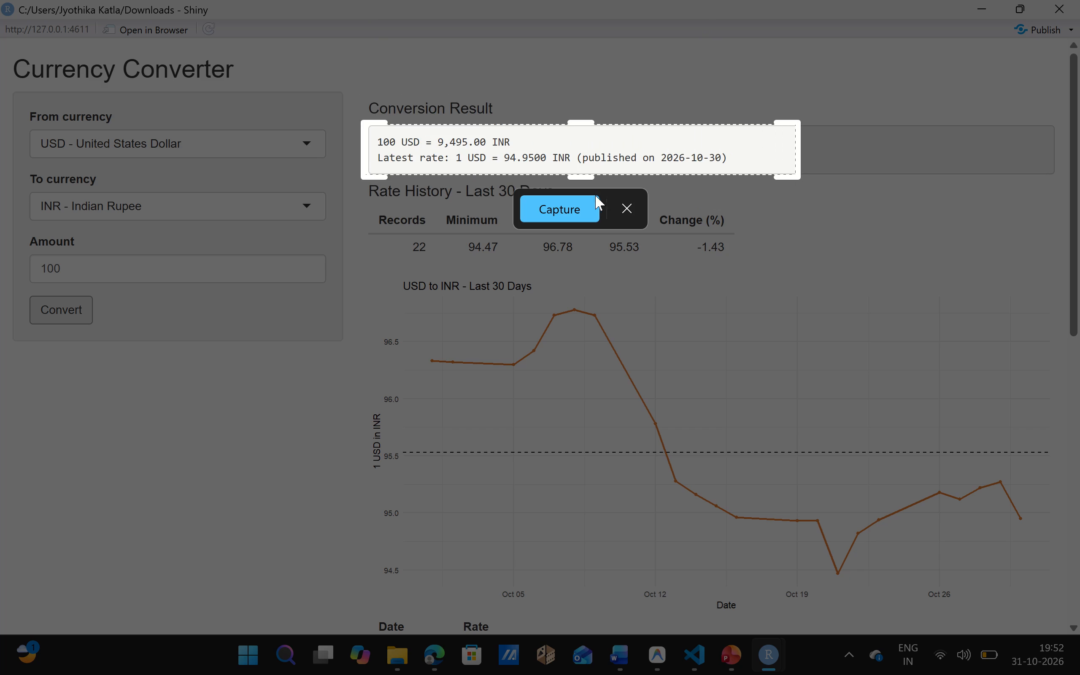
drag(572, 125, 563, 95)
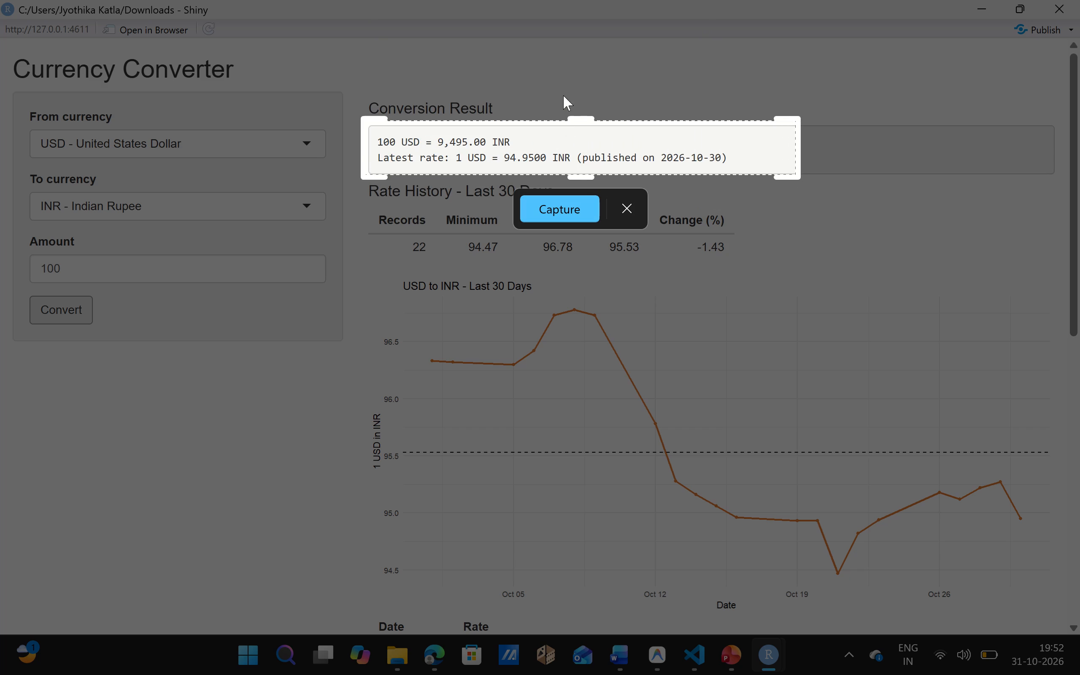
drag(563, 95, 561, 79)
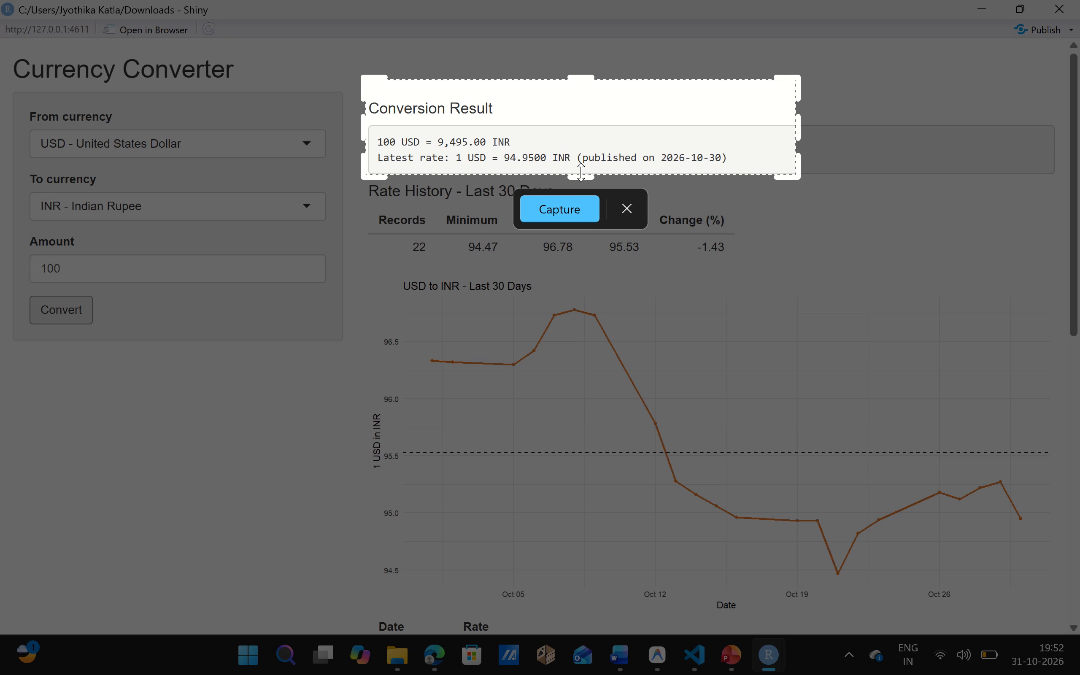
drag(581, 172, 581, 181)
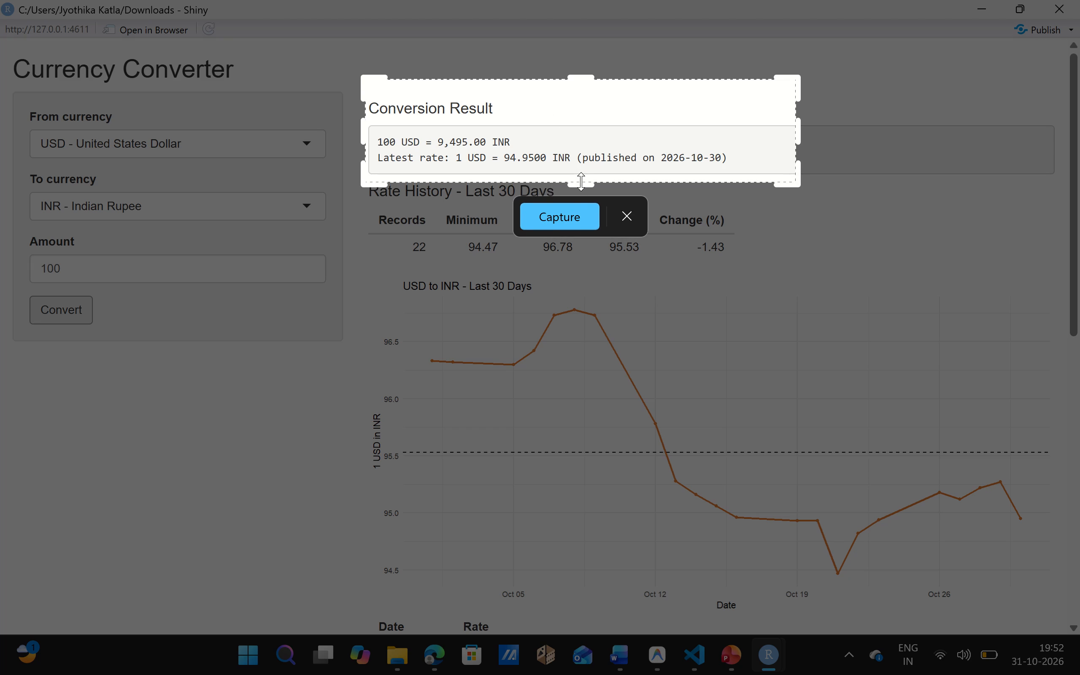
click(556, 221)
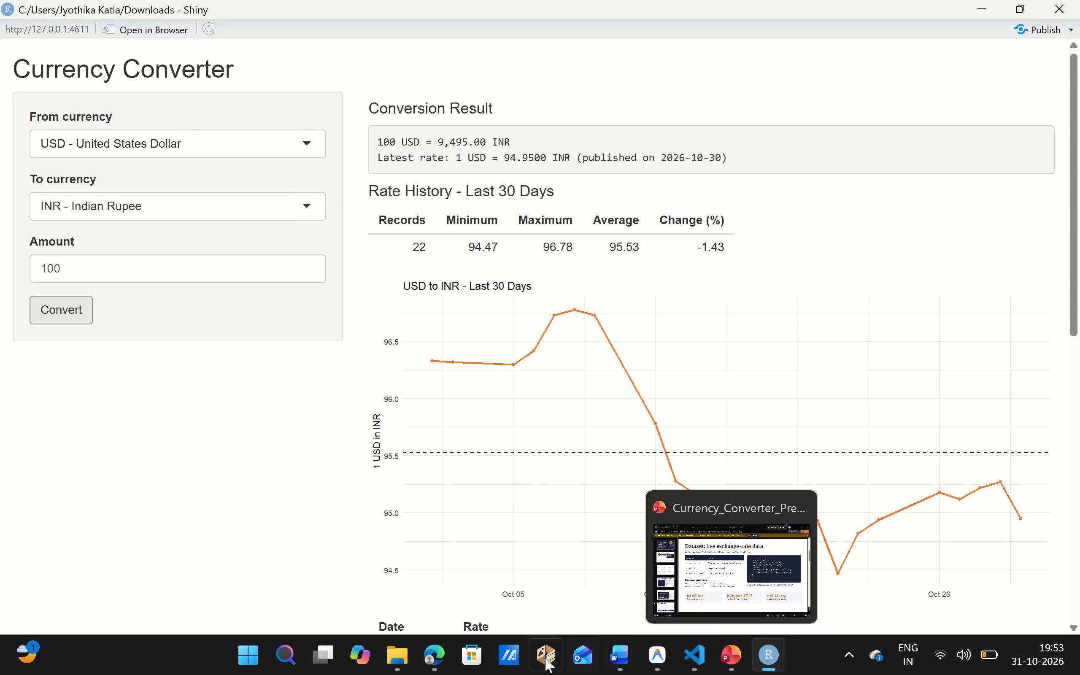
Switch to the ds project document in Word and paste the conversion result snip into the Figure 2 placeholder.
click(599, 568)
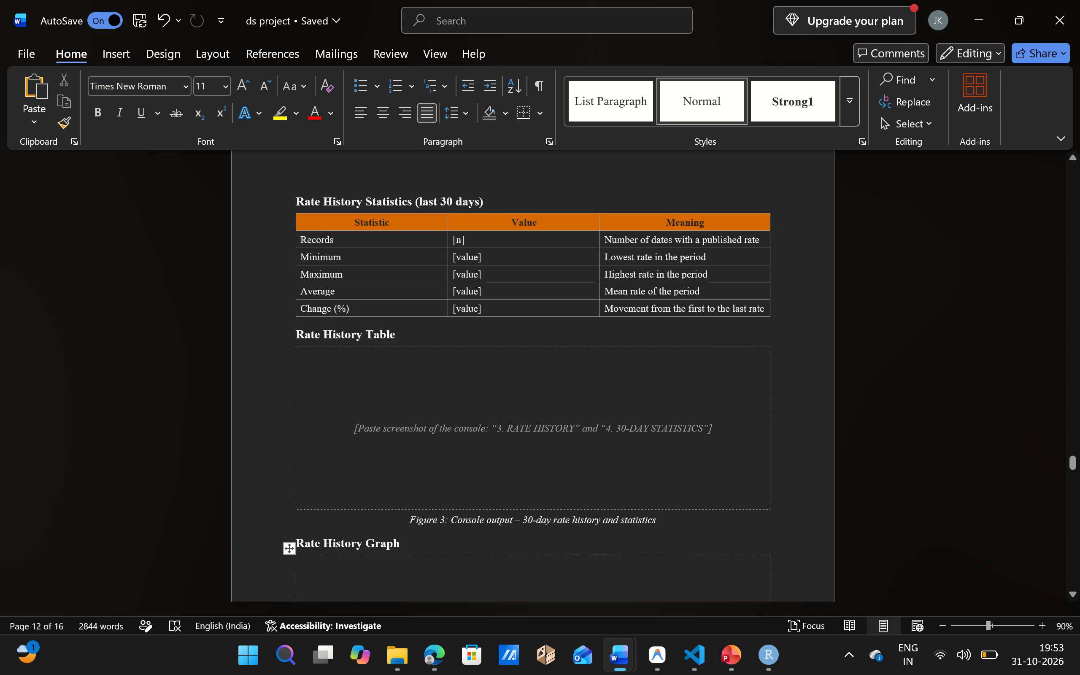
scroll(582, 459, up, 5)
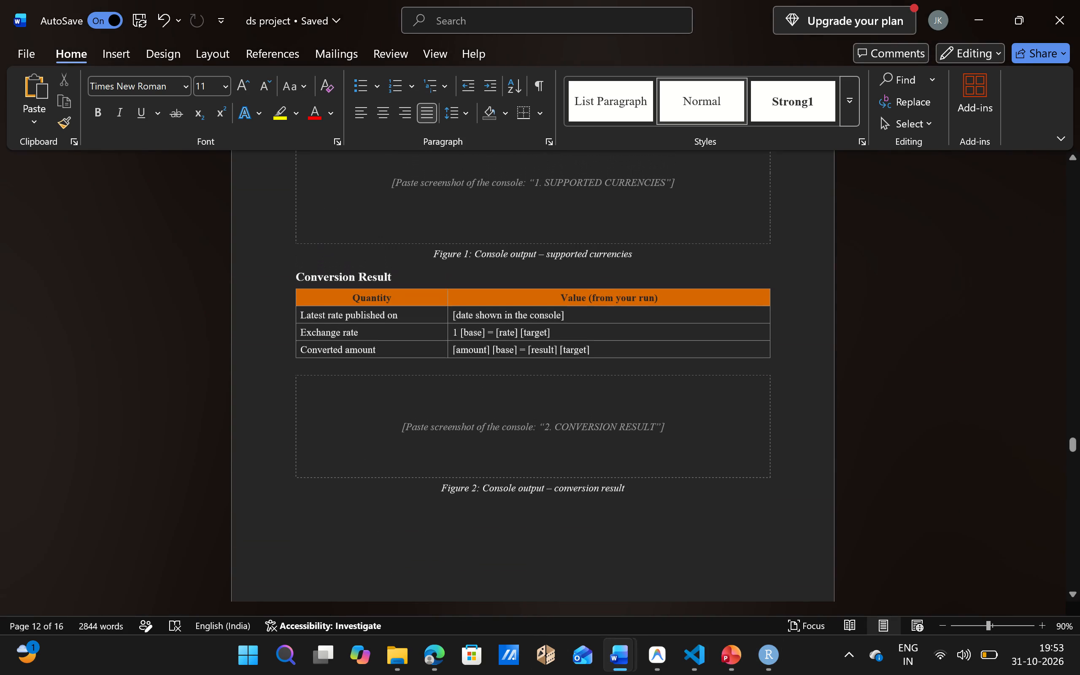
scroll(582, 459, up, 2)
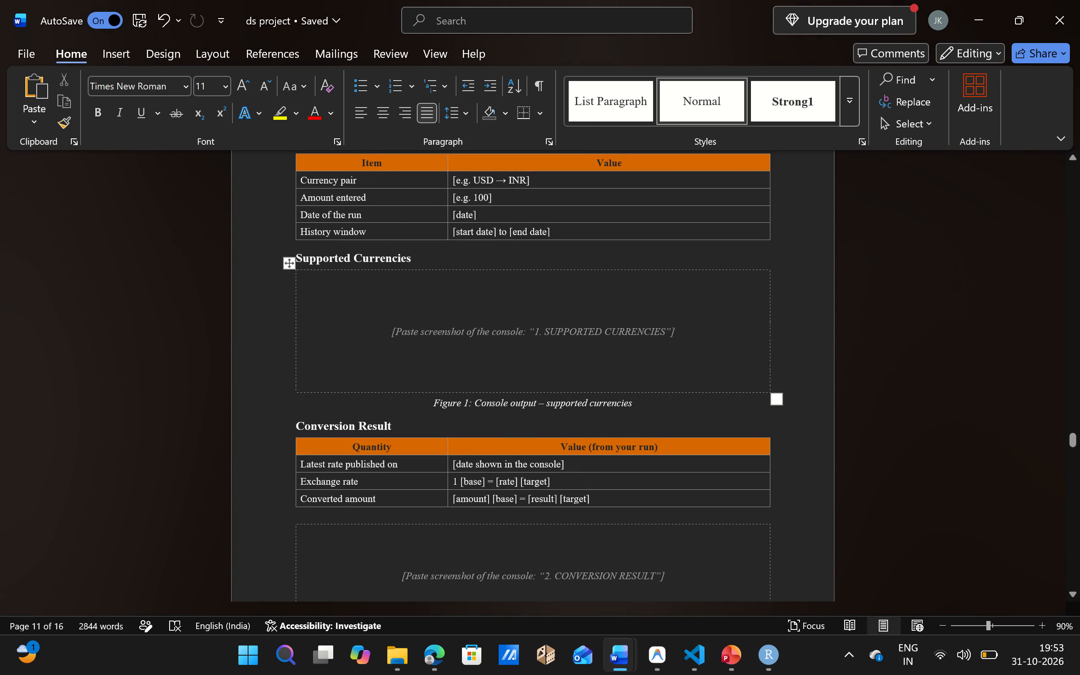
click(333, 292)
scroll(333, 292, up, 1)
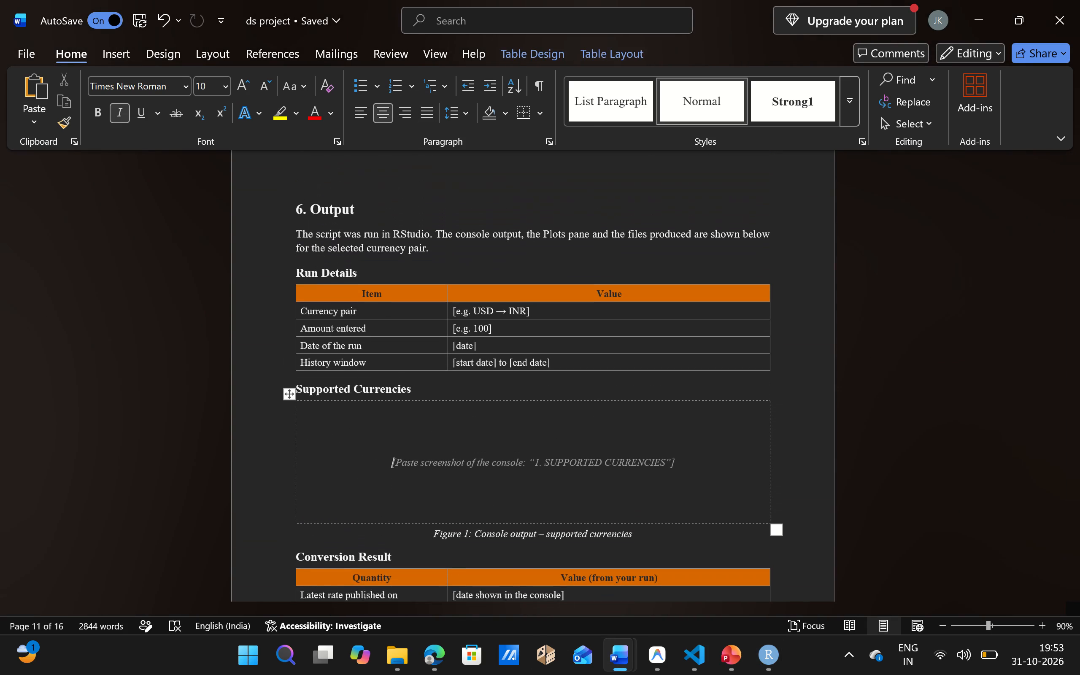
scroll(333, 292, up, 1)
scroll(540, 274, down, 2)
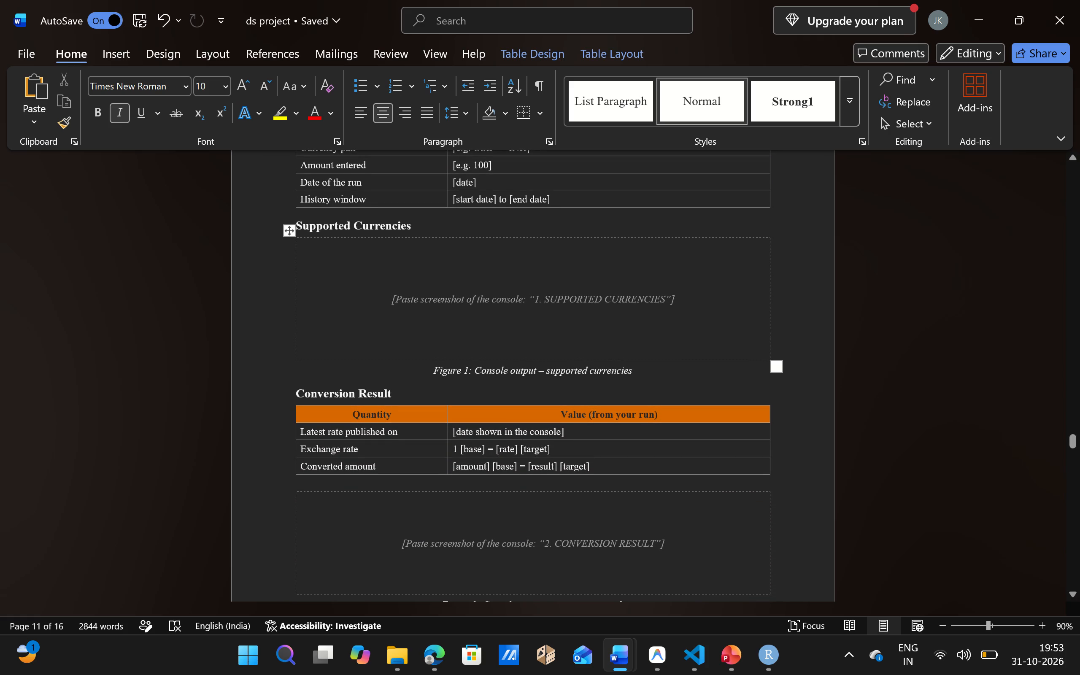
scroll(715, 447, down, 1)
click(555, 409)
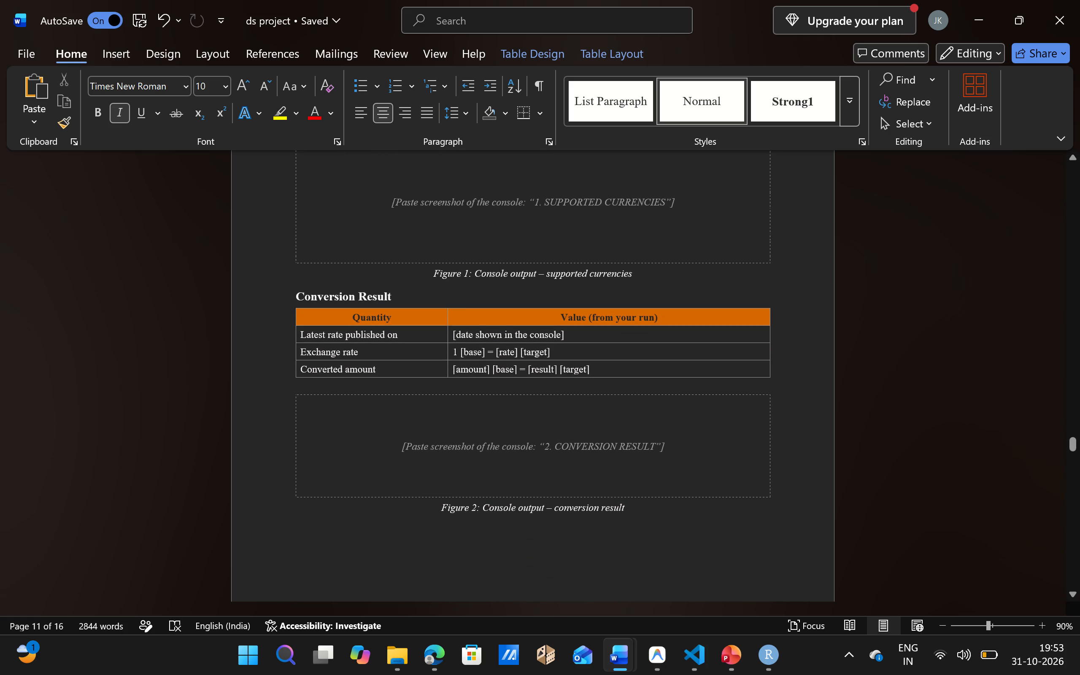
key(ctrl+v)
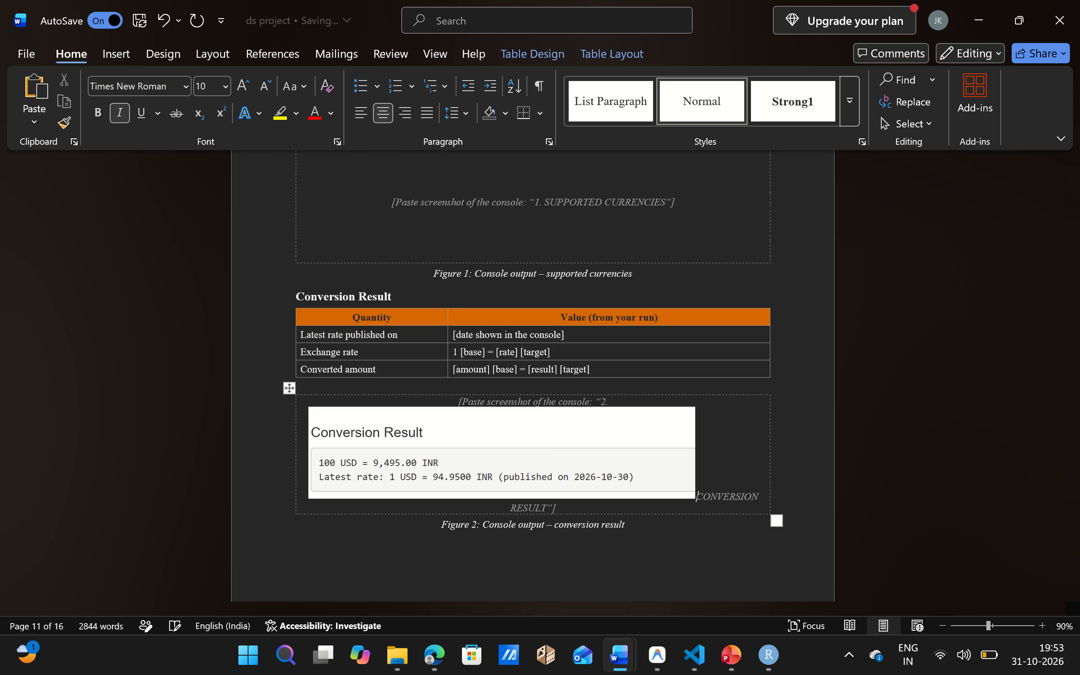
Enlarge the pasted Conversion Result picture to nearly the full width of the Figure 2 placeholder and make it slightly taller.
drag(563, 433, 597, 424)
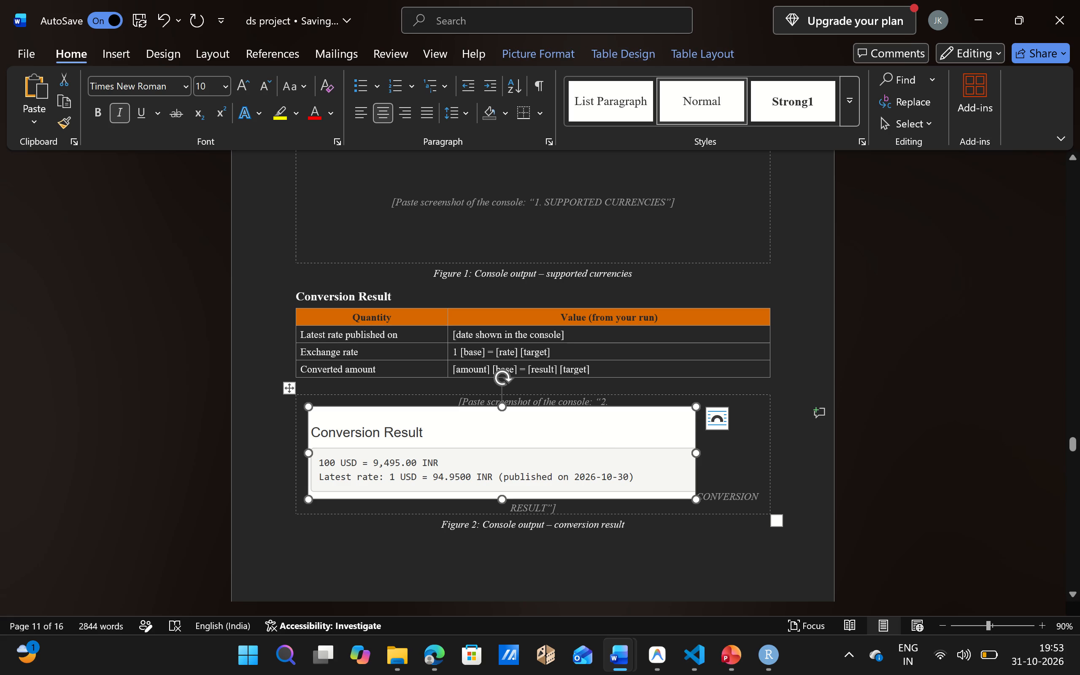
drag(691, 453, 759, 459)
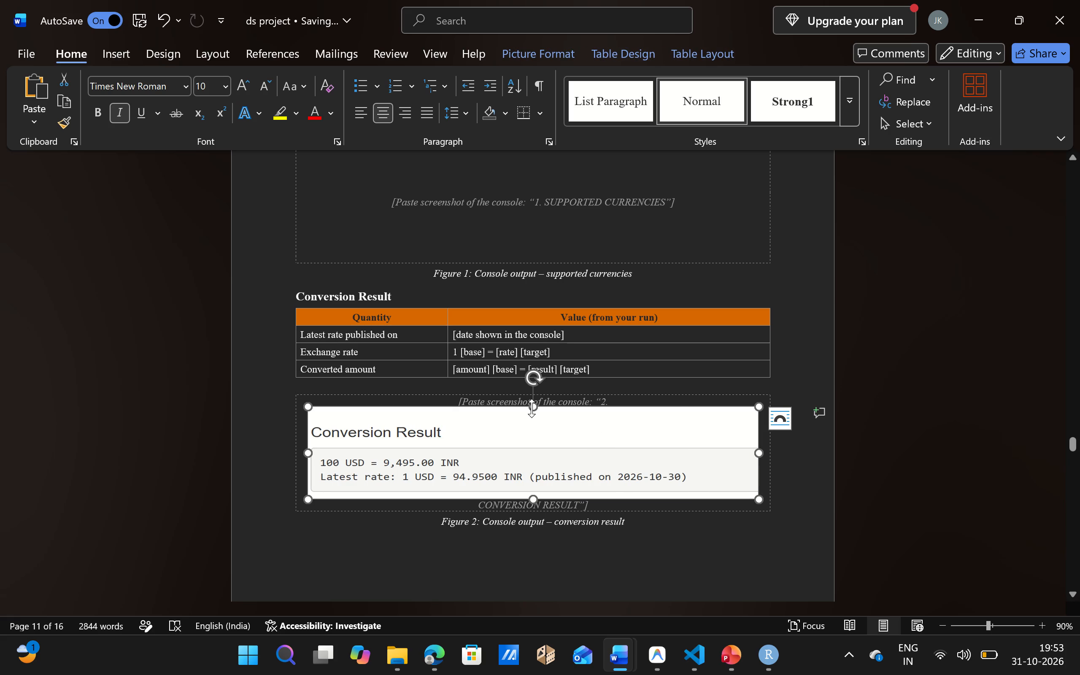
drag(533, 405, 535, 398)
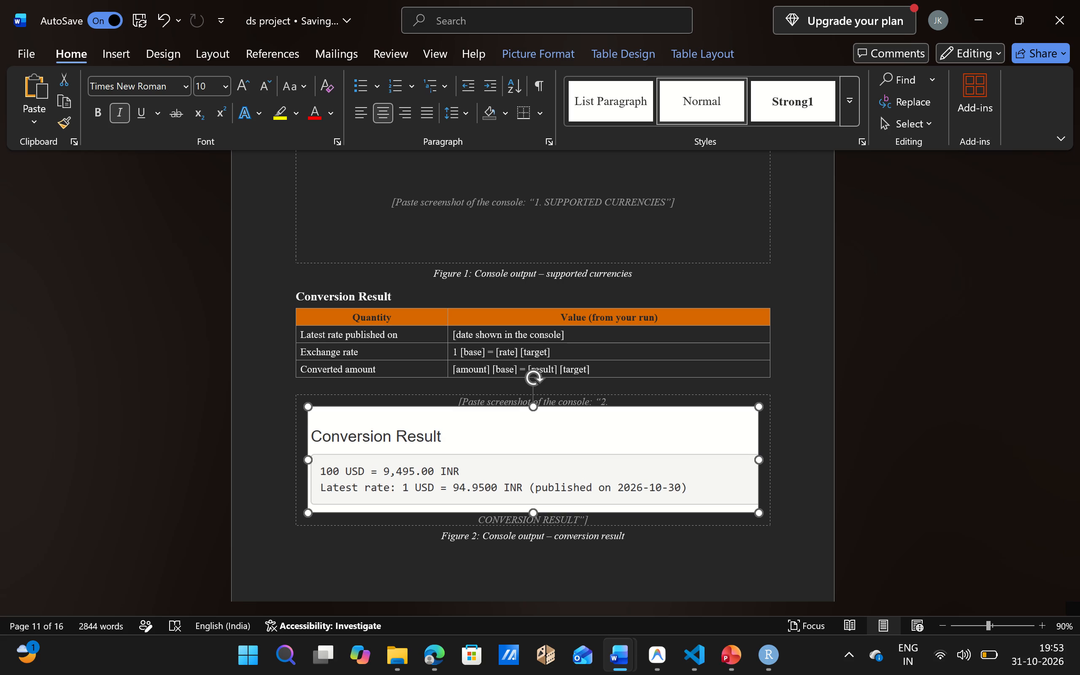
drag(535, 398, 537, 394)
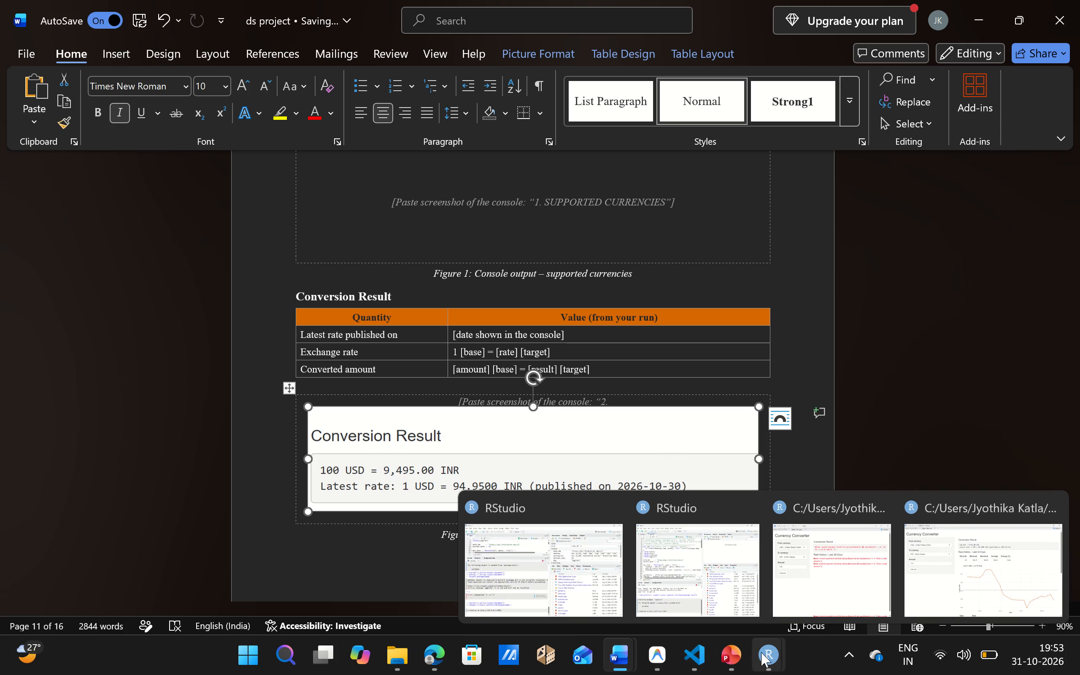
Switch to the Currency Converter app, look through the supported currencies in the From currency list, and close it.
click(985, 565)
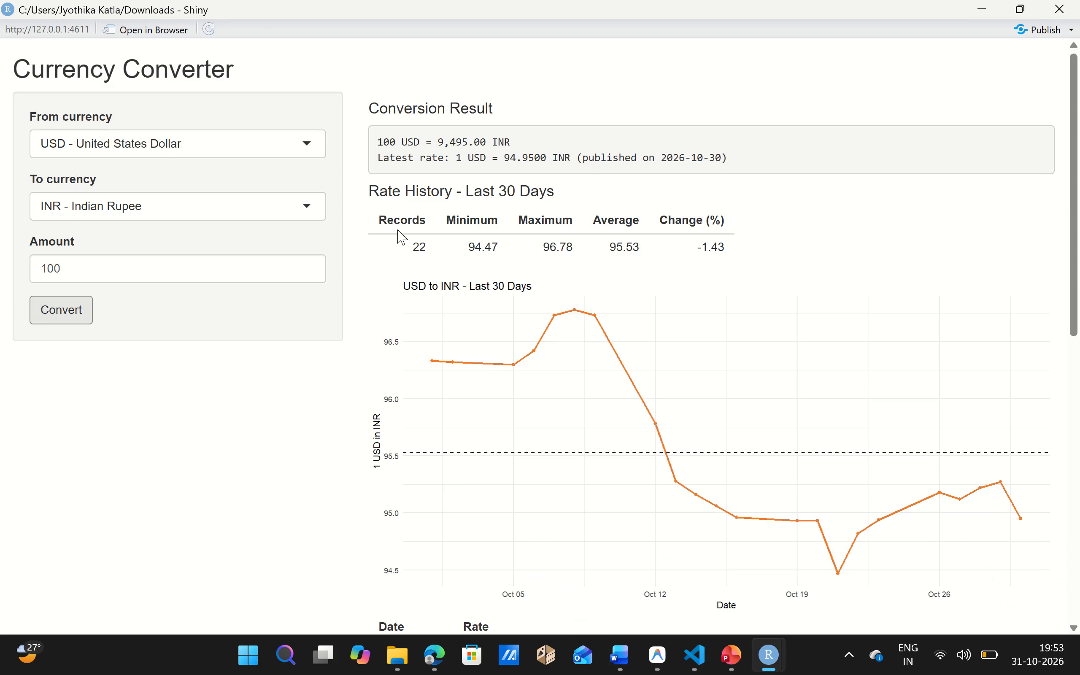
click(309, 143)
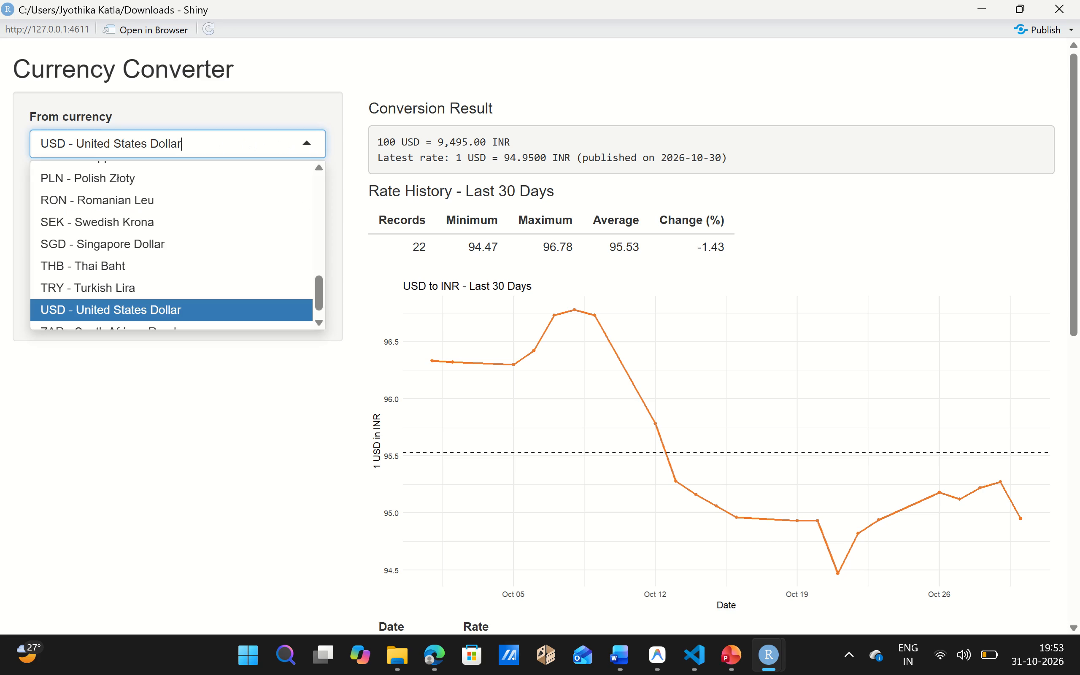
scroll(259, 215, down, 5)
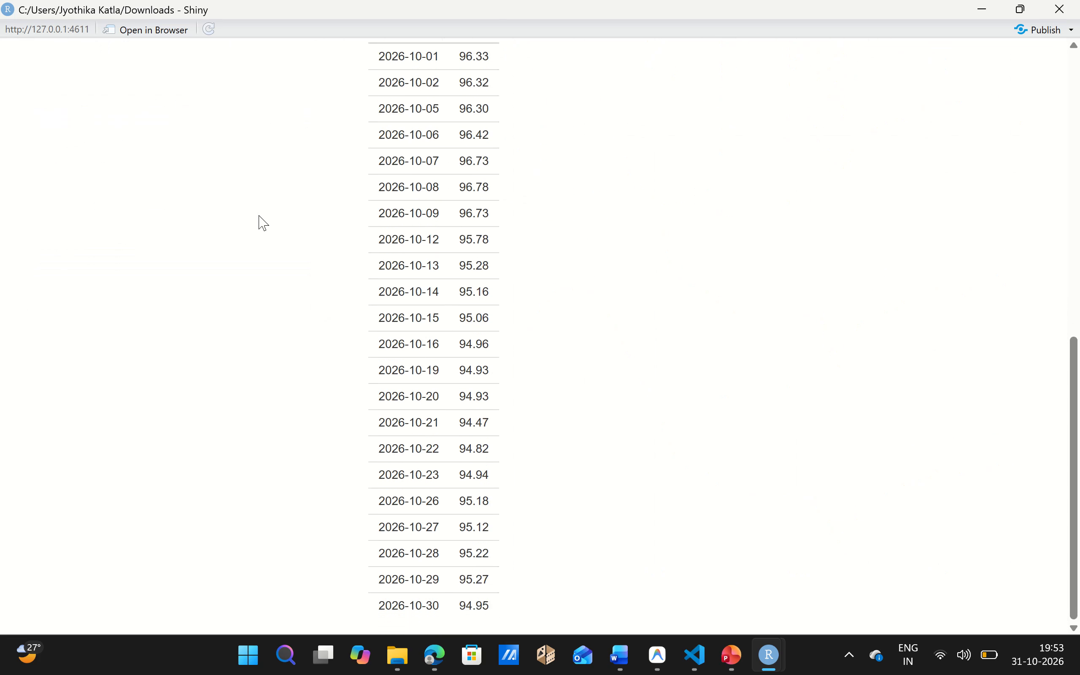
scroll(259, 215, up, 10)
scroll(167, 204, up, 9)
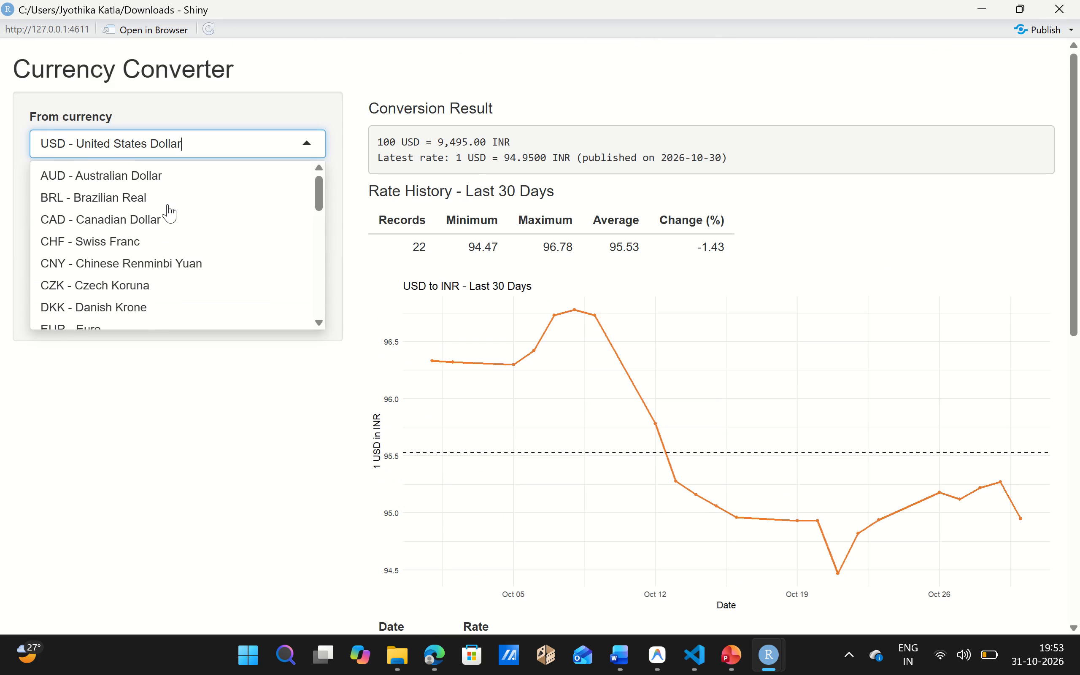
scroll(201, 228, down, 1)
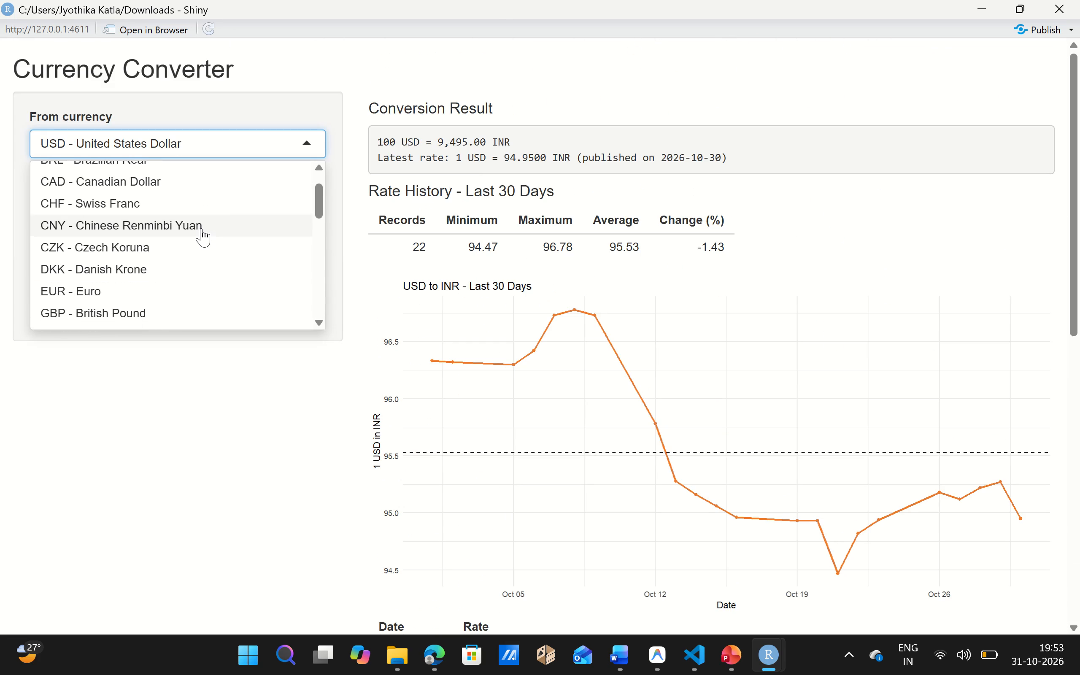
click(245, 444)
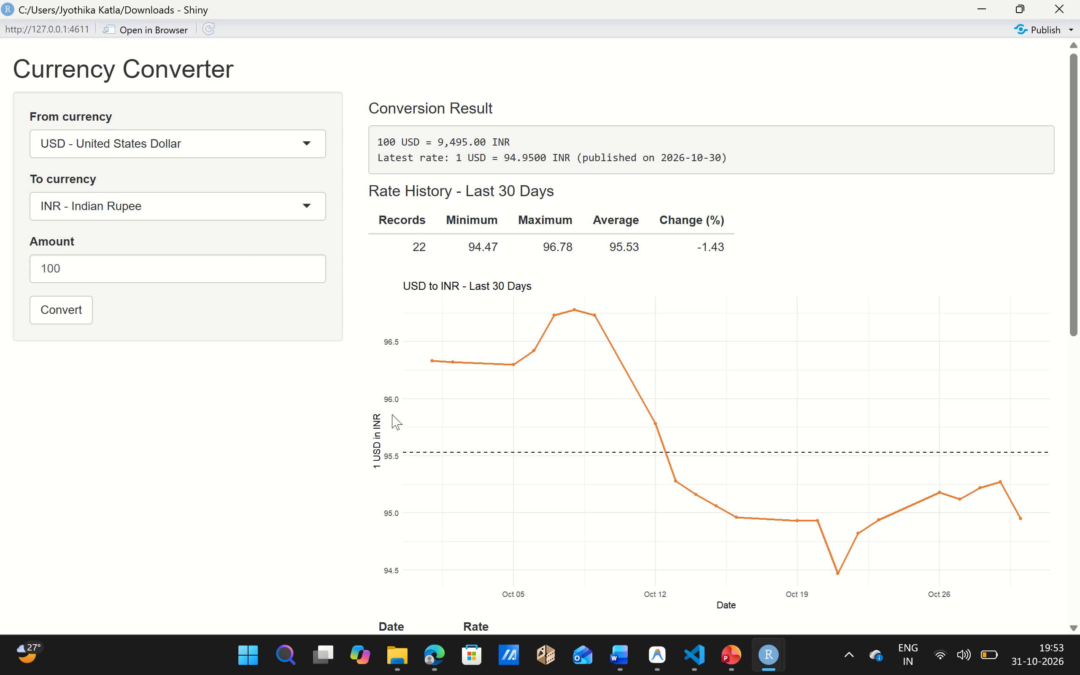
Capture a rectangular snip of the Currency Converter title and the input form with both currencies, the amount and the Convert button.
key(shift+super+s)
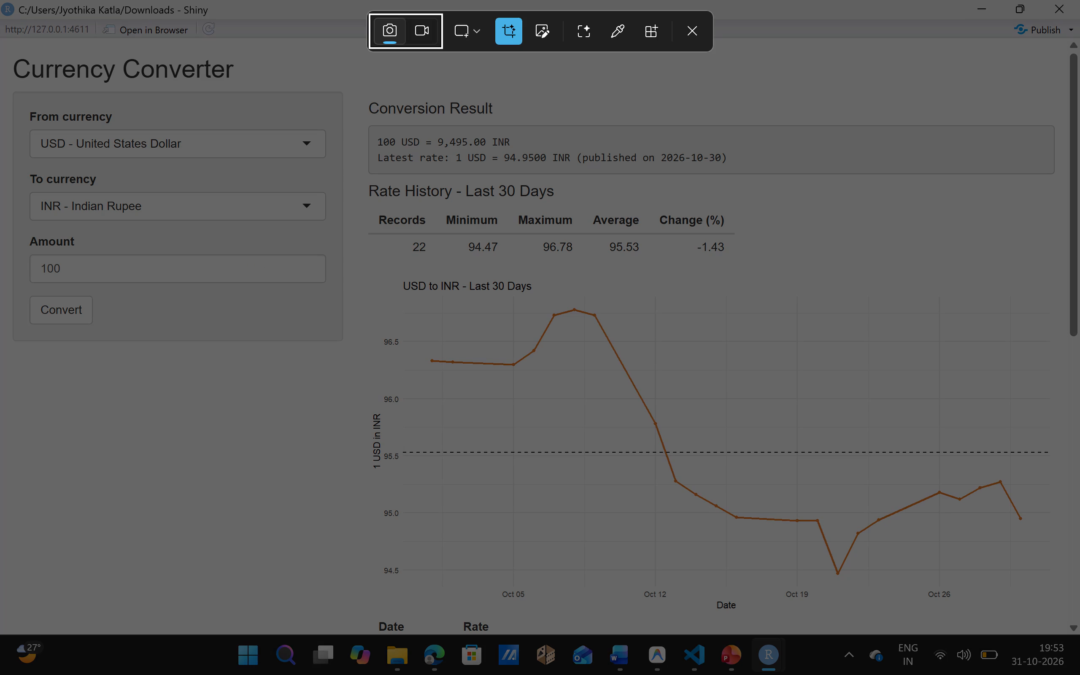
click(473, 25)
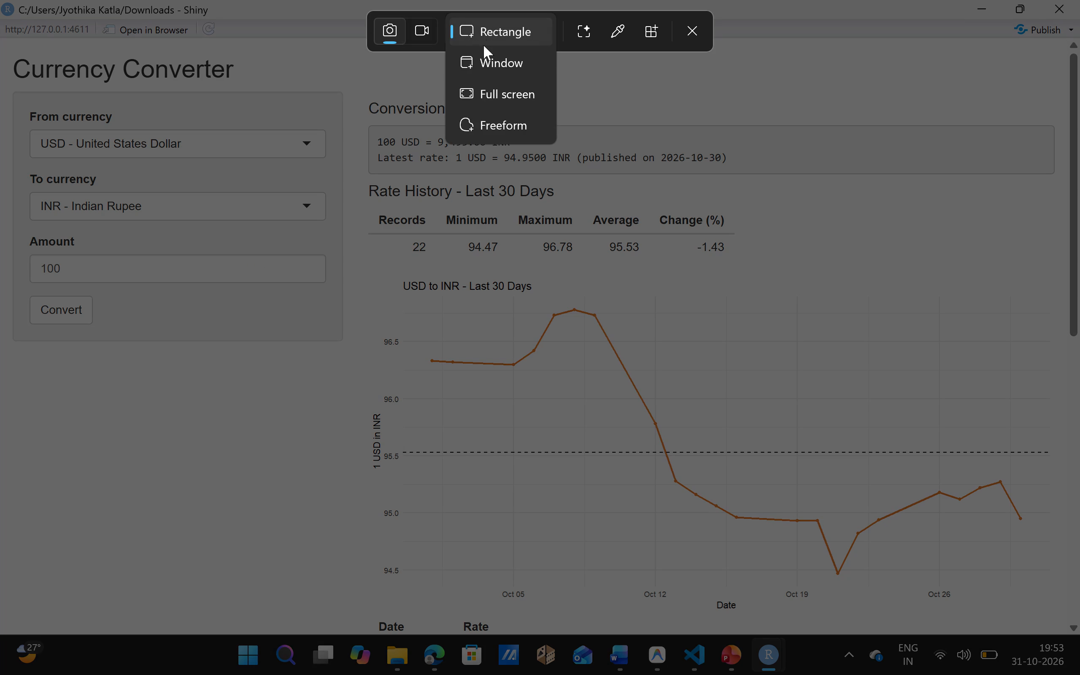
click(483, 30)
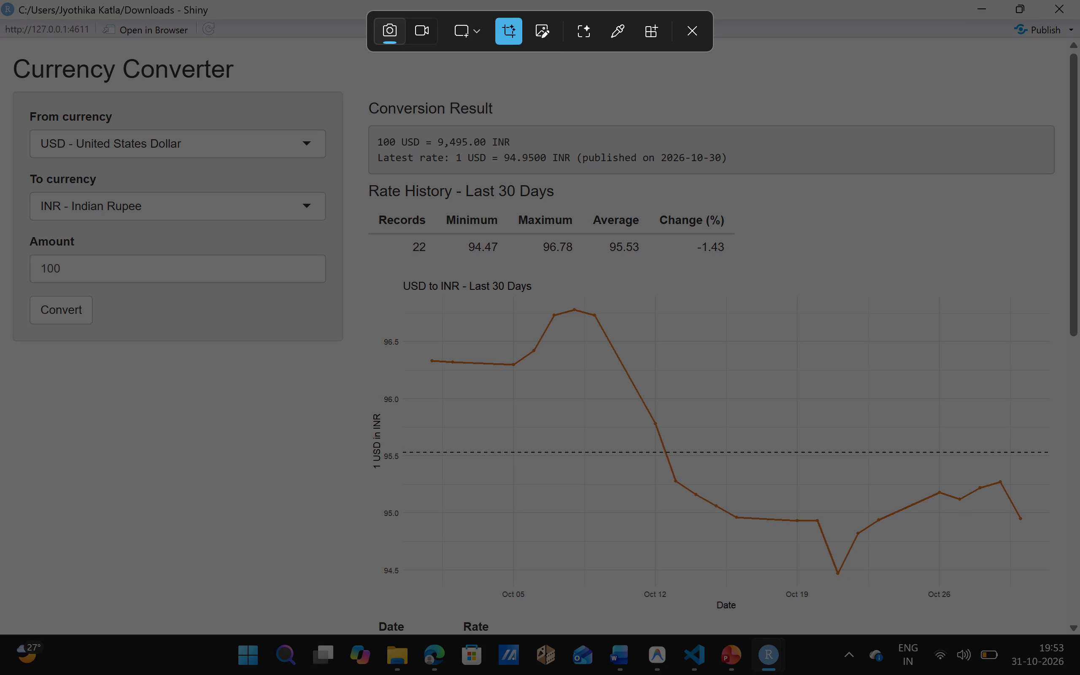
drag(8, 54, 347, 368)
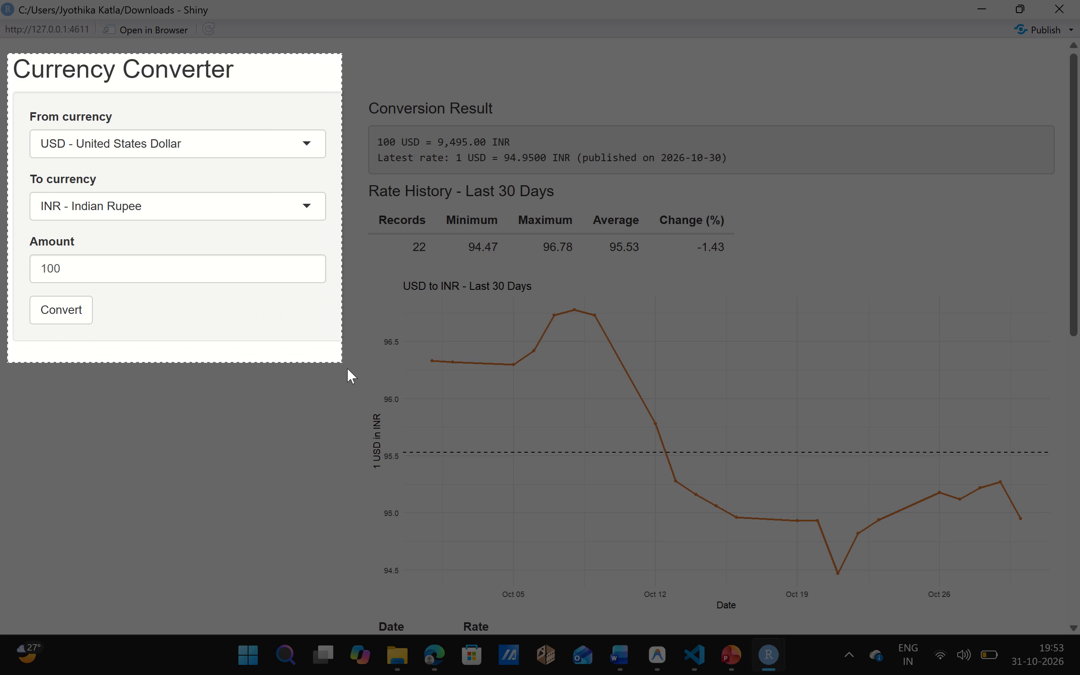
drag(347, 368, 349, 365)
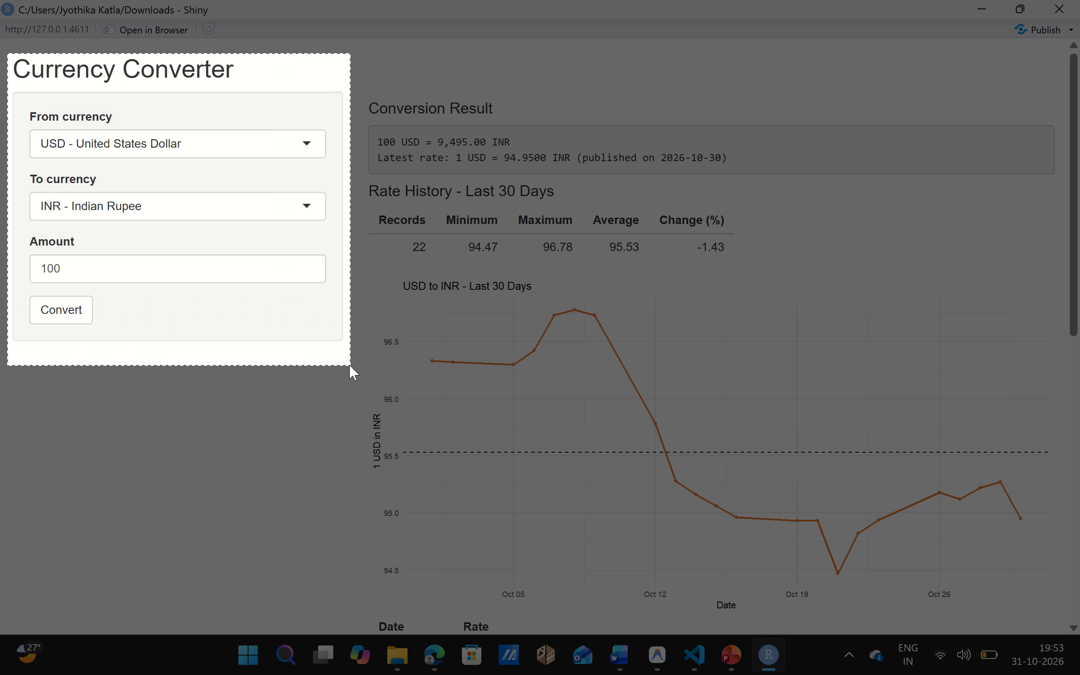
drag(349, 365, 350, 365)
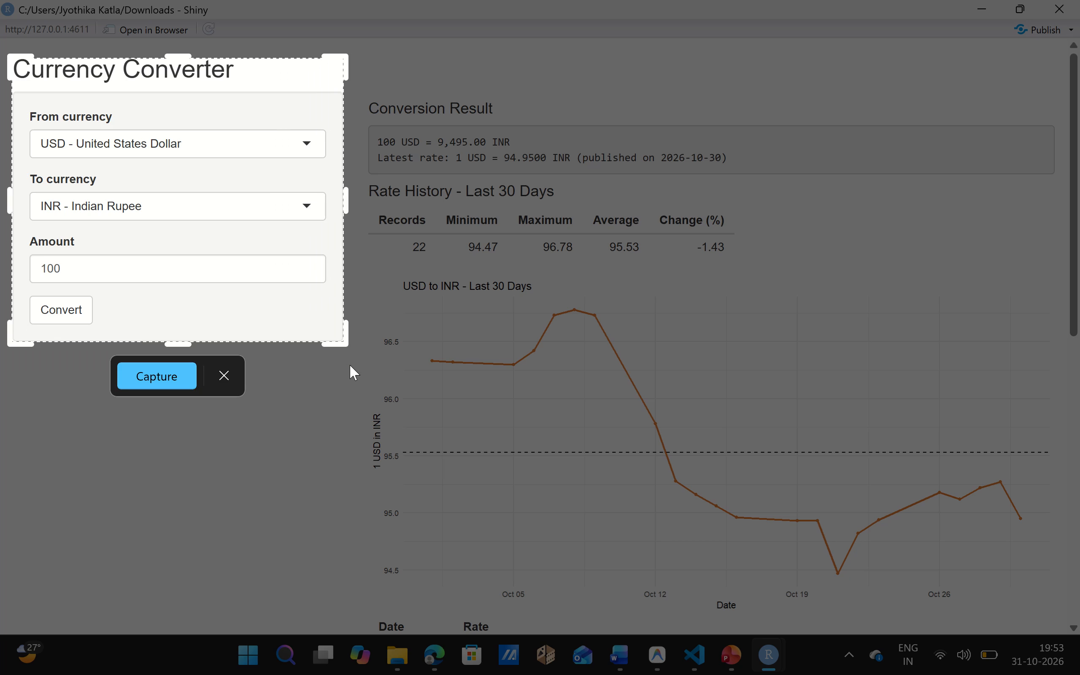
drag(176, 343, 180, 377)
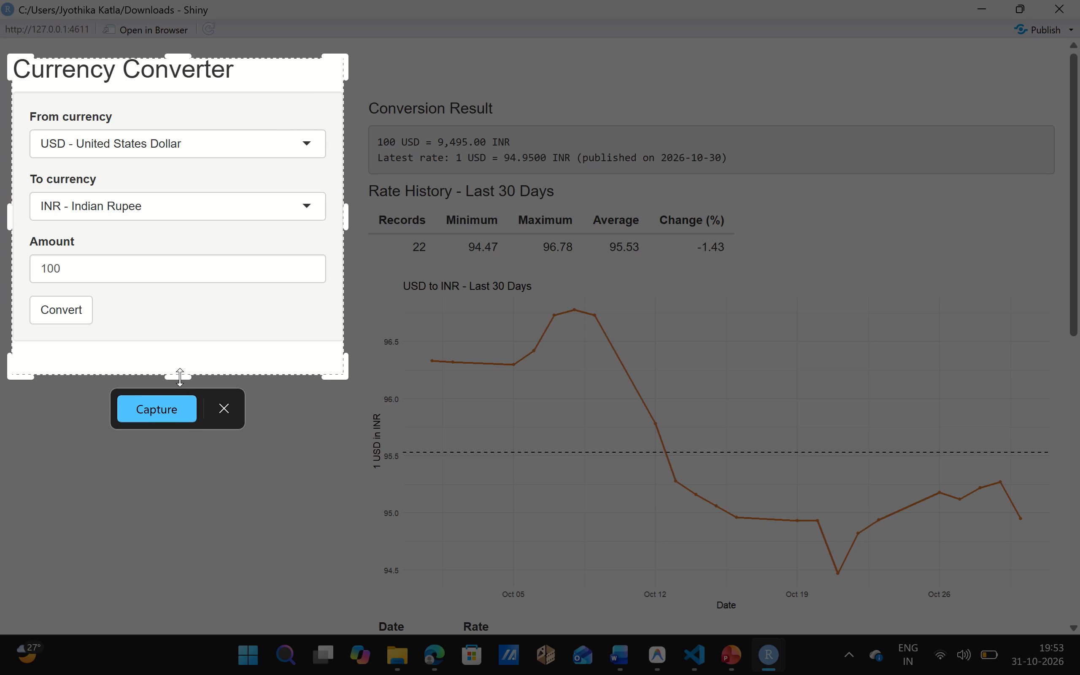
drag(180, 377, 181, 369)
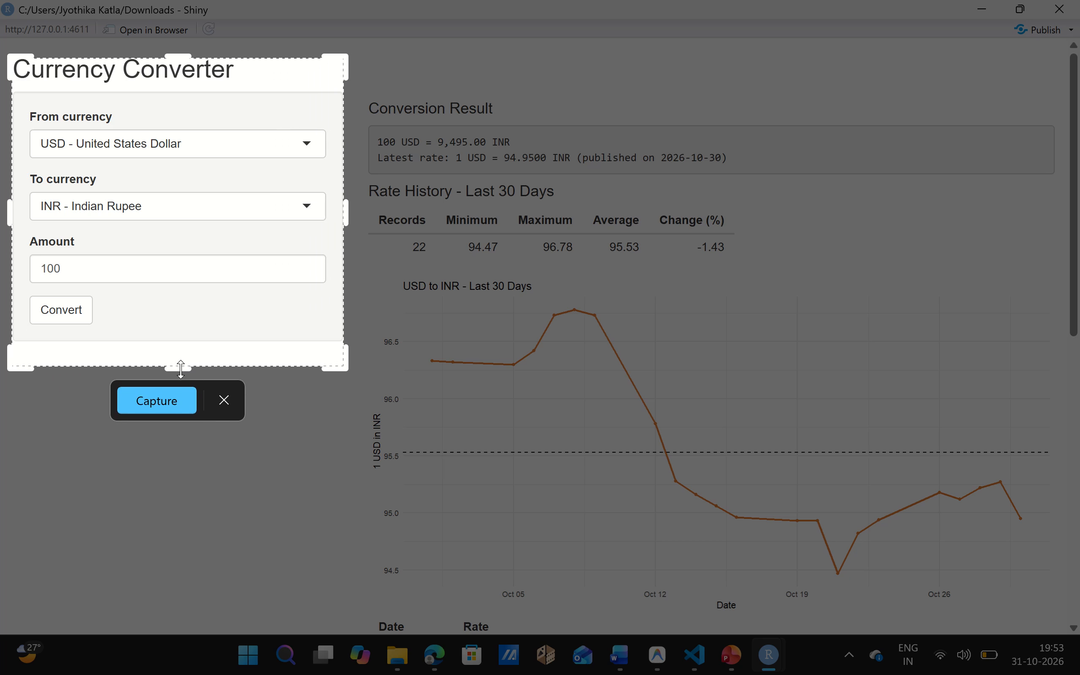
drag(181, 369, 182, 368)
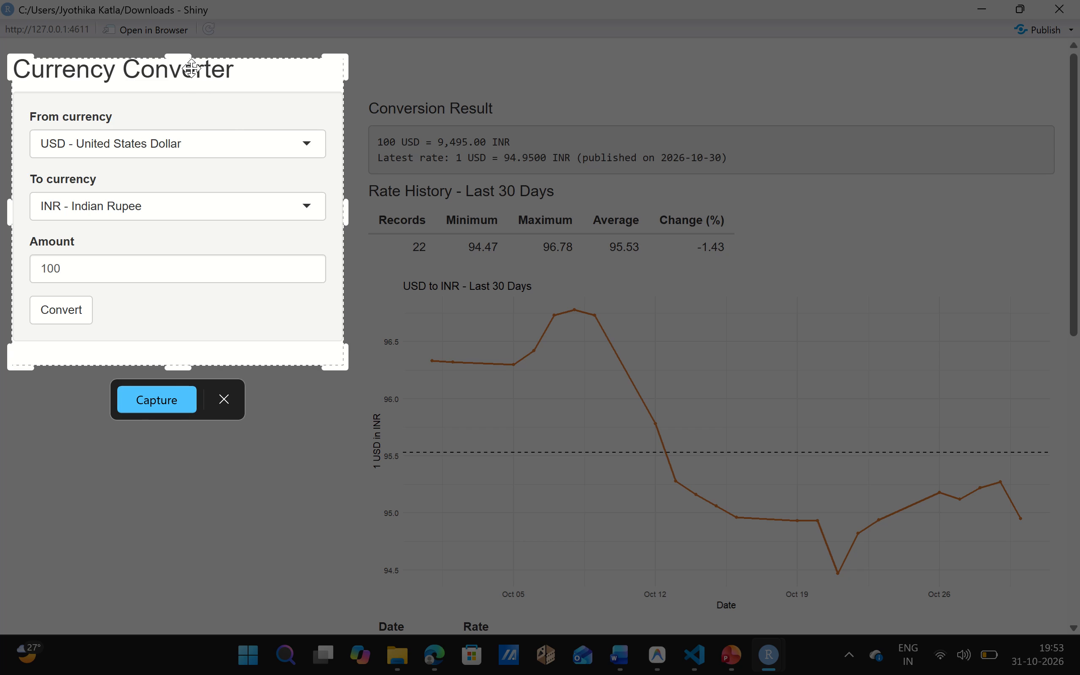
drag(182, 56, 182, 47)
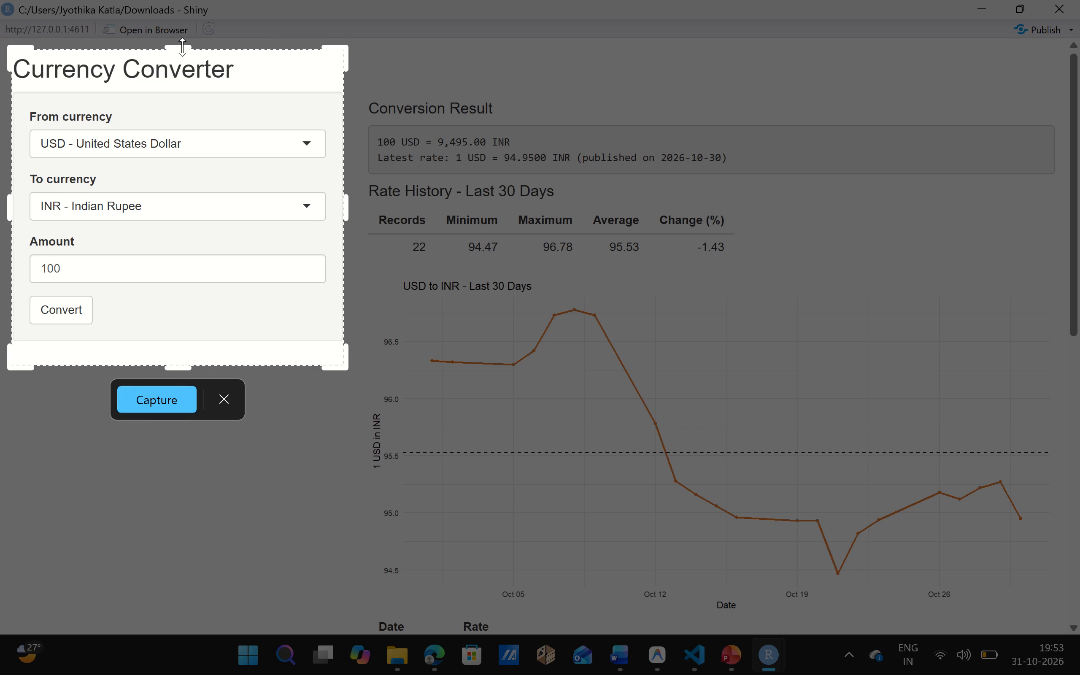
click(159, 405)
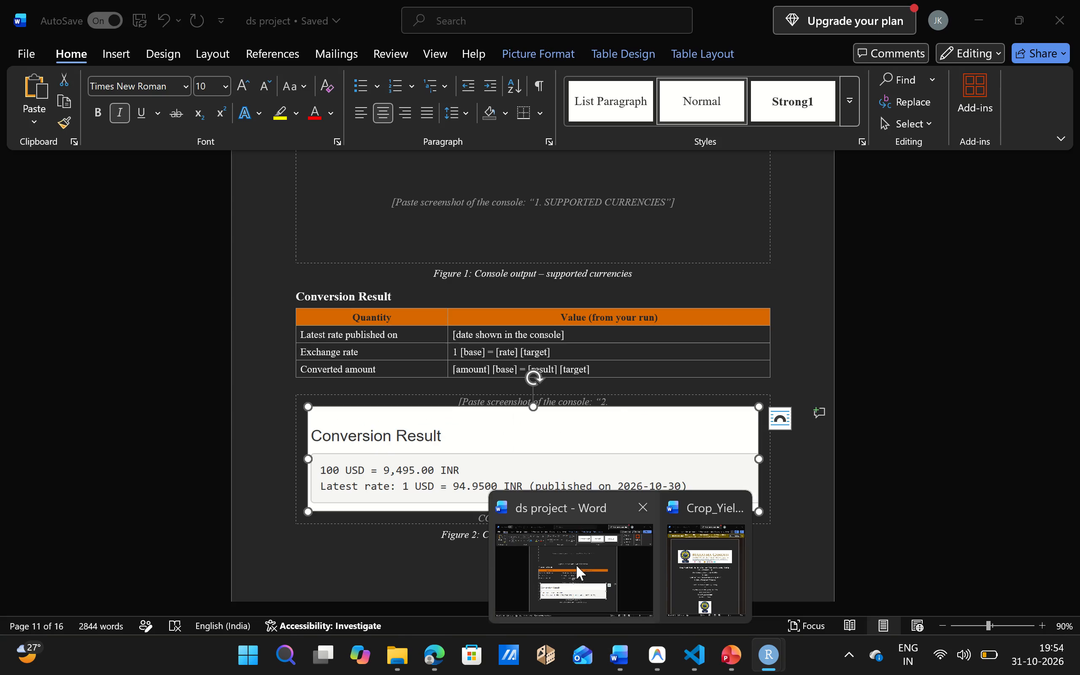
Switch to the ds project document in Word and paste the input form snip into the Figure 1 Supported Currencies placeholder.
click(576, 565)
scroll(540, 338, up, 2)
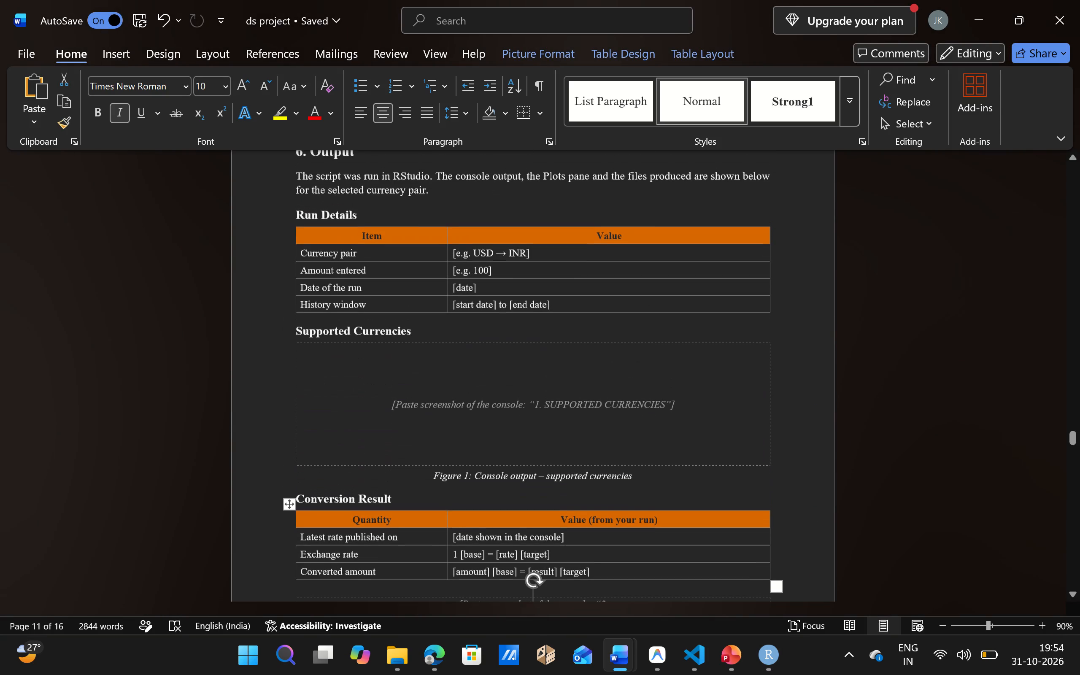
click(480, 348)
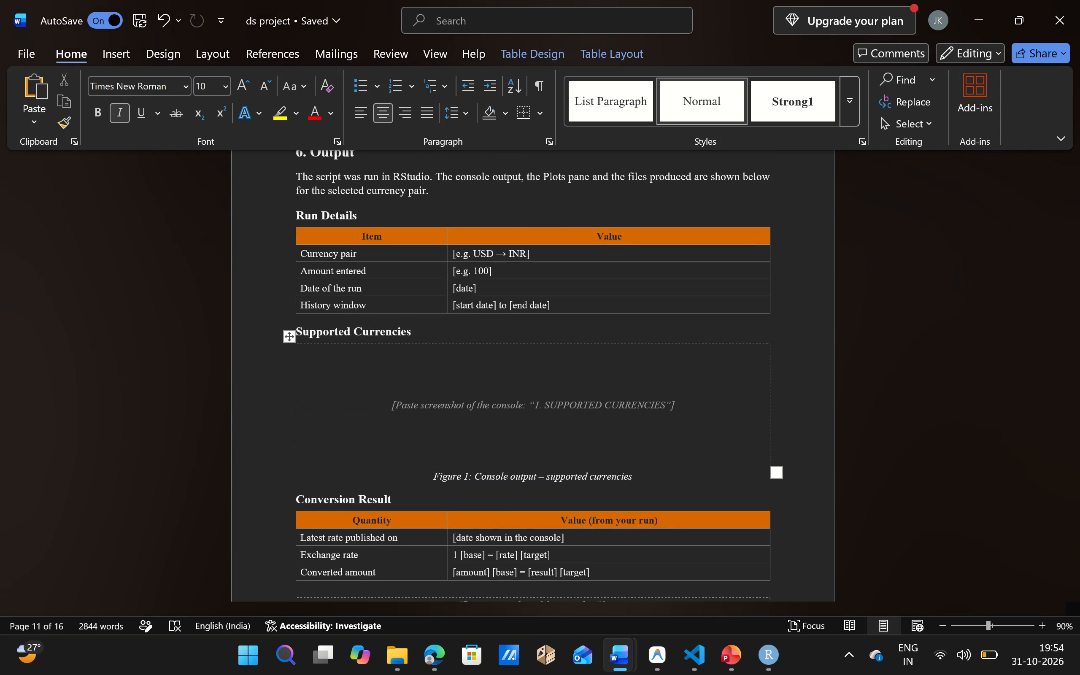
key(ctrl+v)
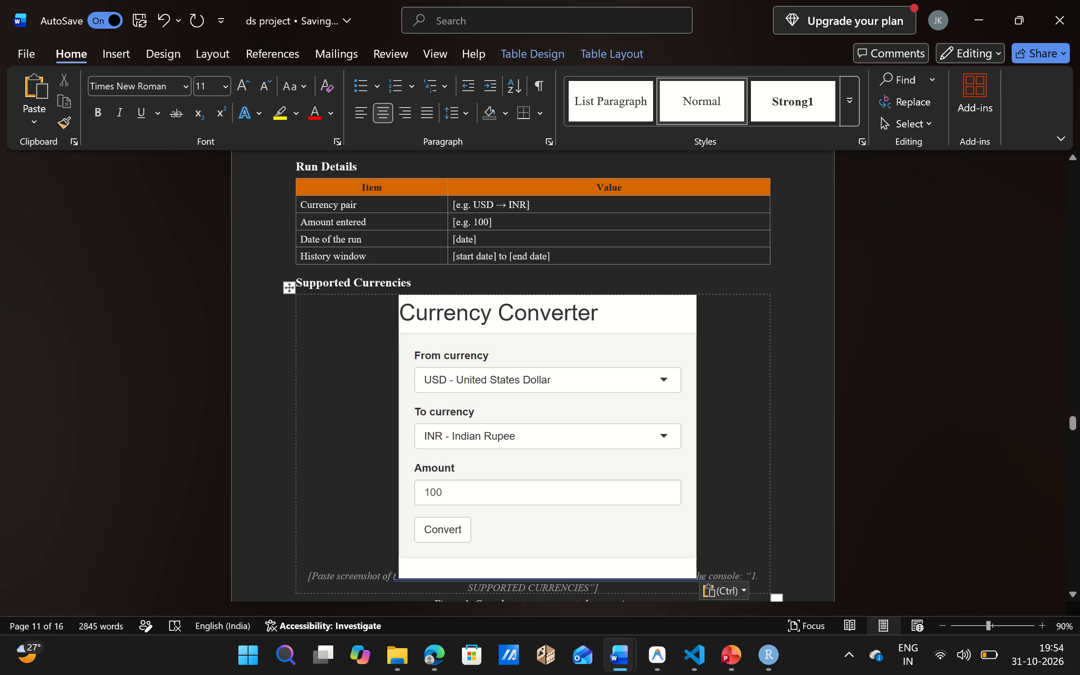
Shrink the pasted Currency Converter picture proportionally to about half the width of the Figure 1 placeholder.
scroll(542, 429, down, 3)
scroll(542, 429, up, 1)
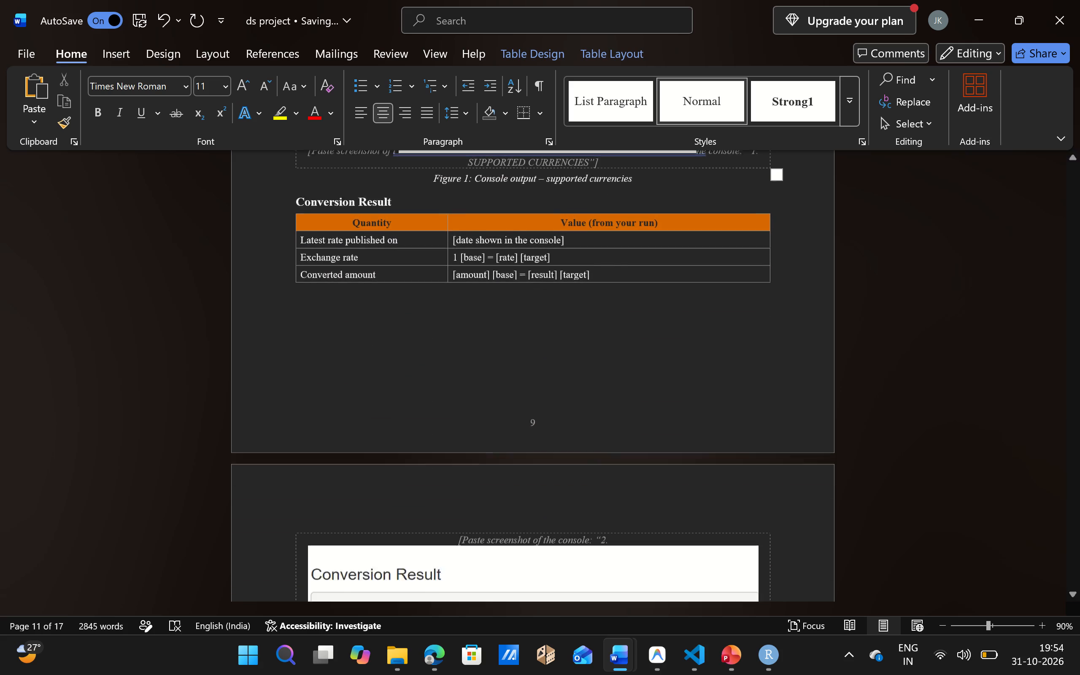
scroll(542, 429, up, 2)
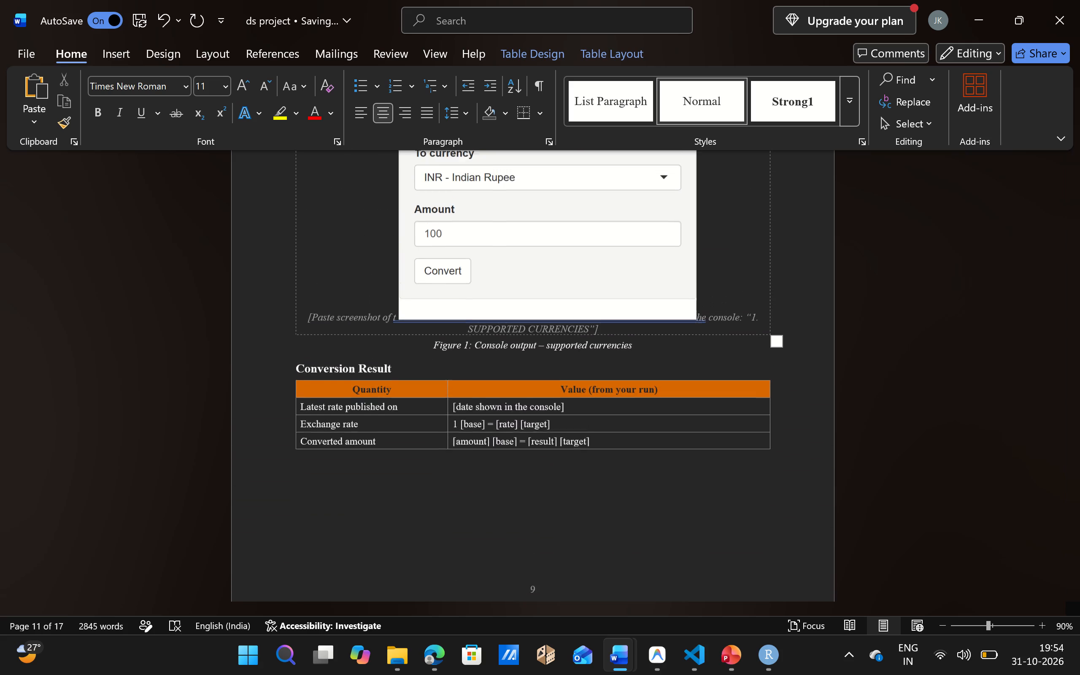
scroll(542, 429, up, 1)
scroll(542, 429, down, 7)
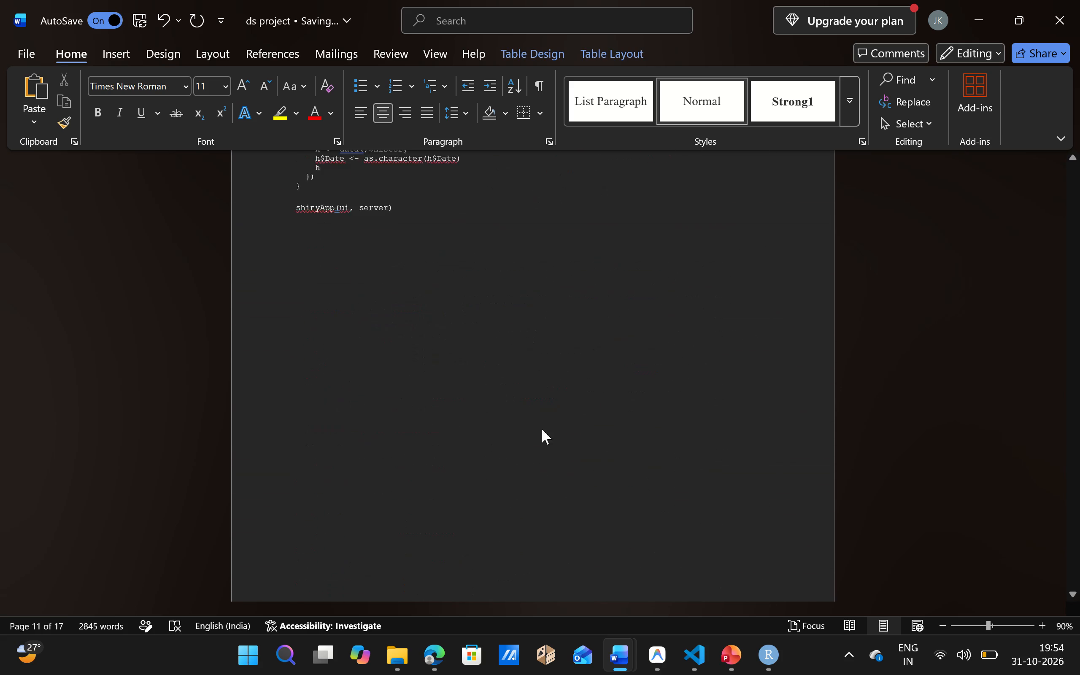
scroll(542, 429, down, 1)
scroll(542, 429, up, 1)
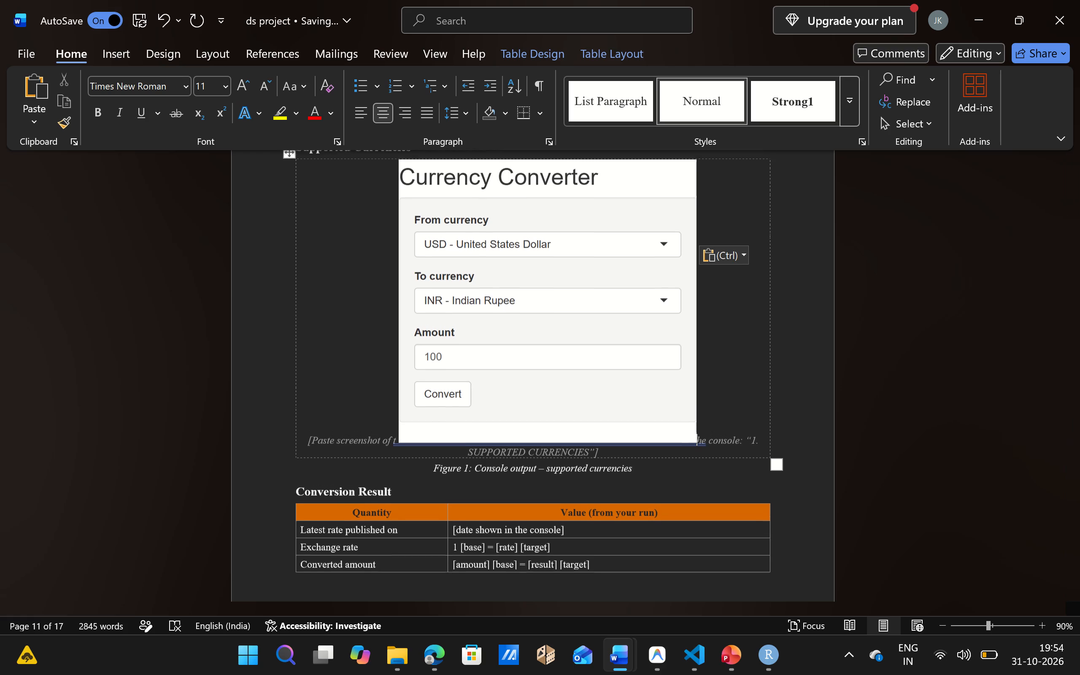
scroll(542, 429, up, 1)
click(537, 413)
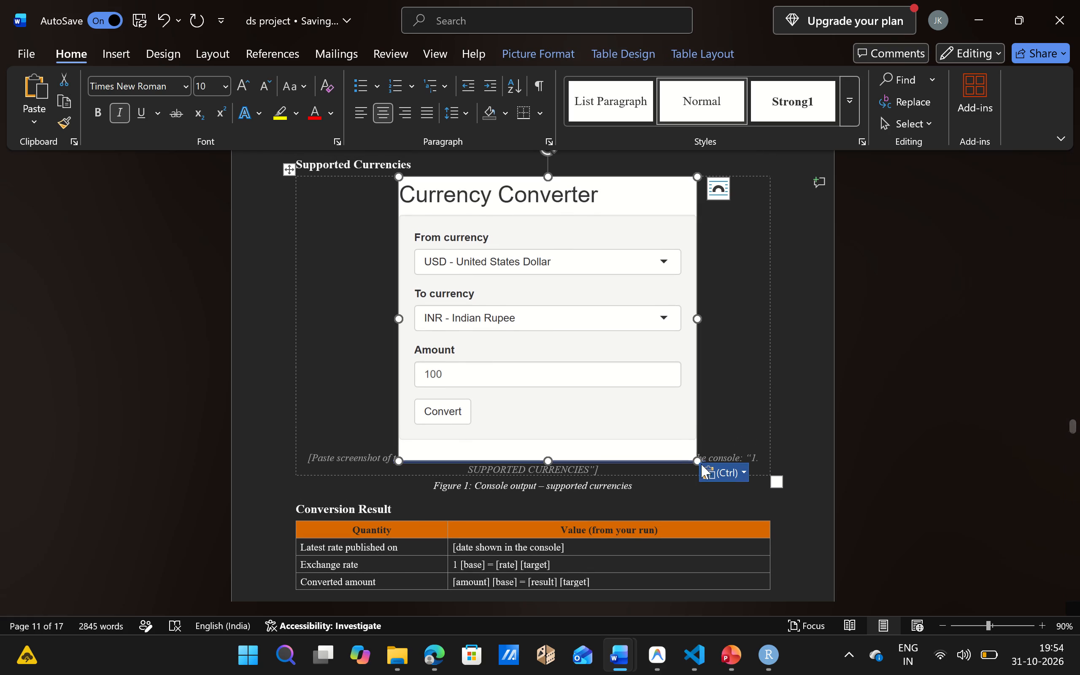
drag(694, 462, 678, 297)
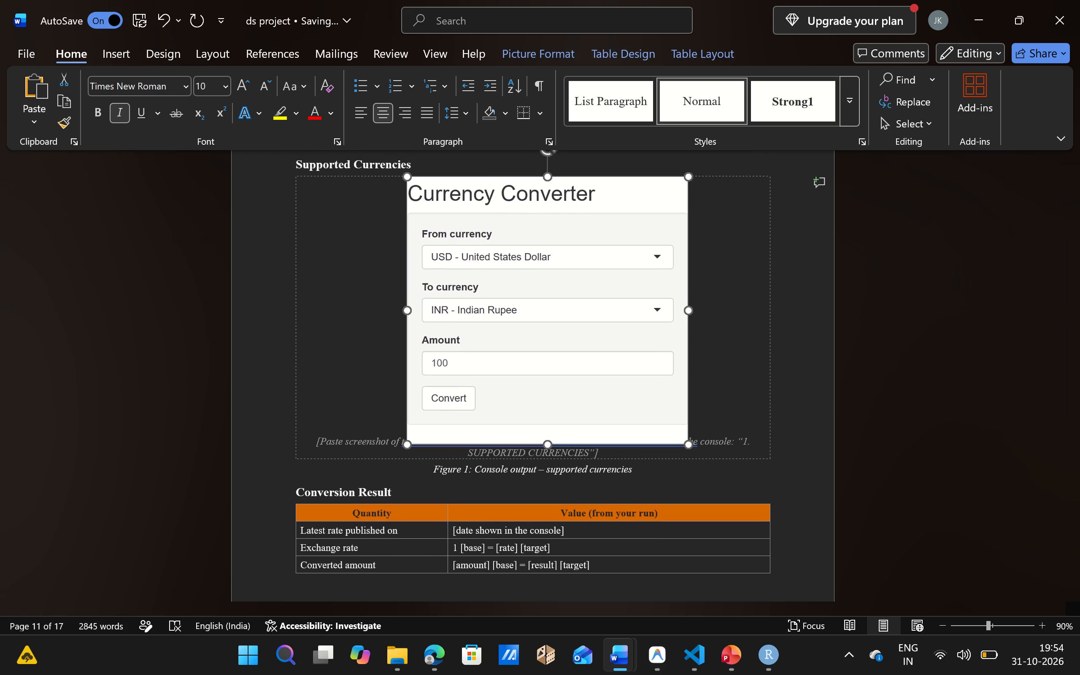
drag(678, 297, 600, 212)
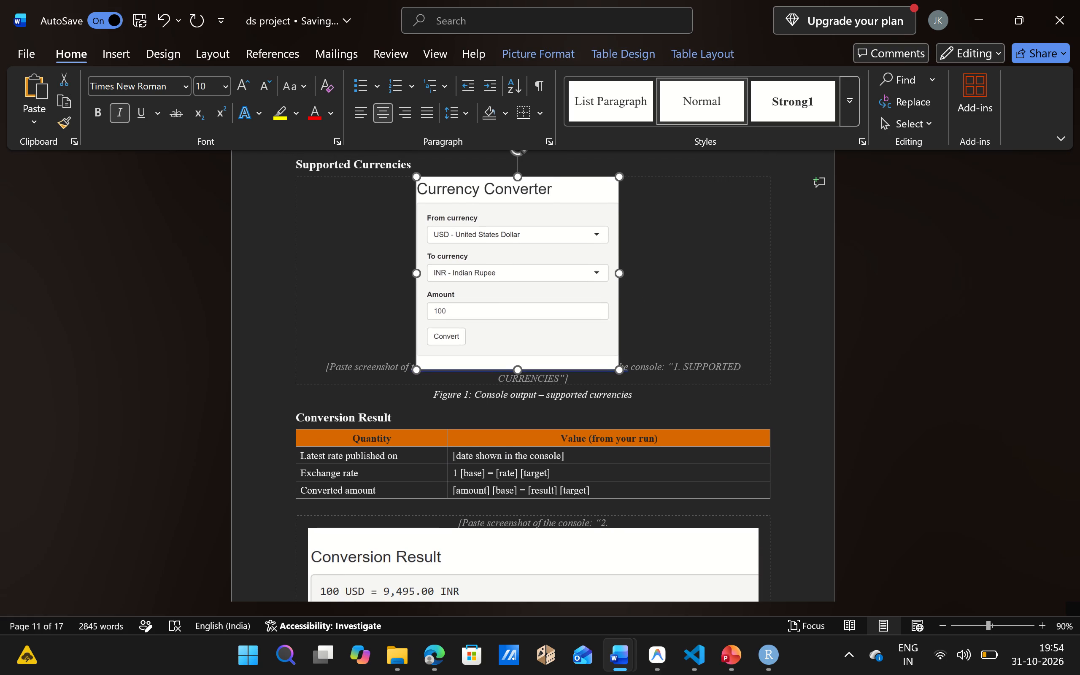
drag(600, 212, 624, 233)
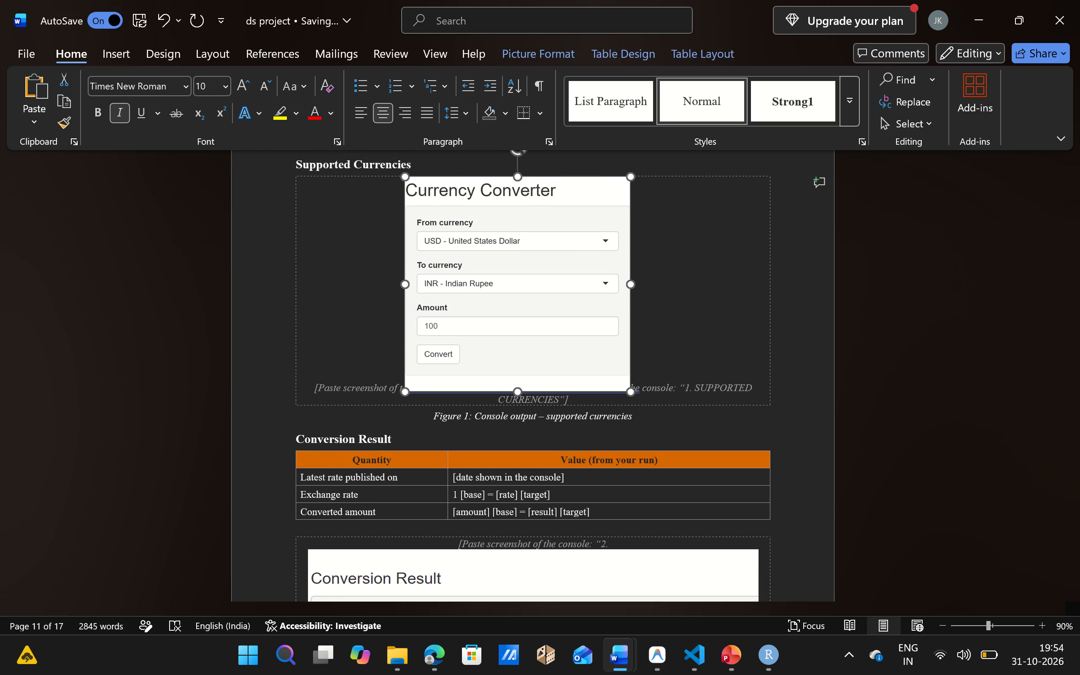
drag(624, 233, 630, 273)
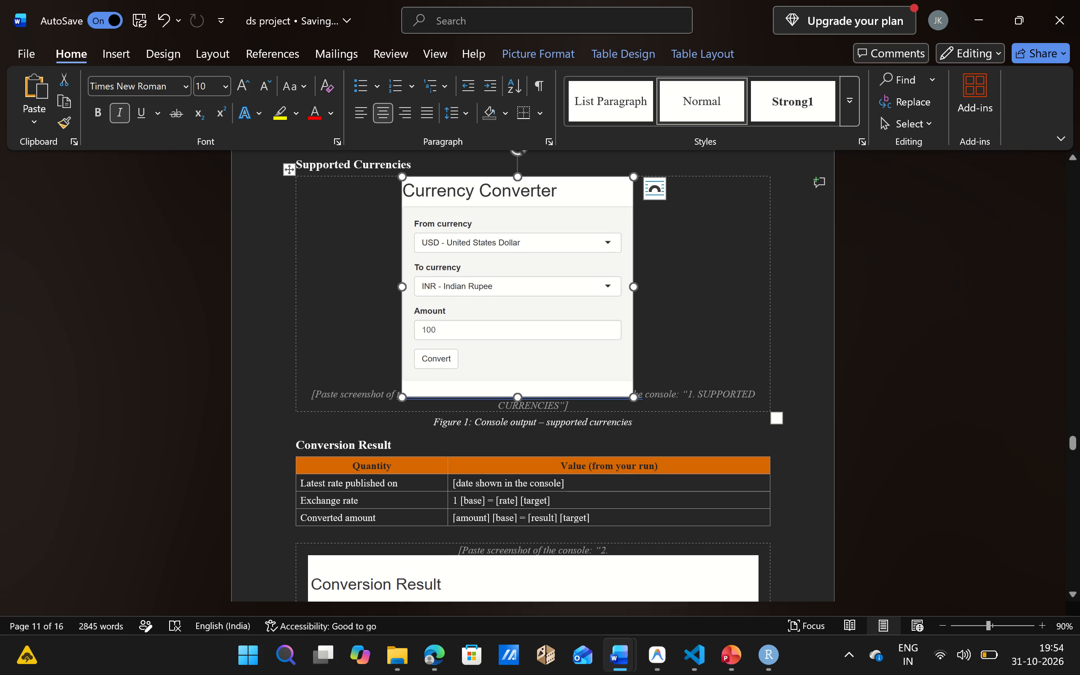
Review the Conversion Result figure and check what the Rate History Table and Rate History Graph placeholders ask for.
scroll(729, 333, down, 3)
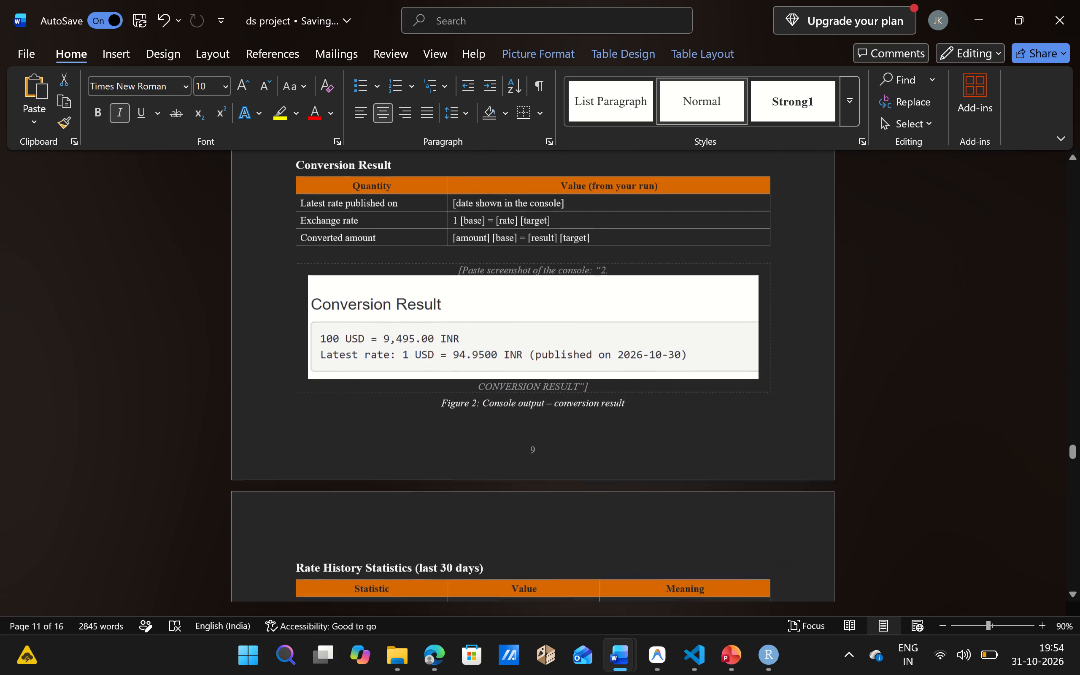
scroll(729, 333, down, 4)
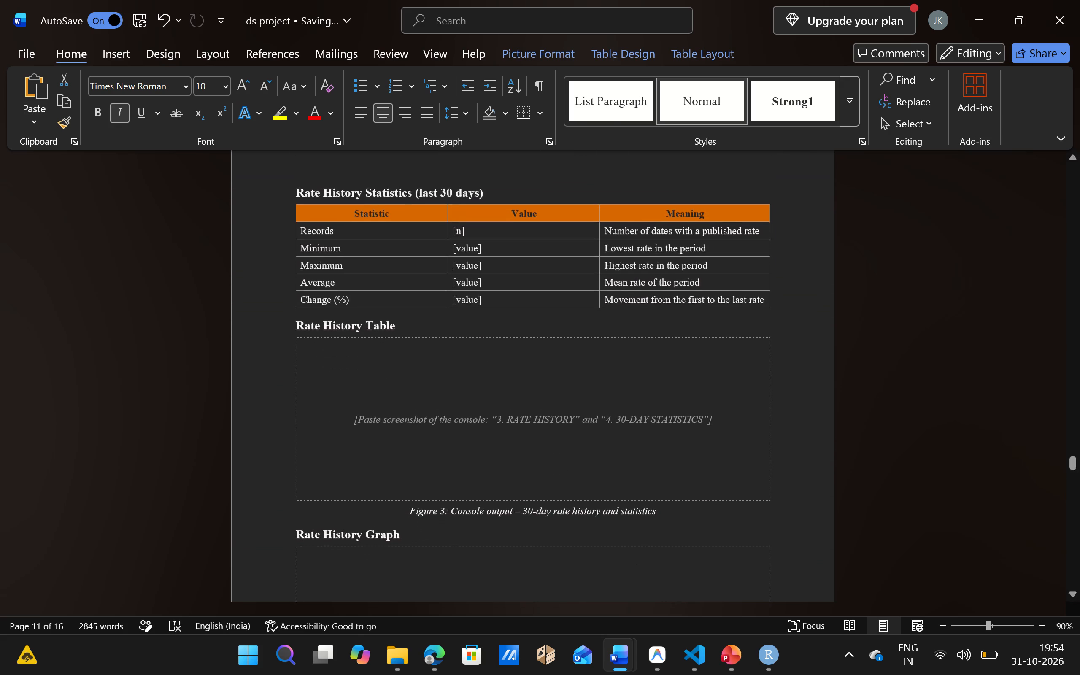
scroll(729, 333, down, 1)
scroll(639, 383, down, 1)
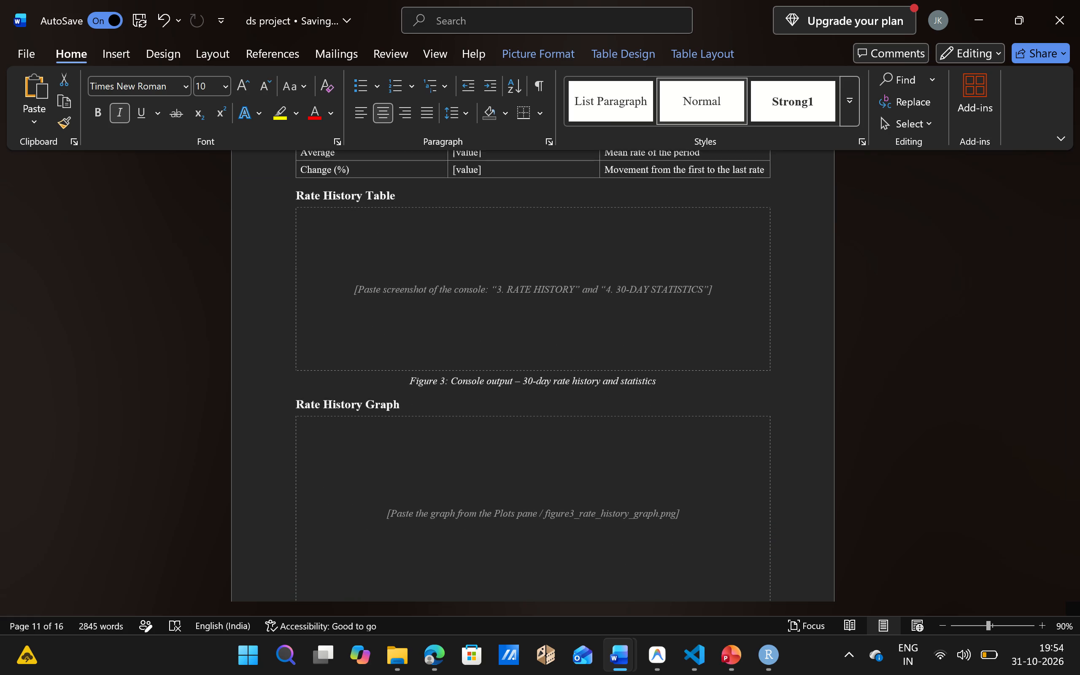
scroll(639, 383, down, 1)
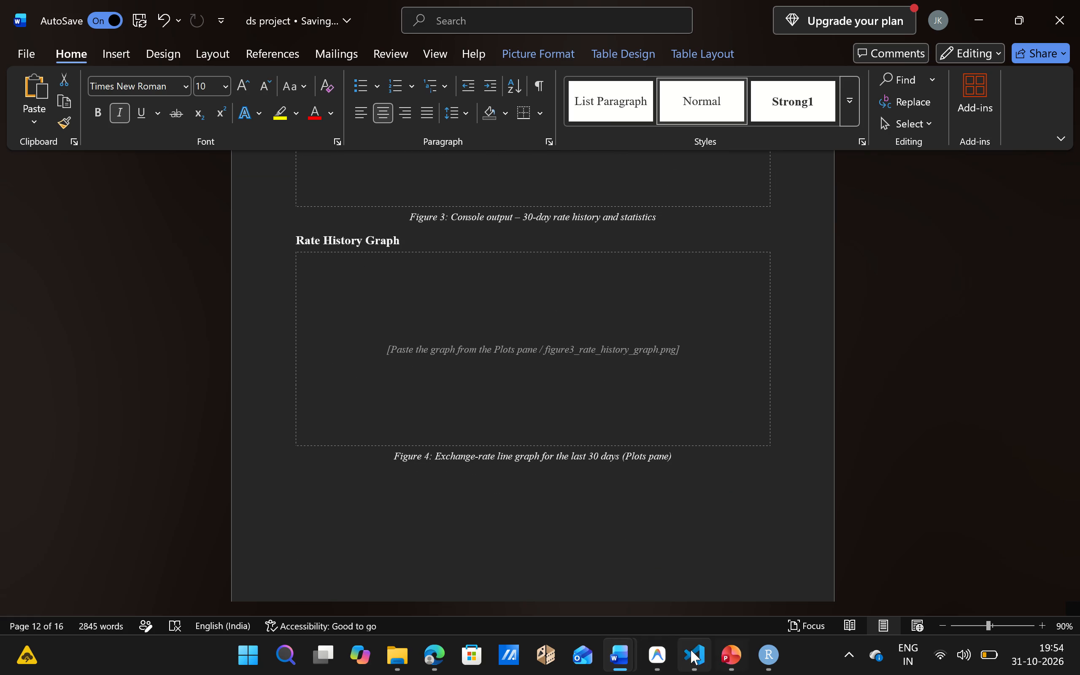
Switch to the Shiny Currency Converter window and frame a rectangular snip from the Rate History - Last 30 Days heading through the line graph.
click(952, 570)
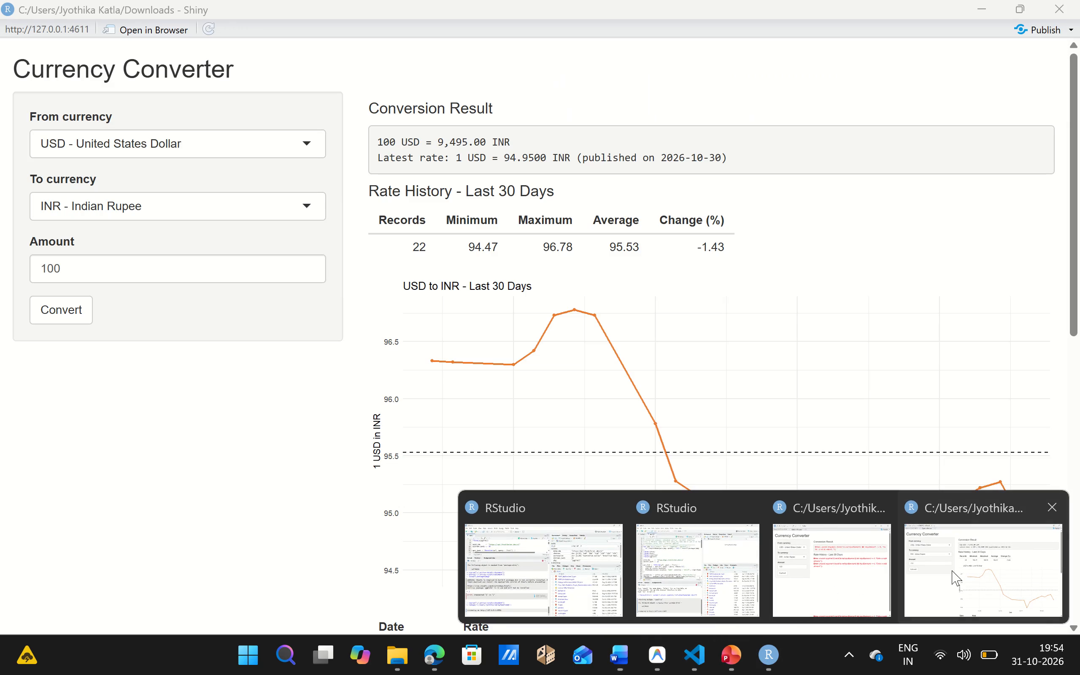
scroll(675, 381, down, 1)
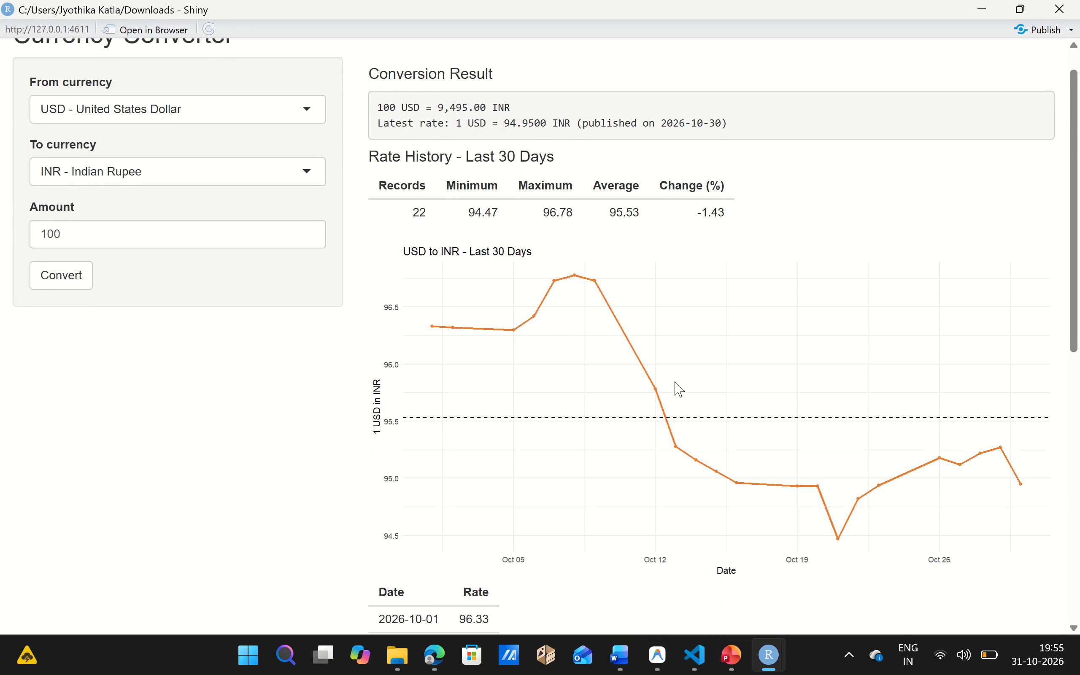
scroll(675, 381, down, 1)
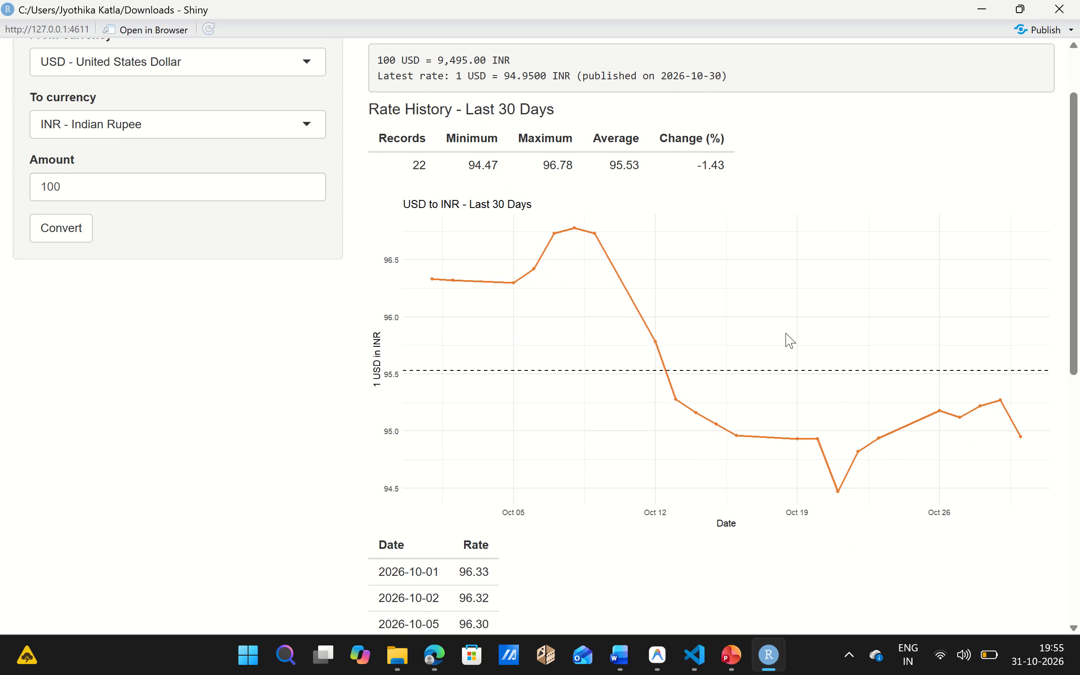
key(shift+super+s)
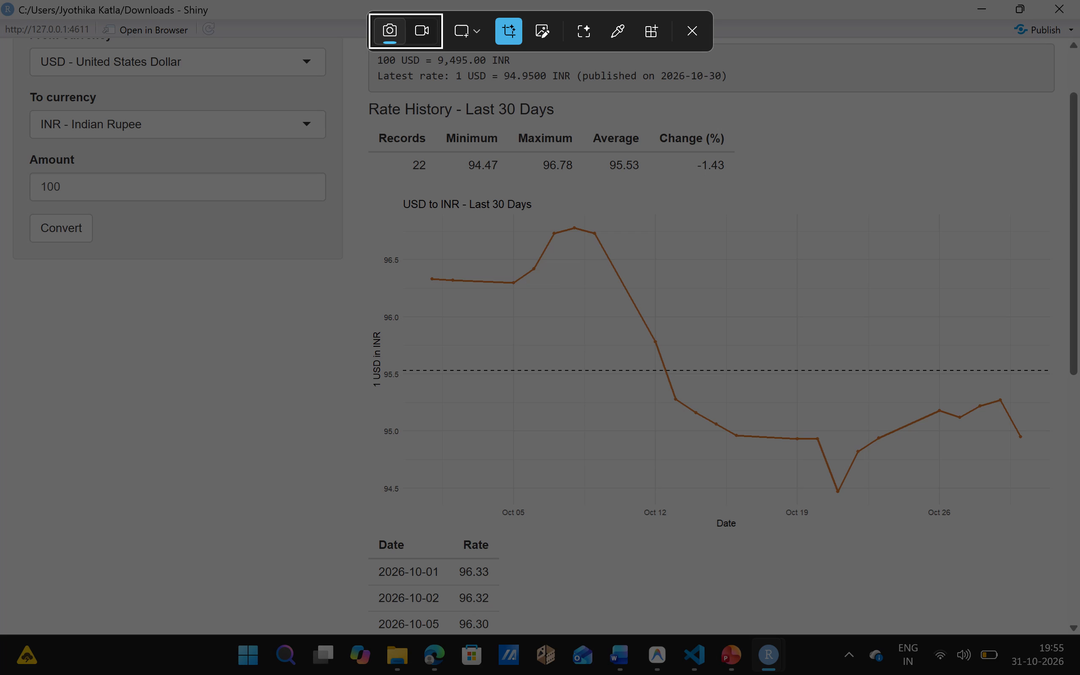
click(482, 25)
click(481, 30)
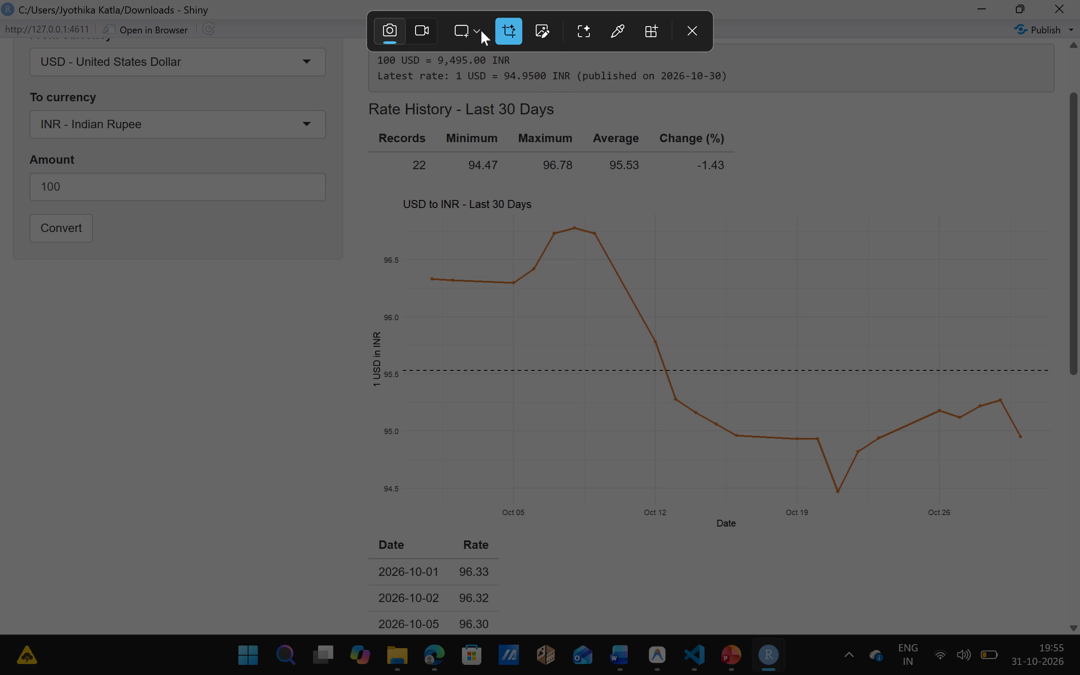
click(363, 100)
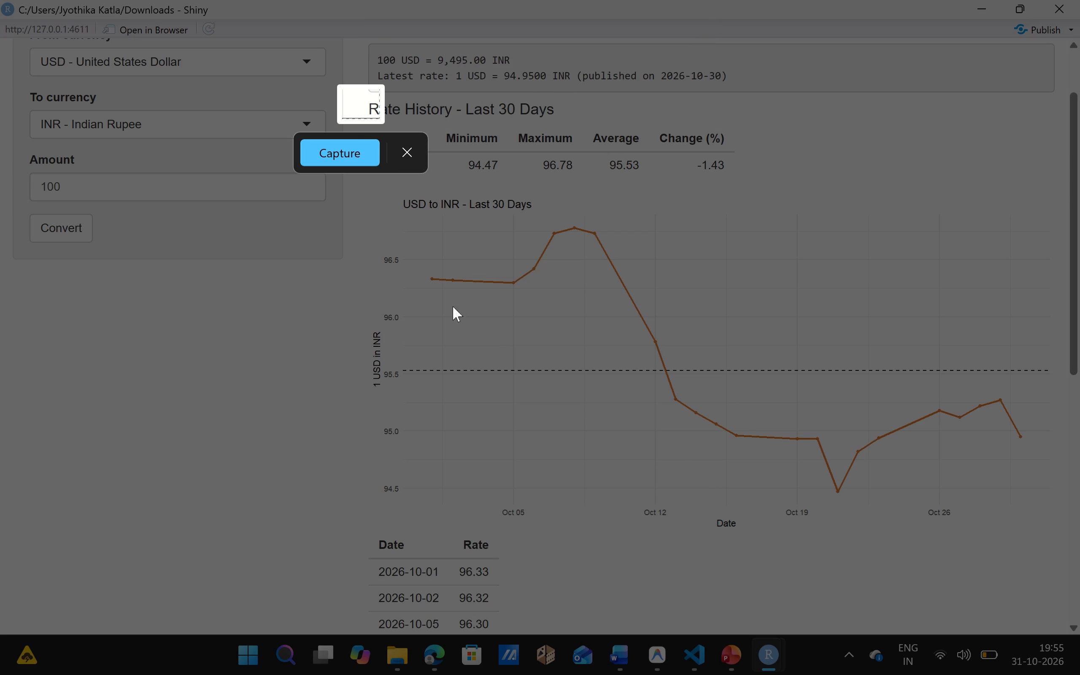
click(378, 110)
drag(383, 123, 735, 392)
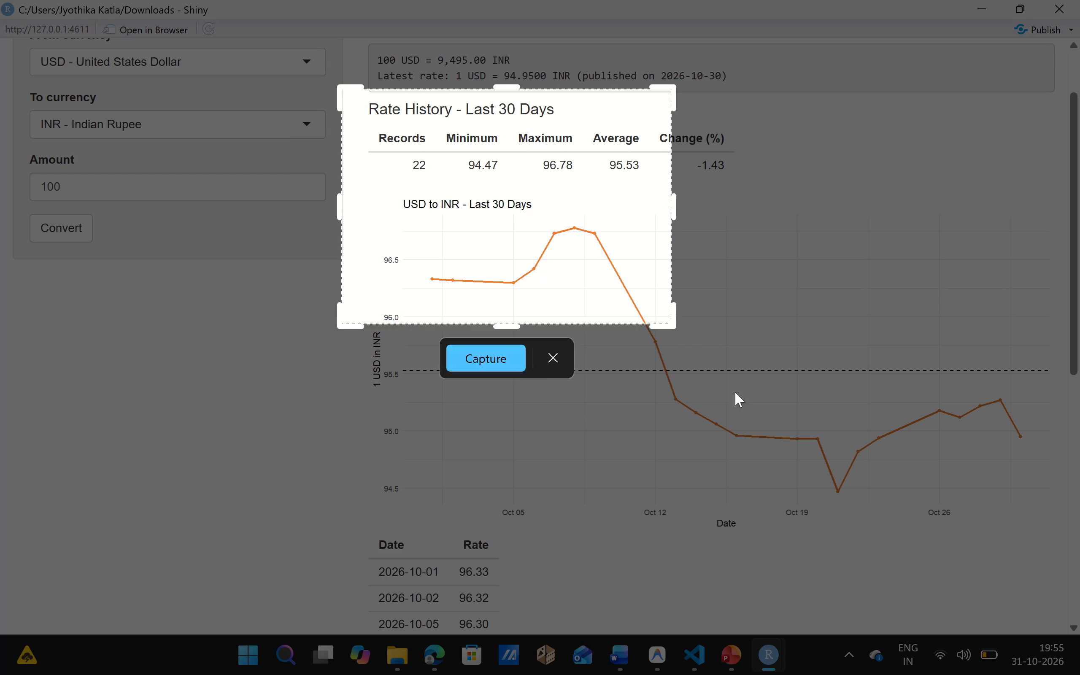
drag(735, 392, 1069, 552)
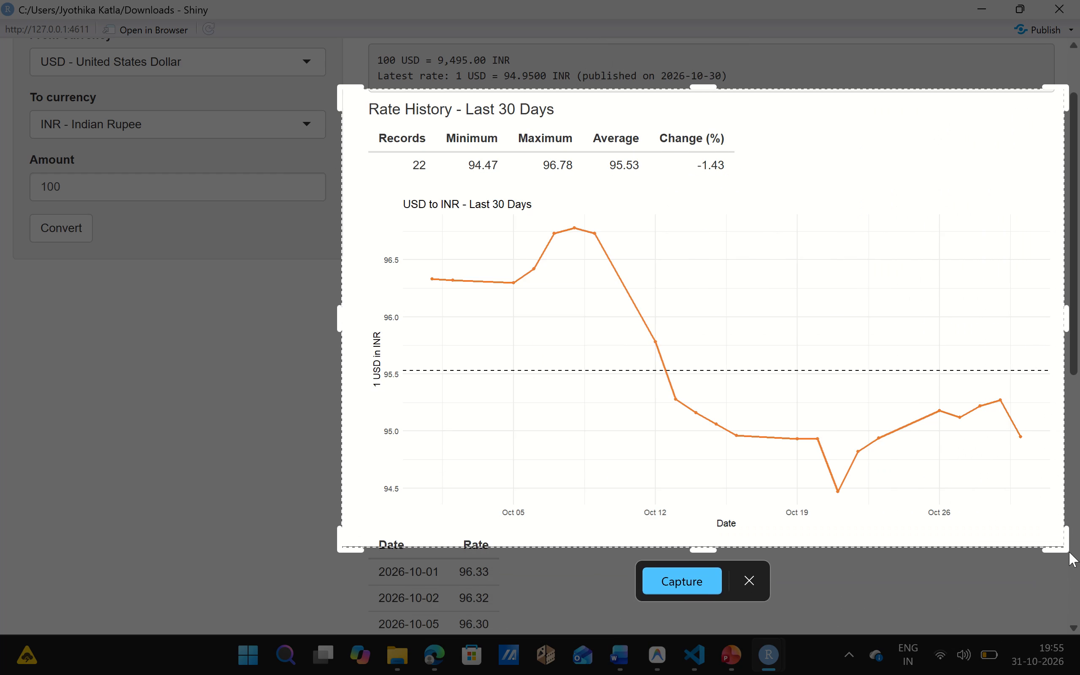
Tighten the snip frame around the Rate History heading, statistics table and USD to INR graph, leaving out the Date/Rate table, and capture it.
drag(1069, 552, 1058, 543)
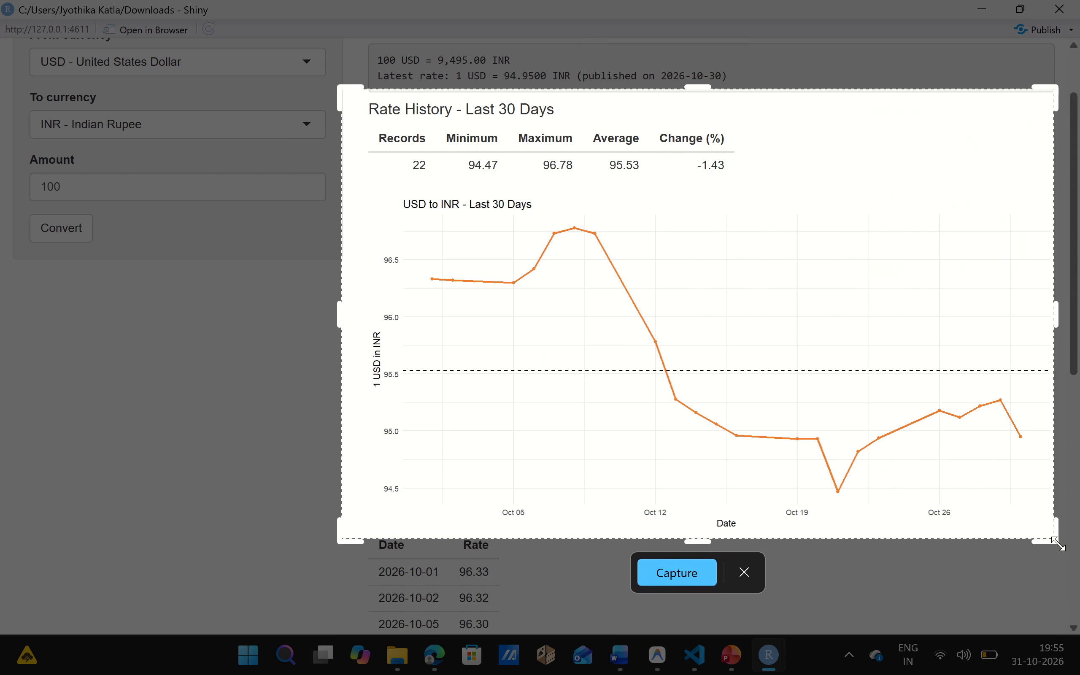
drag(1058, 543, 1069, 537)
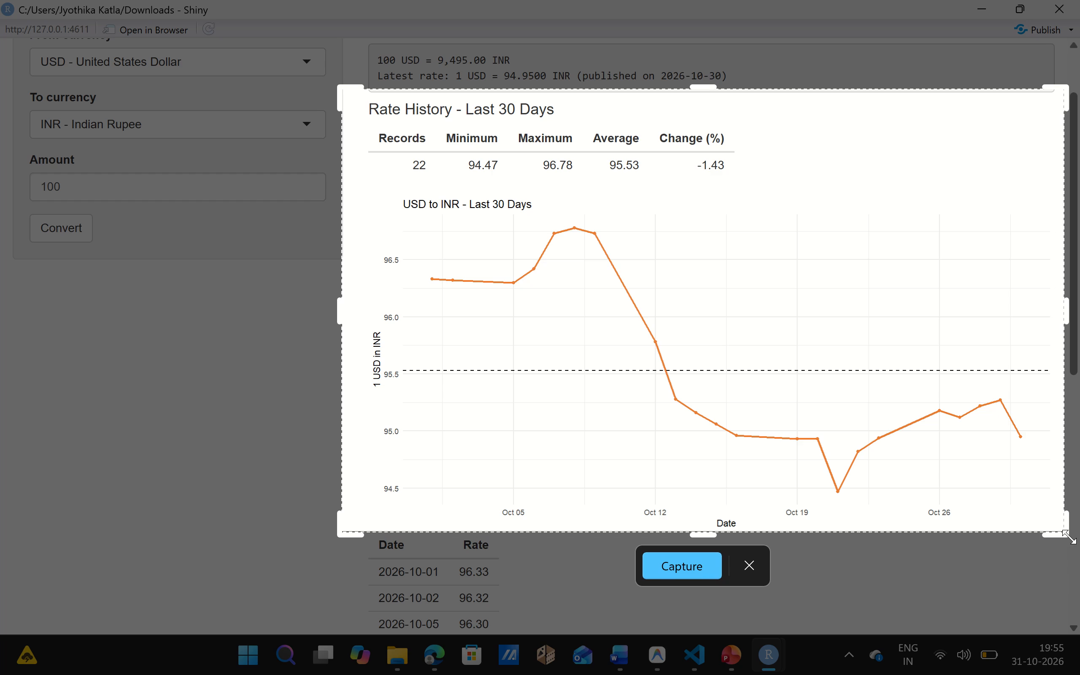
drag(1069, 537, 1068, 537)
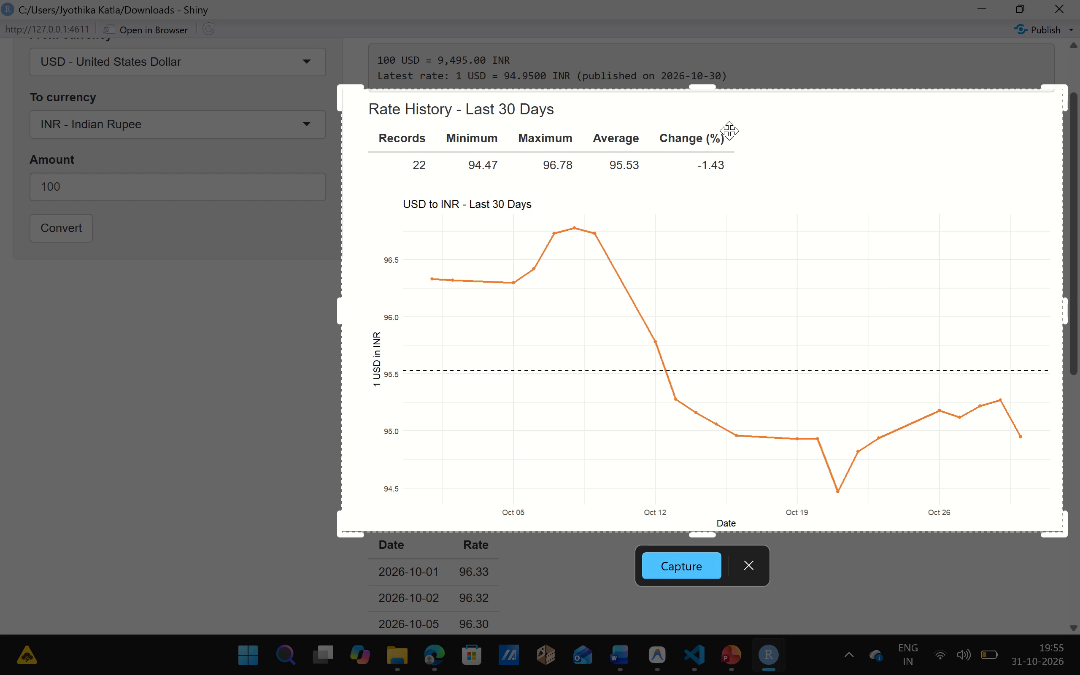
drag(712, 89, 712, 96)
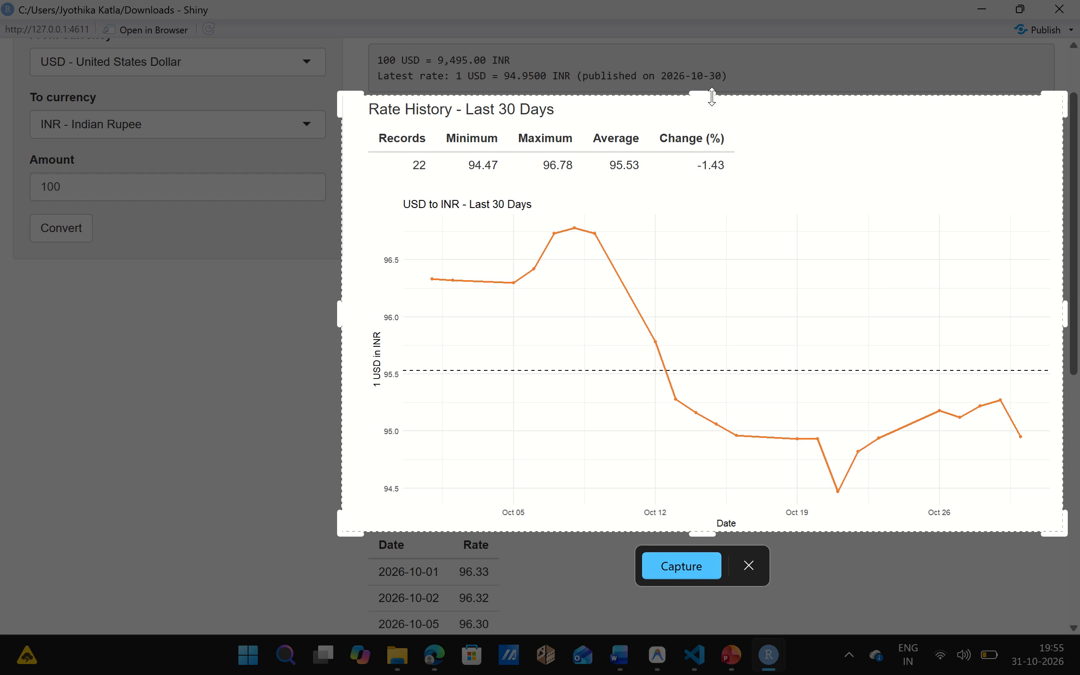
drag(712, 96, 713, 101)
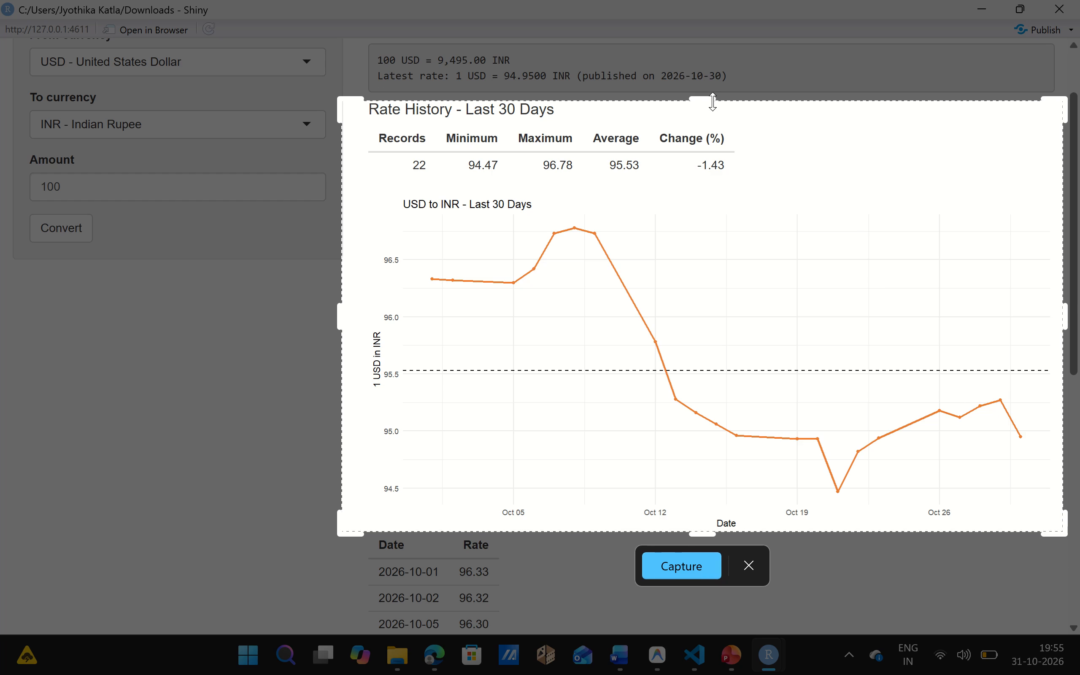
drag(712, 100, 712, 95)
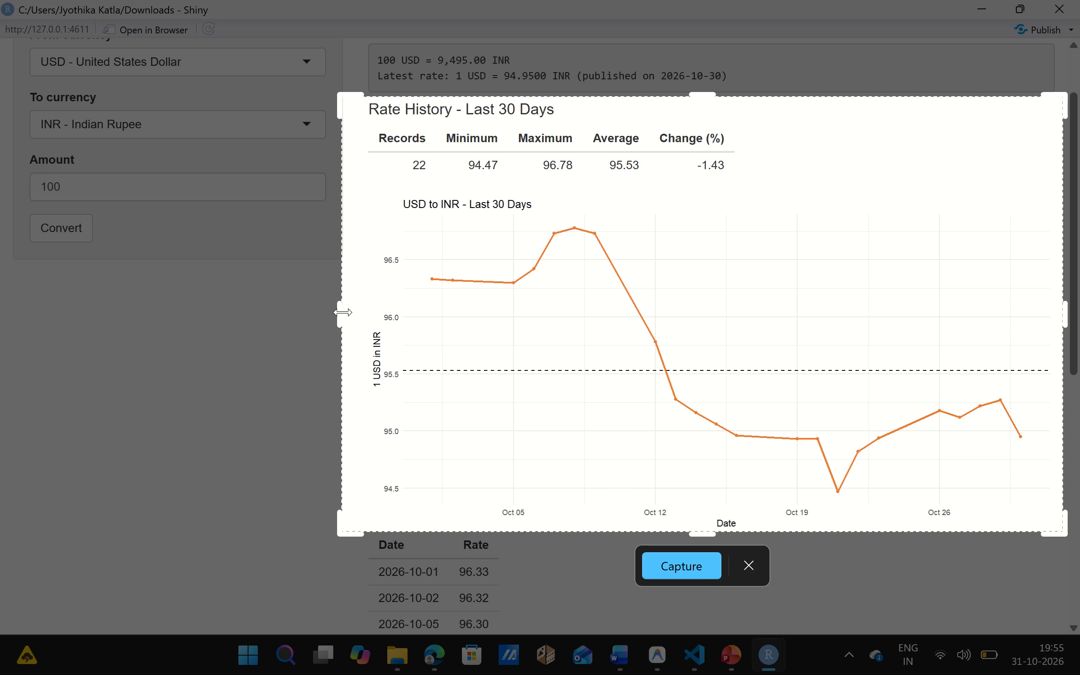
drag(343, 312, 364, 315)
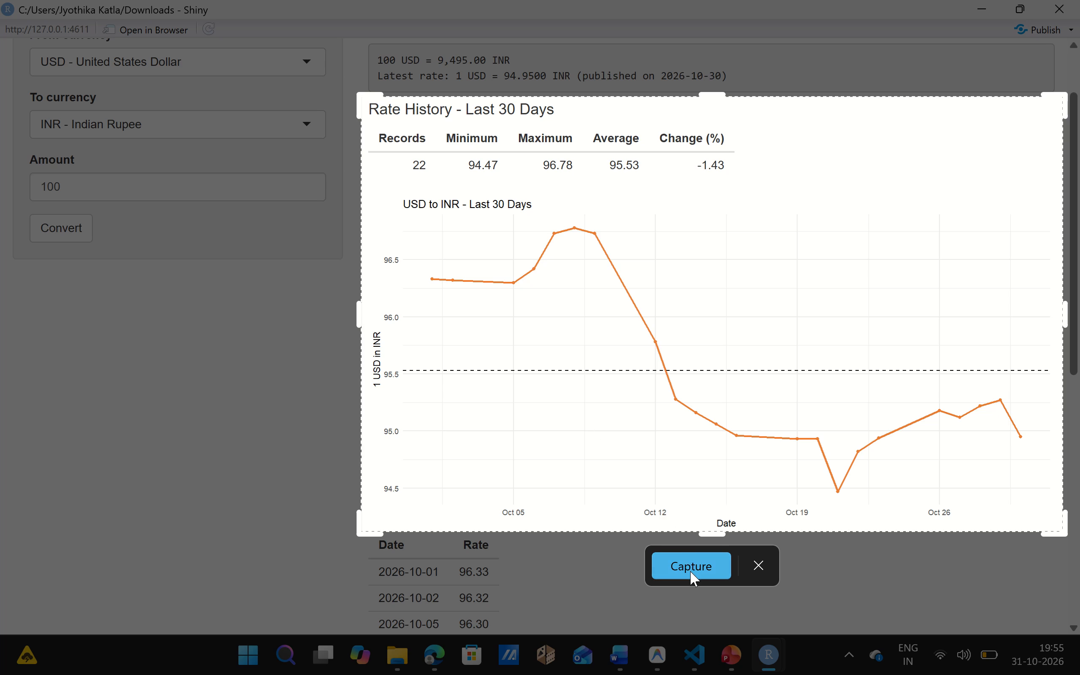
click(690, 571)
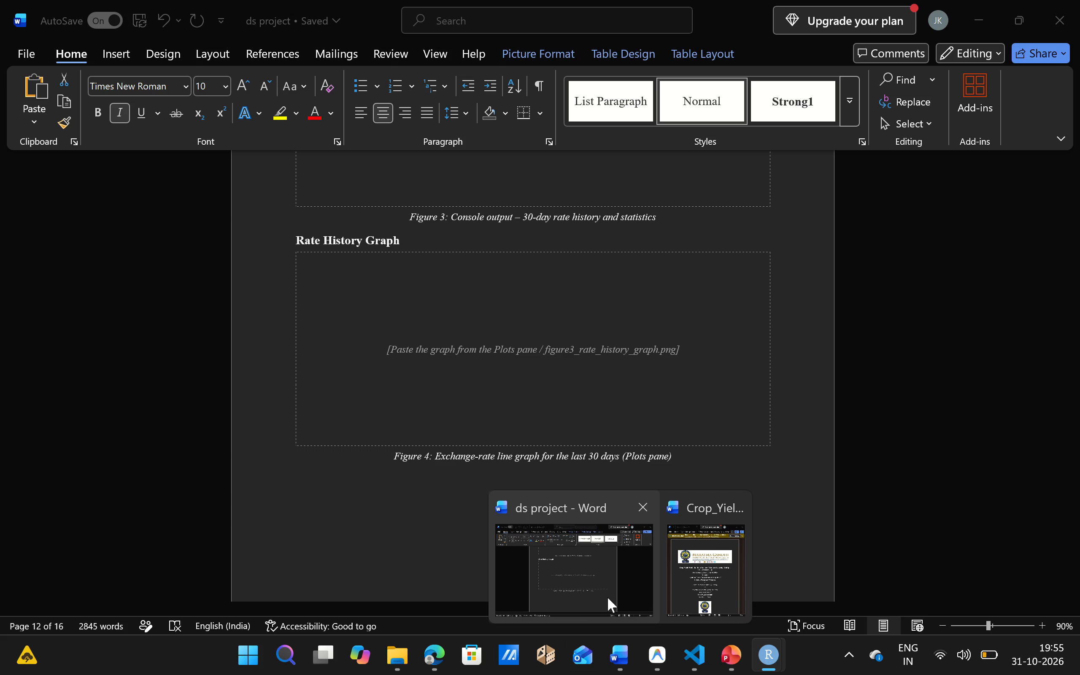
Switch to the ds project document in Word and paste the rate history snip at the end of the Rate History Graph heading.
click(607, 597)
click(533, 250)
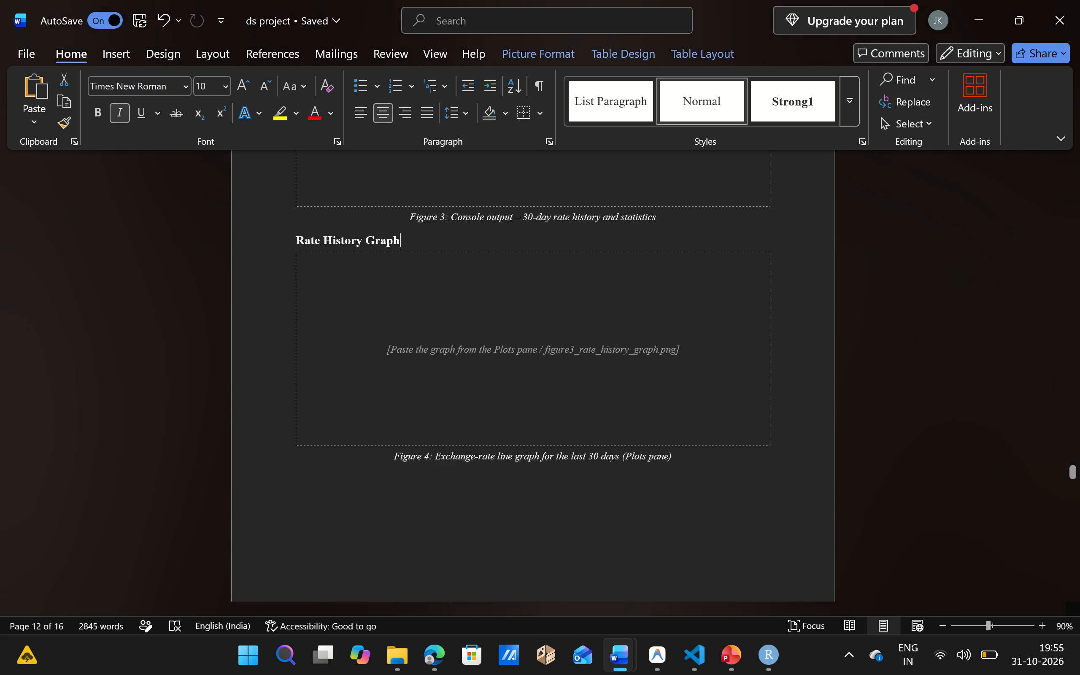
key(ctrl+v)
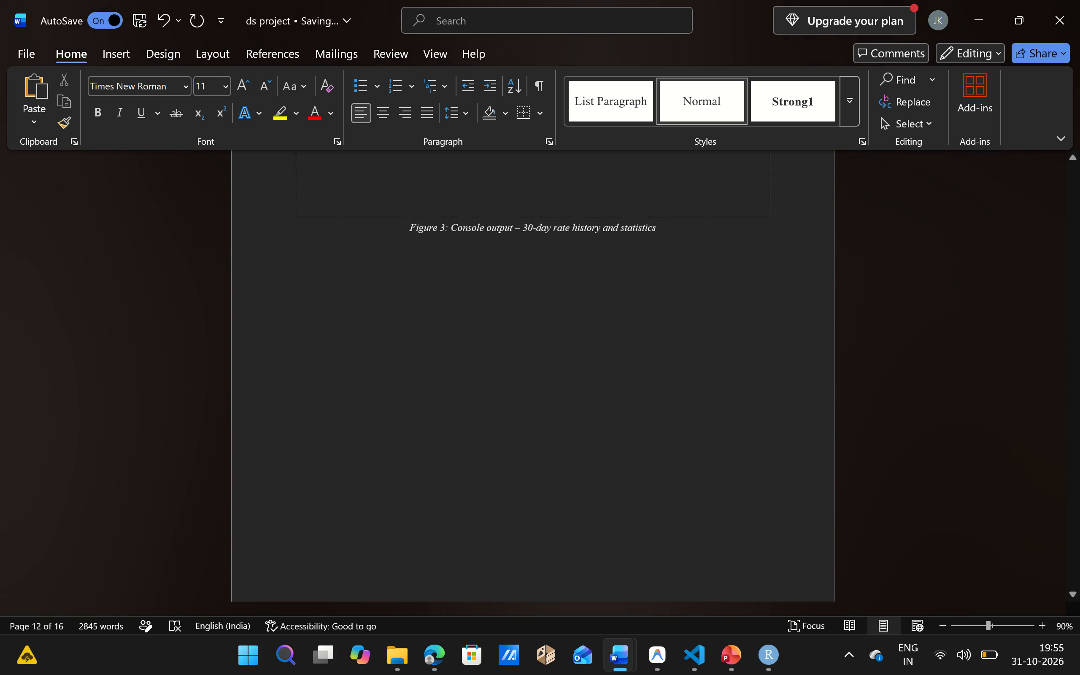
click(453, 404)
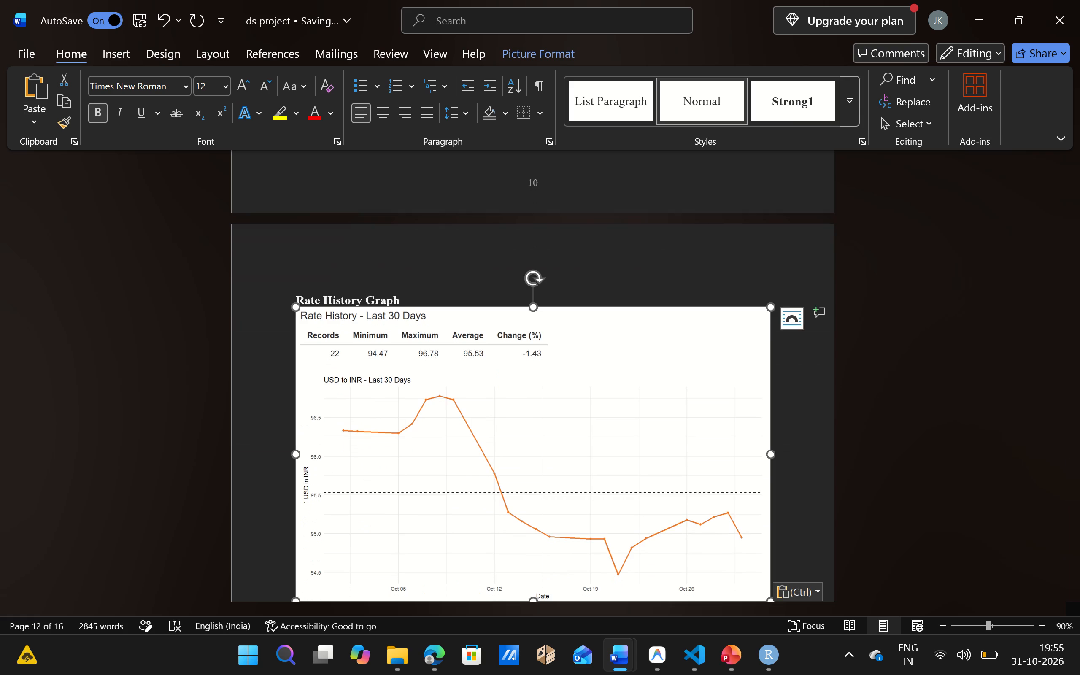
Shrink the pasted rate history picture proportionally to a little over a third of the Figure 4 placeholder's width.
scroll(453, 404, down, 1)
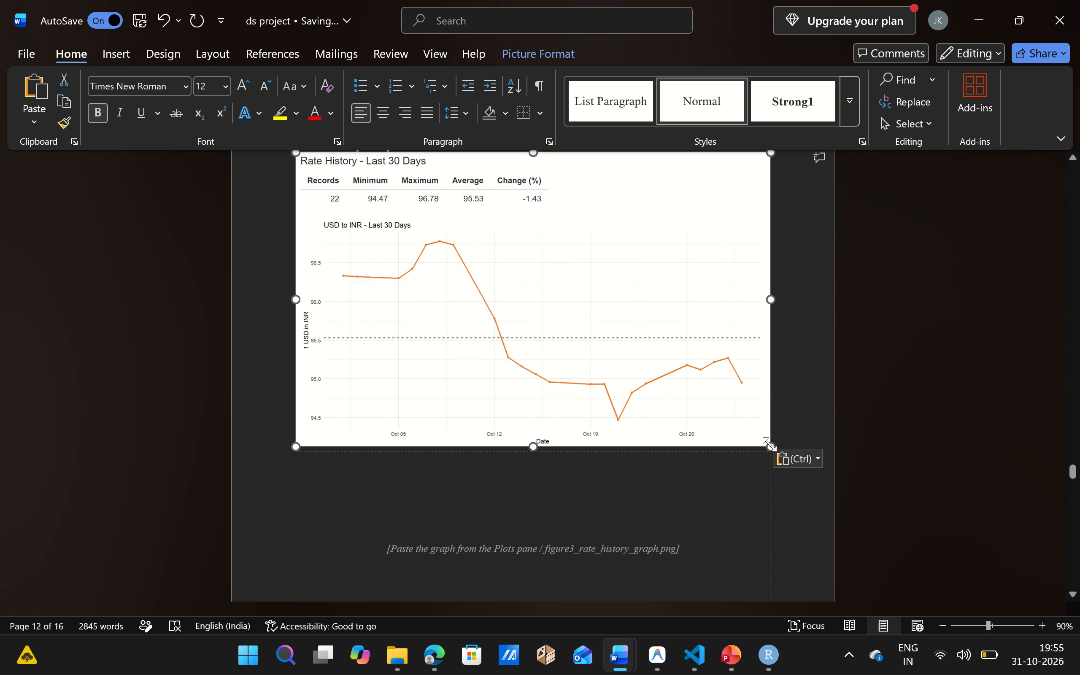
drag(769, 444, 636, 224)
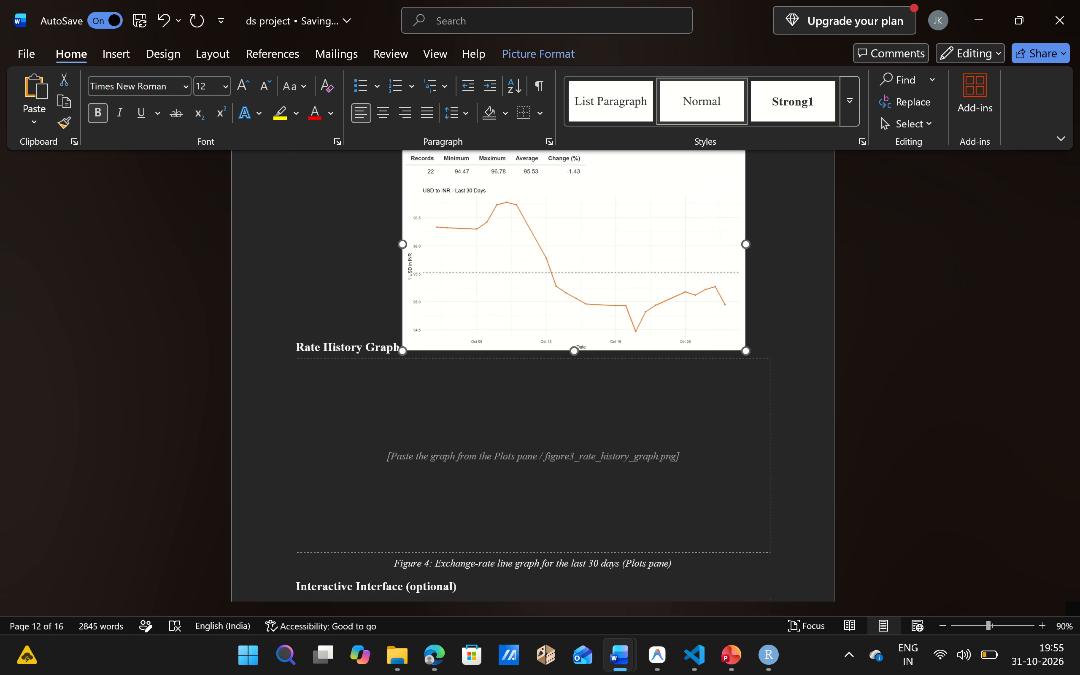
drag(636, 224, 526, 310)
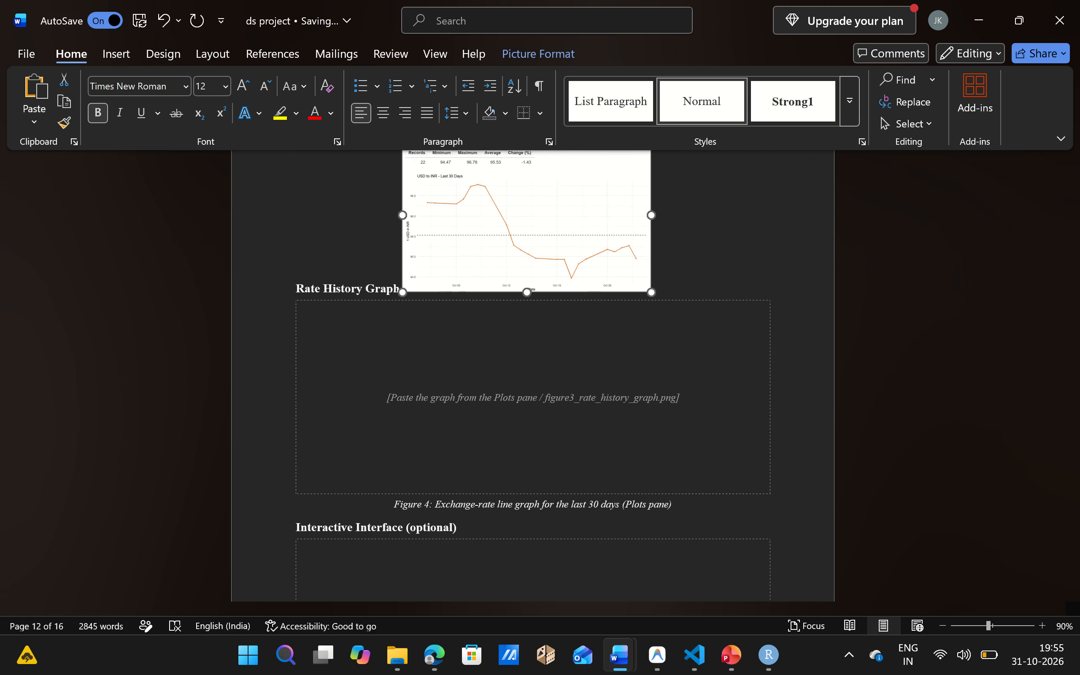
drag(526, 310, 470, 248)
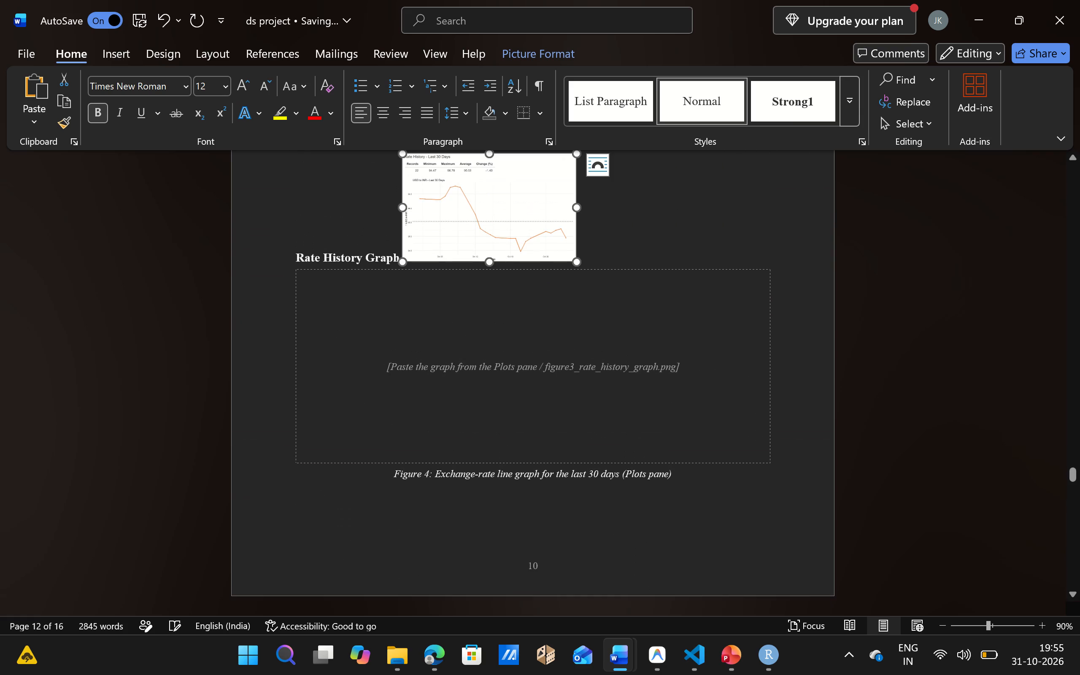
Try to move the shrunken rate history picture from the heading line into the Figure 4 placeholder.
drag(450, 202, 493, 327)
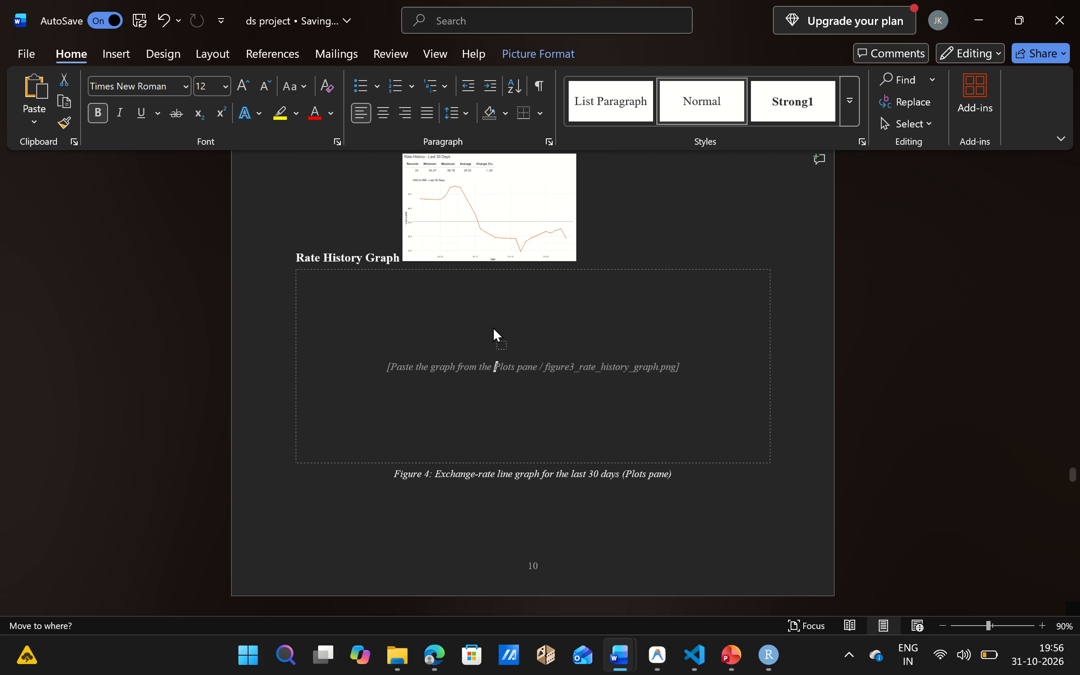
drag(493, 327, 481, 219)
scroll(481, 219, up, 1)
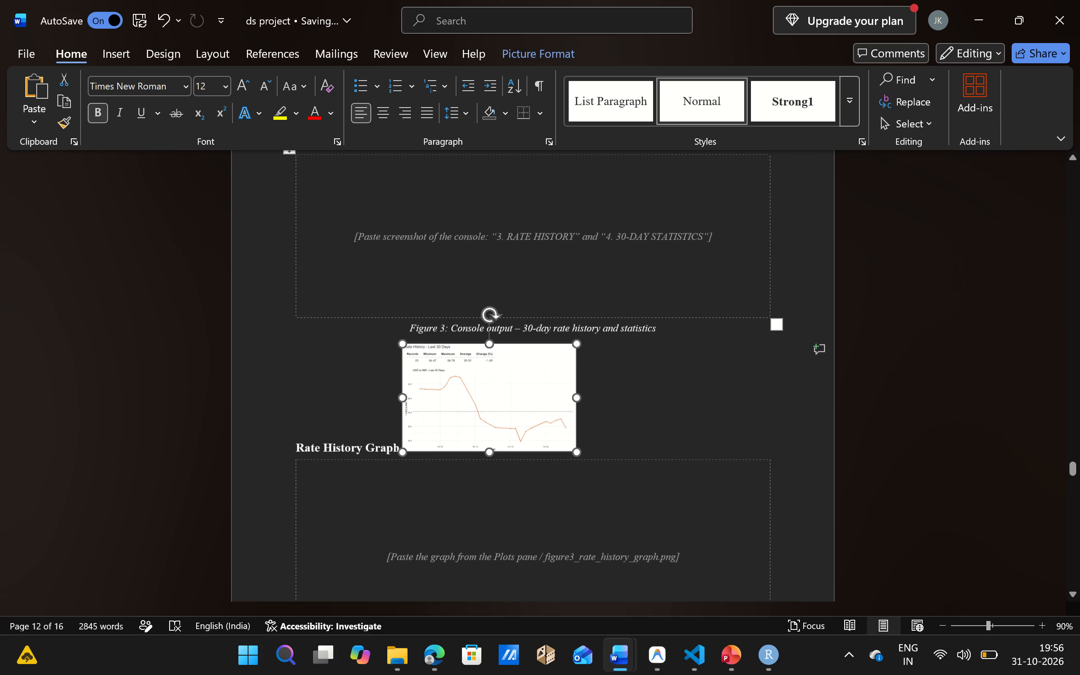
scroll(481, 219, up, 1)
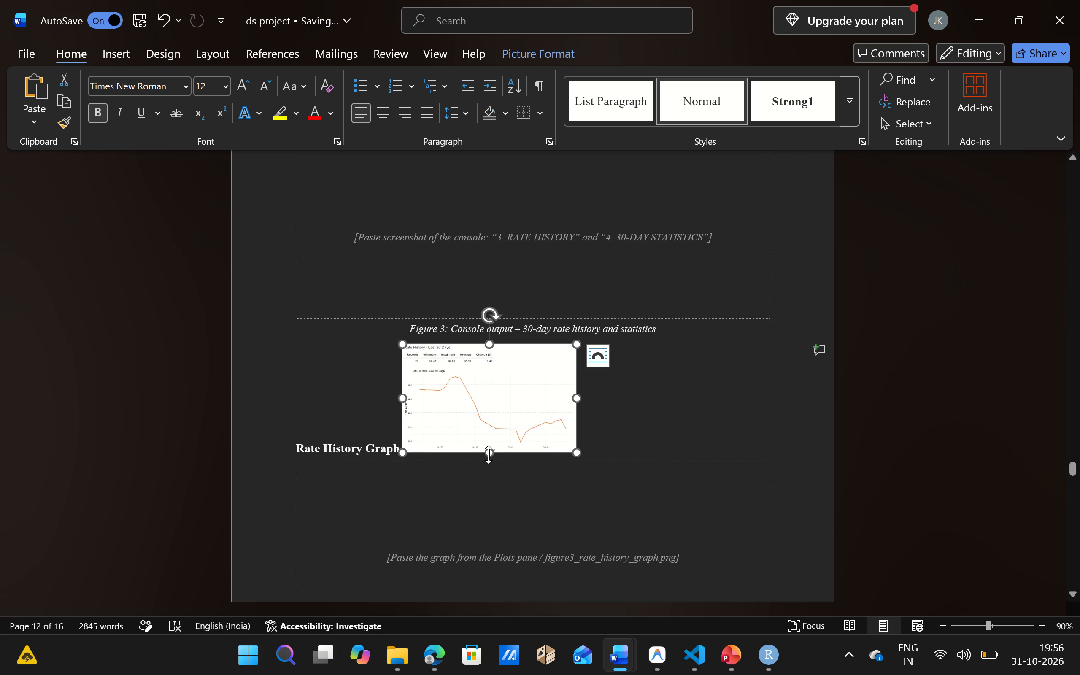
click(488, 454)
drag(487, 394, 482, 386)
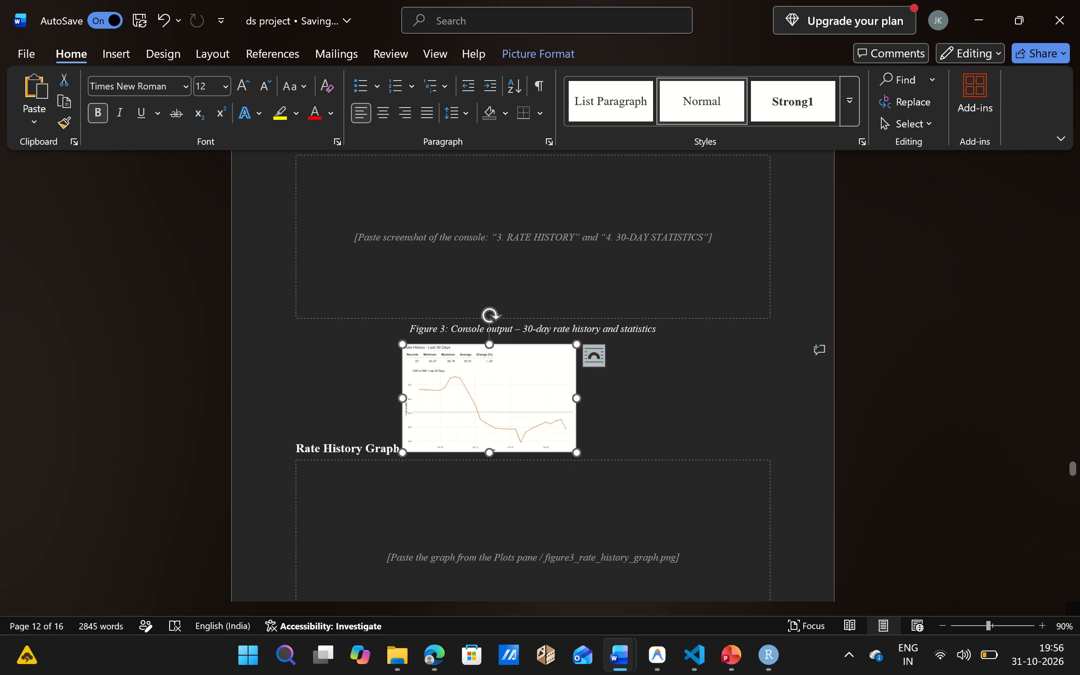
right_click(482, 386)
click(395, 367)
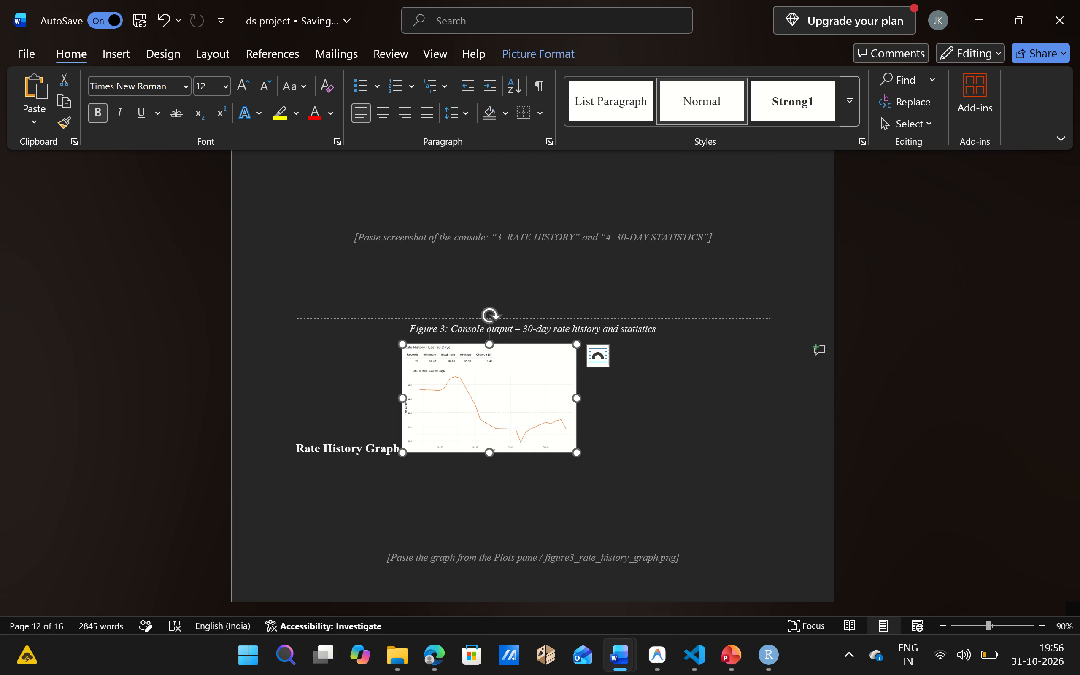
Stretch the rate history picture horizontally to about twice its width, keeping its height and the edge next to the heading fixed.
scroll(627, 377, down, 1)
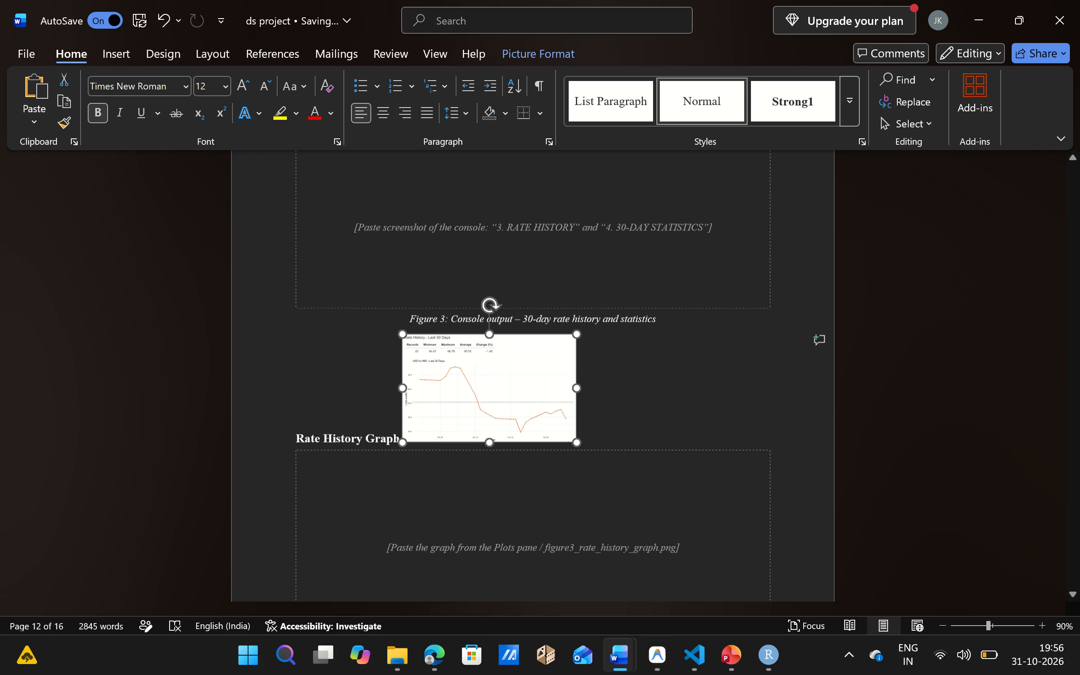
scroll(627, 377, down, 1)
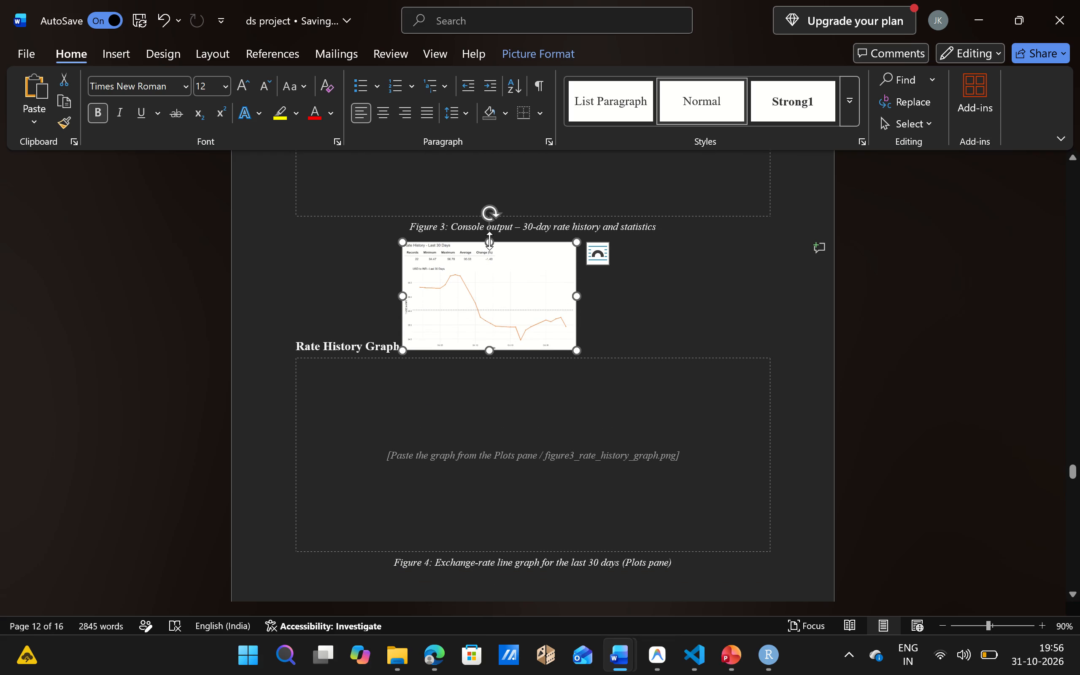
click(488, 348)
drag(576, 295, 744, 308)
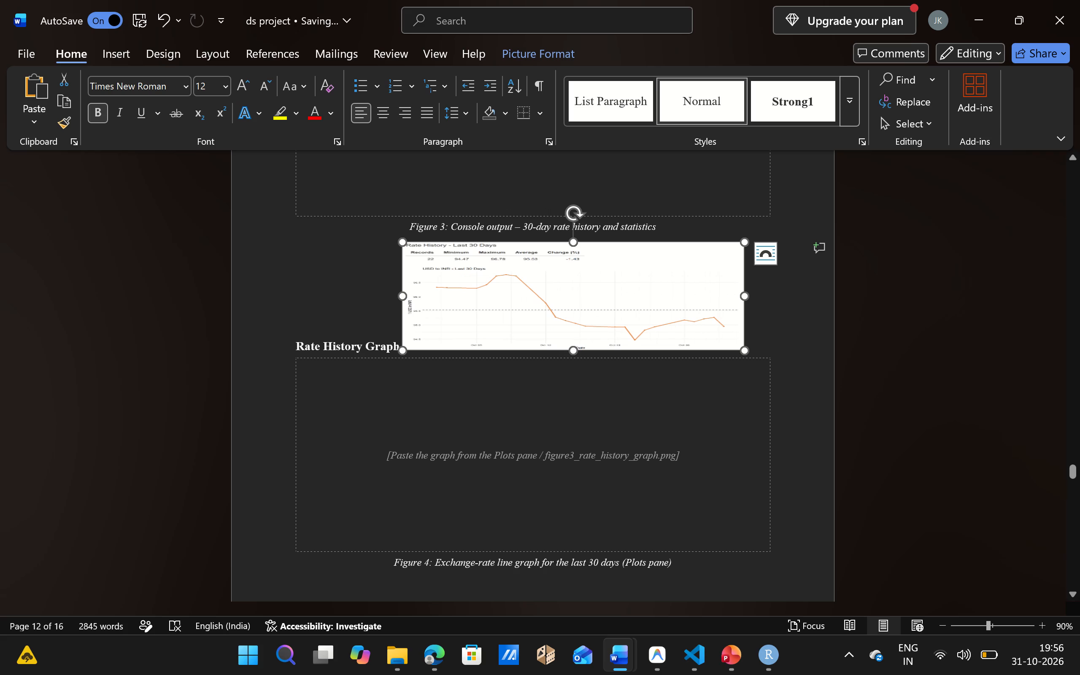
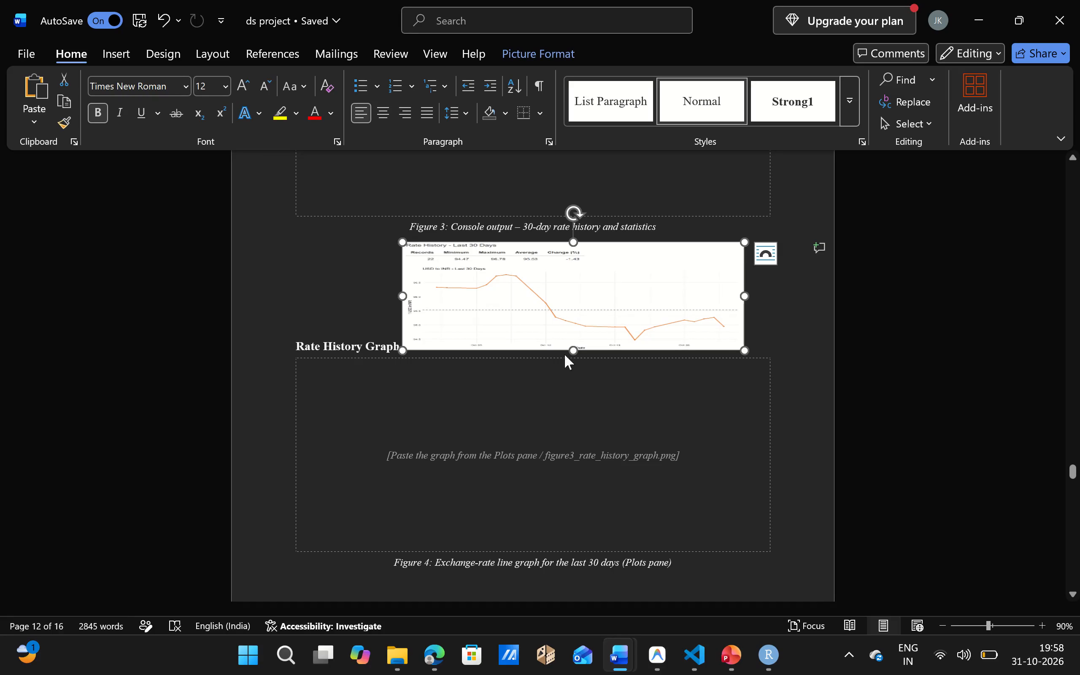
Delete the stretched rate history picture from the Rate History Graph heading line.
click(575, 323)
key(BackSpace)
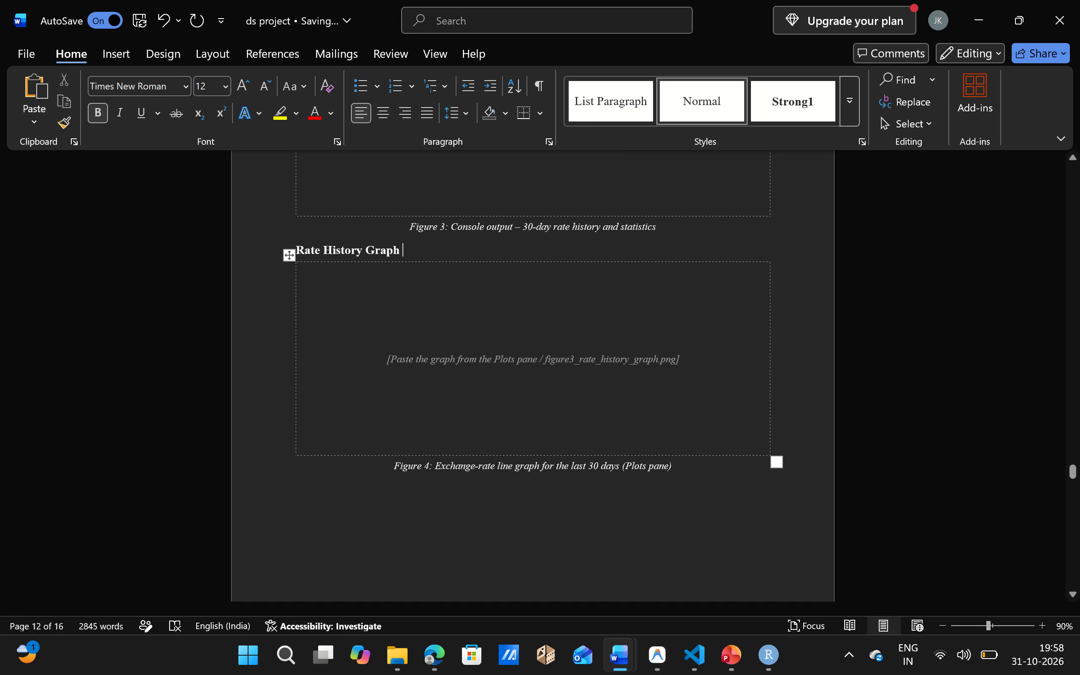
Paste the rate history snip inside the Figure 4 placeholder, before its bracketed instruction text.
click(327, 267)
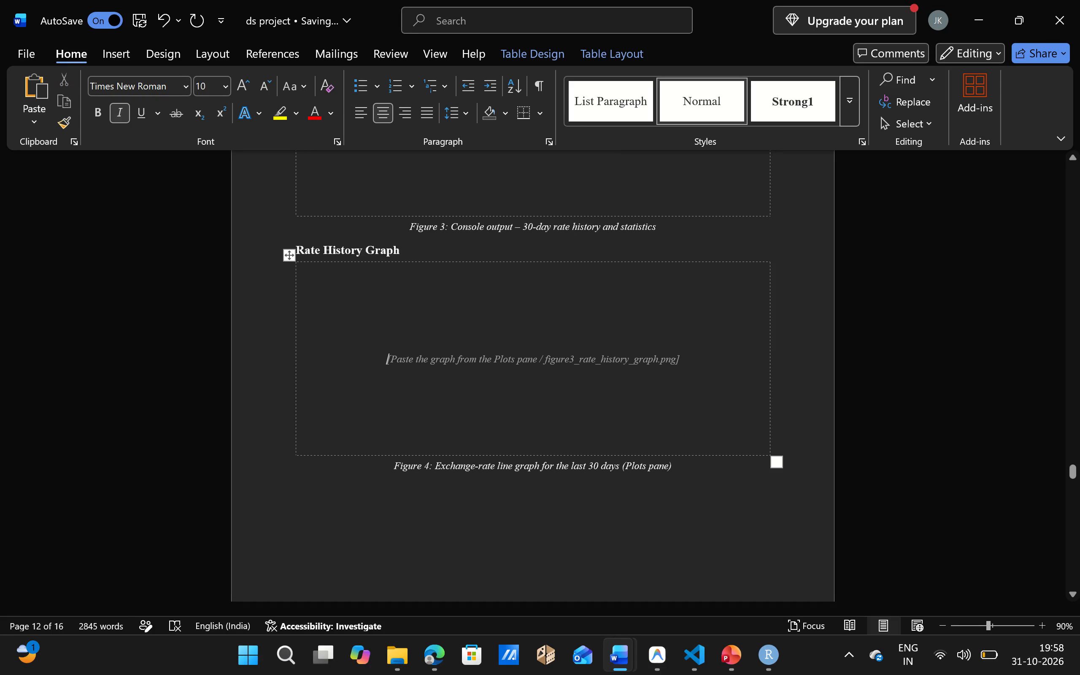
key(ctrl+v)
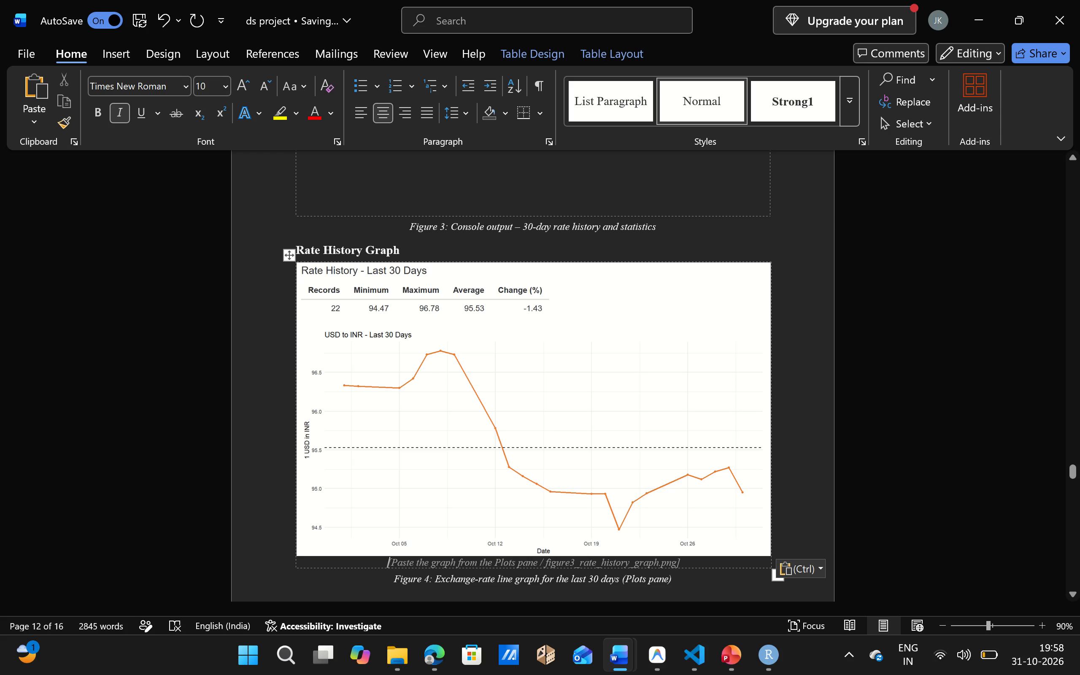
Shrink the pasted rate history picture proportionally to about nine tenths of the Figure 4 placeholder's width.
drag(769, 553, 725, 482)
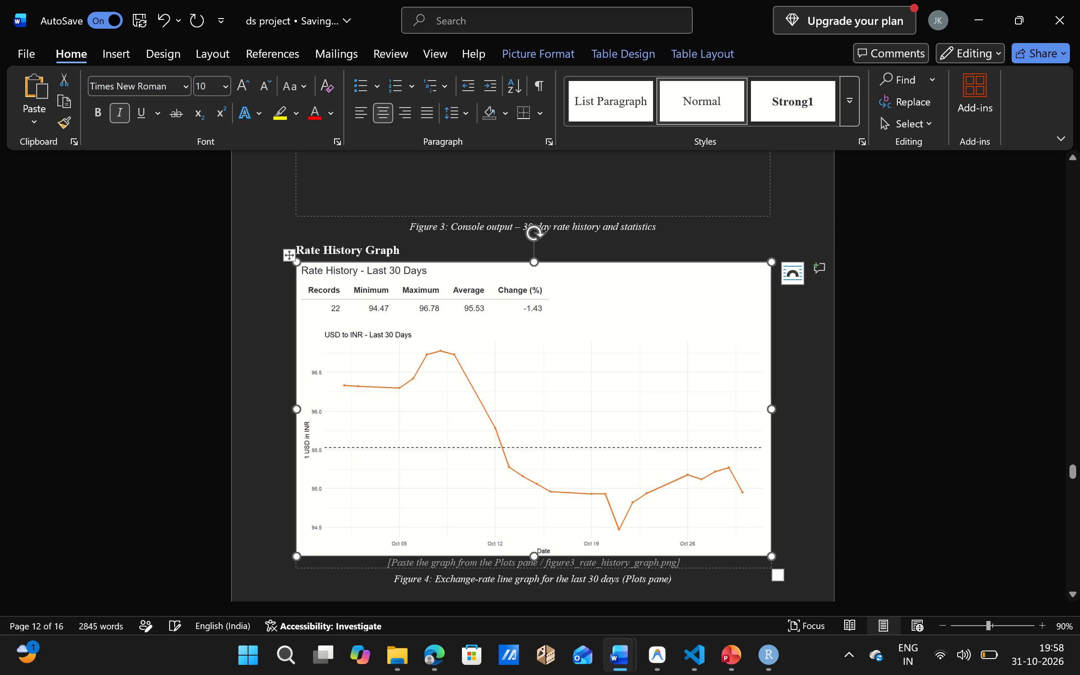
click(651, 459)
drag(769, 558, 766, 556)
drag(766, 556, 658, 214)
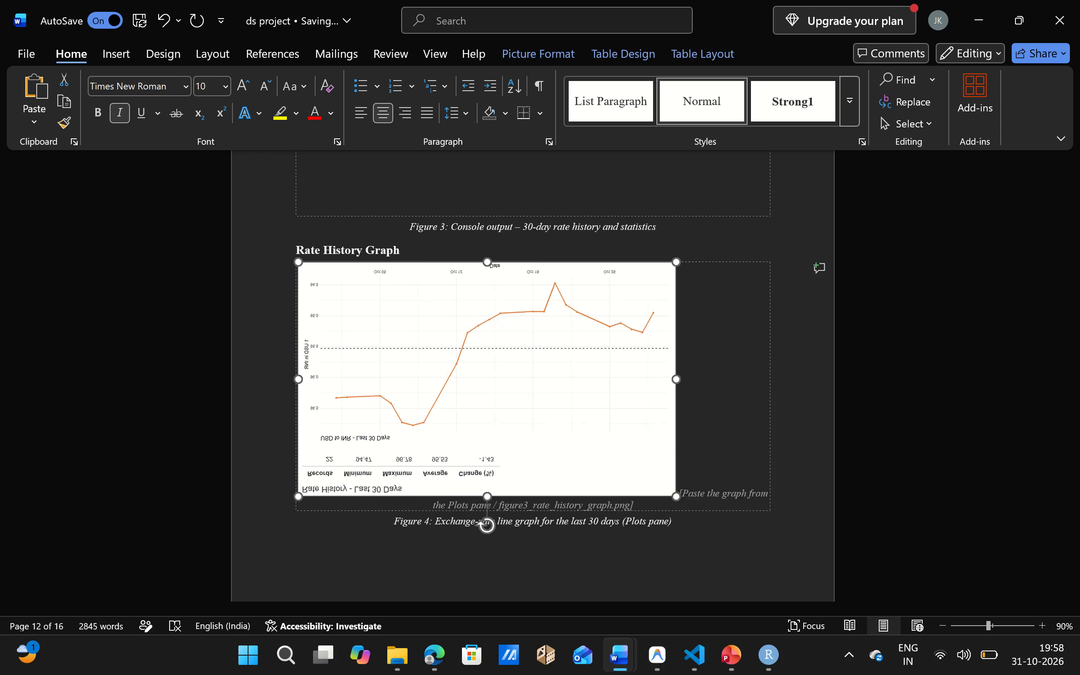
drag(658, 214, 693, 340)
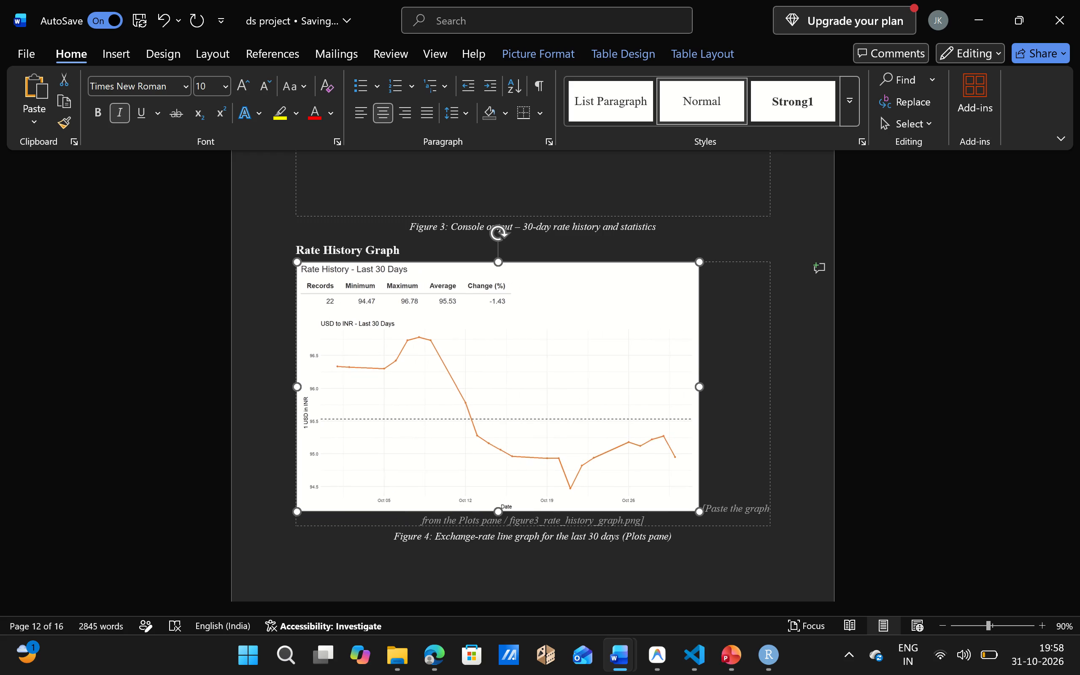
drag(693, 340, 636, 317)
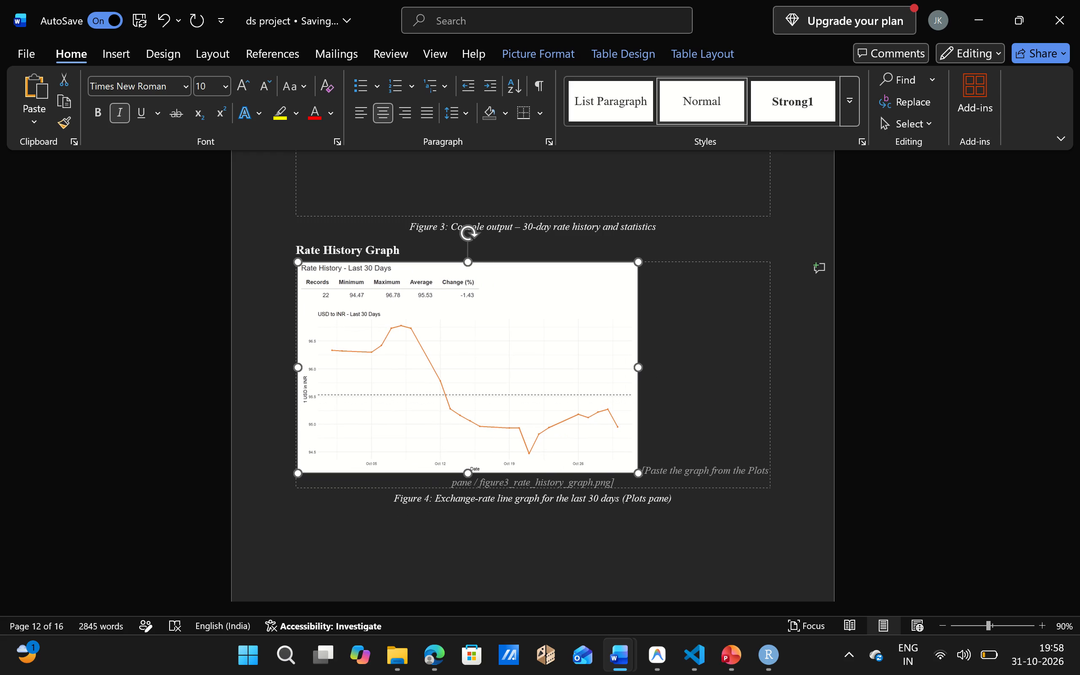
drag(636, 317, 718, 376)
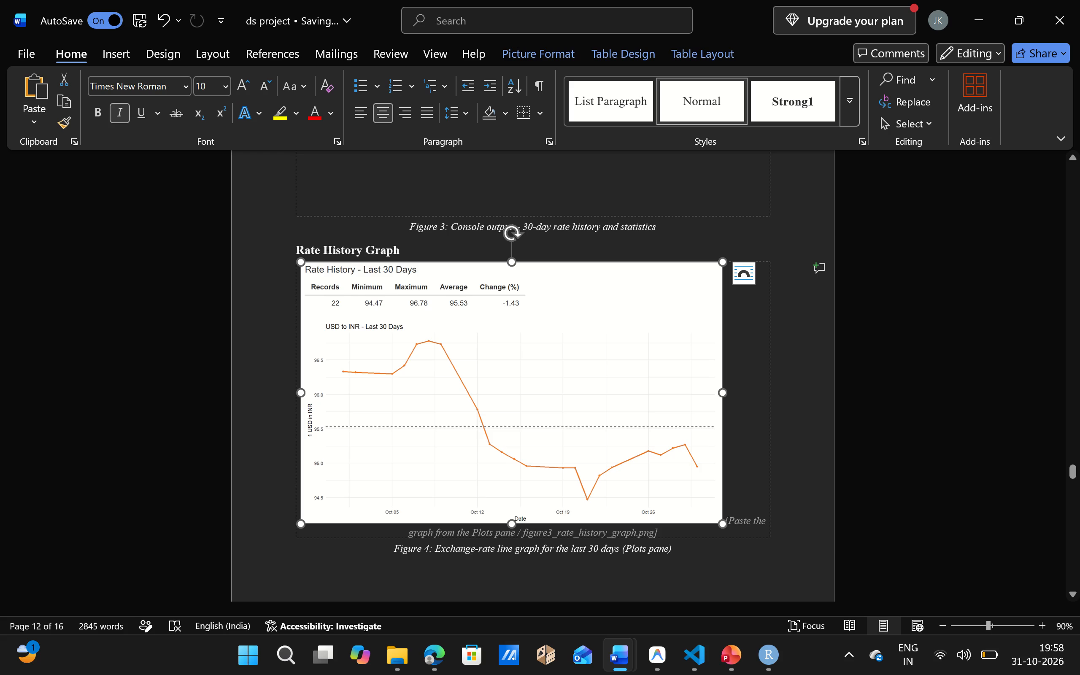
Switch to the running Shiny converter window, bring its Date and Rate table into view and start a screen snip.
scroll(272, 356, up, 2)
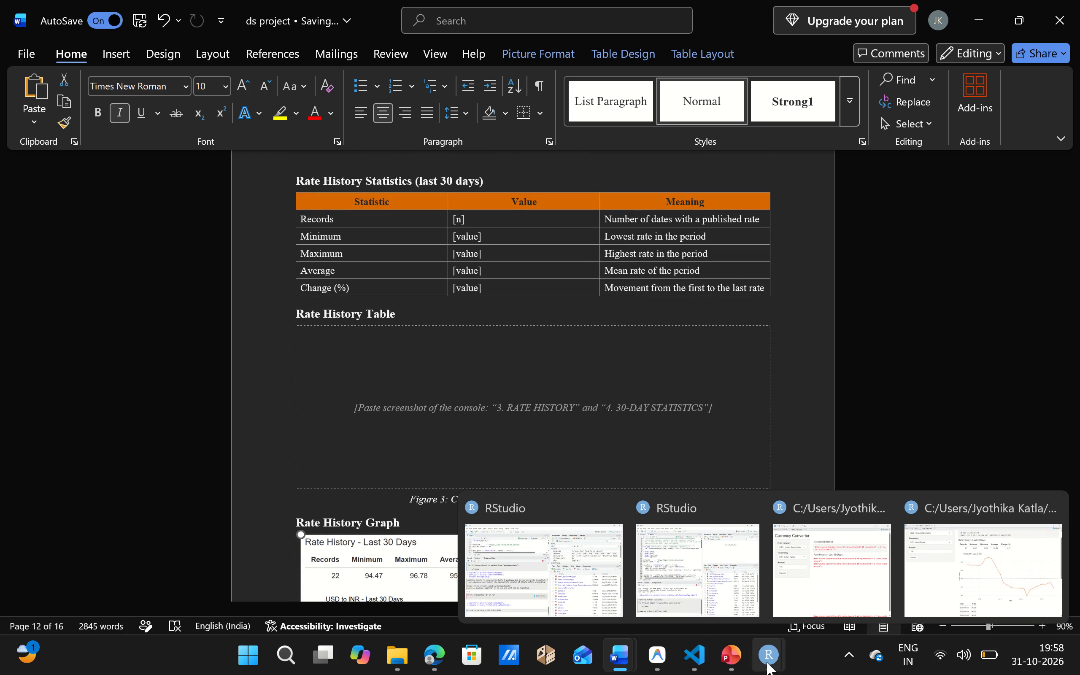
click(925, 559)
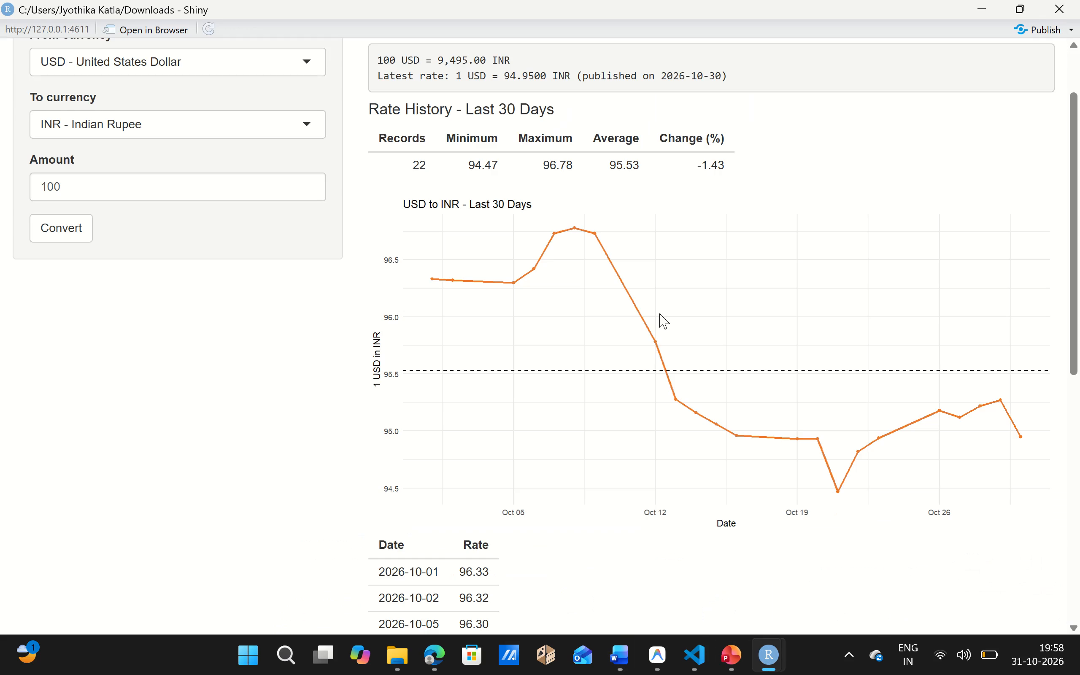
scroll(659, 313, down, 6)
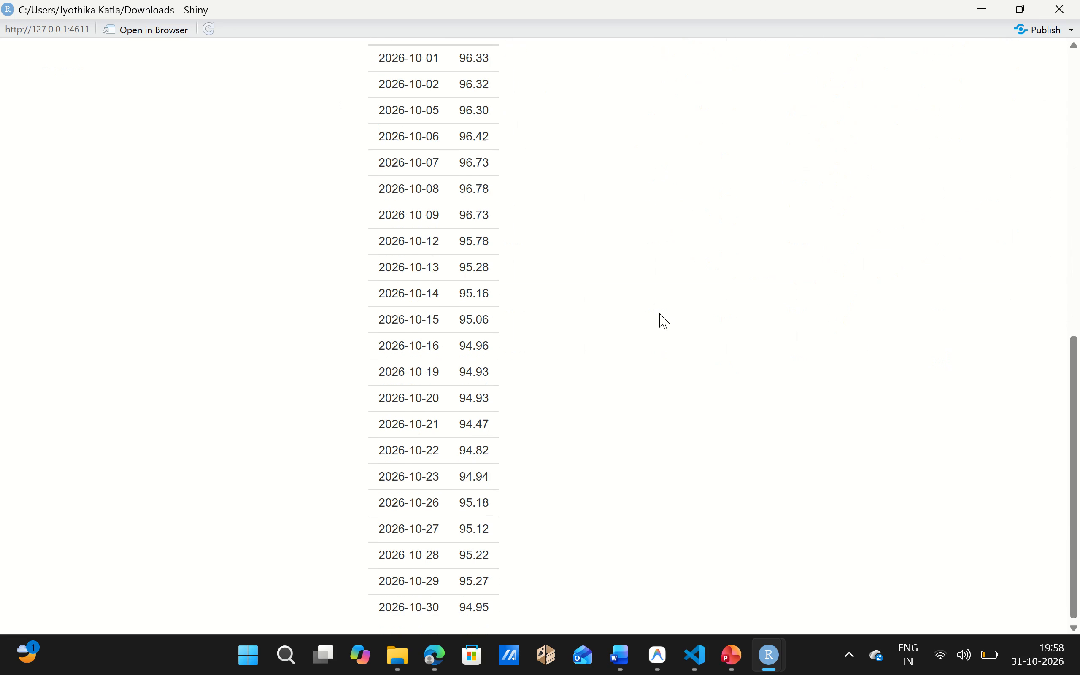
scroll(659, 313, down, 3)
scroll(601, 237, up, 1)
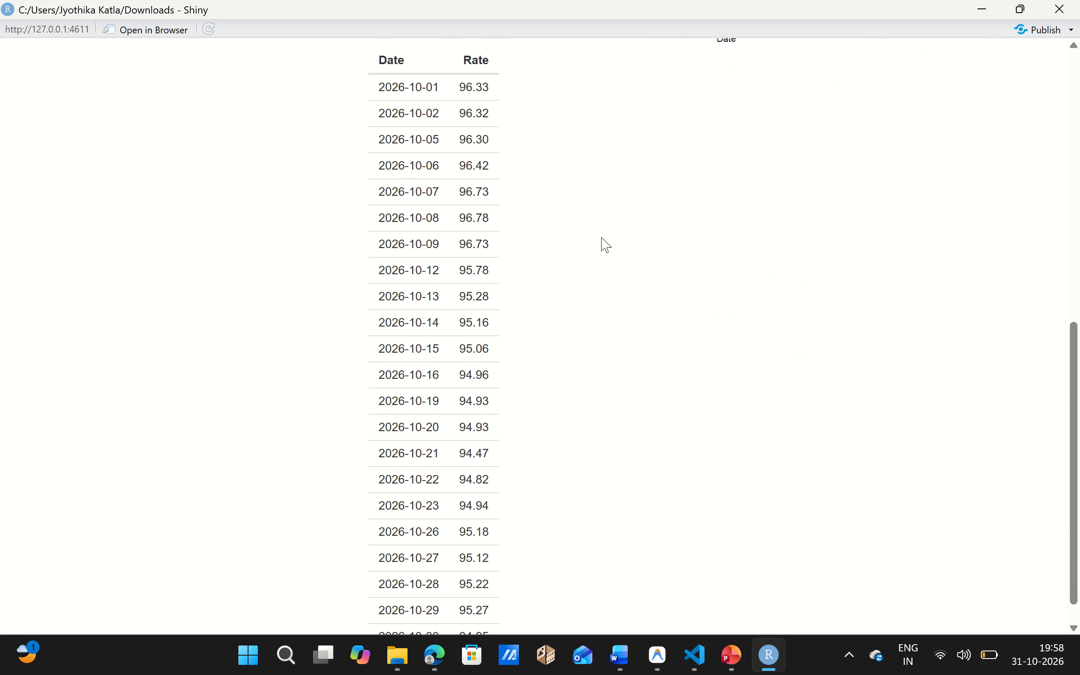
scroll(601, 237, up, 2)
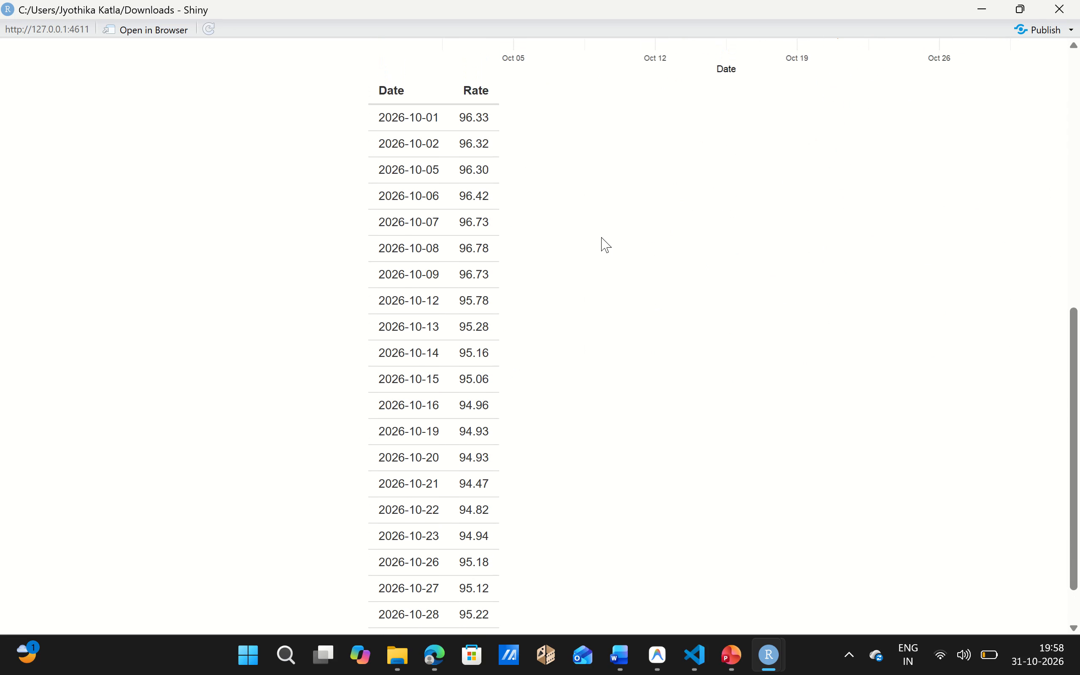
scroll(505, 385, down, 3)
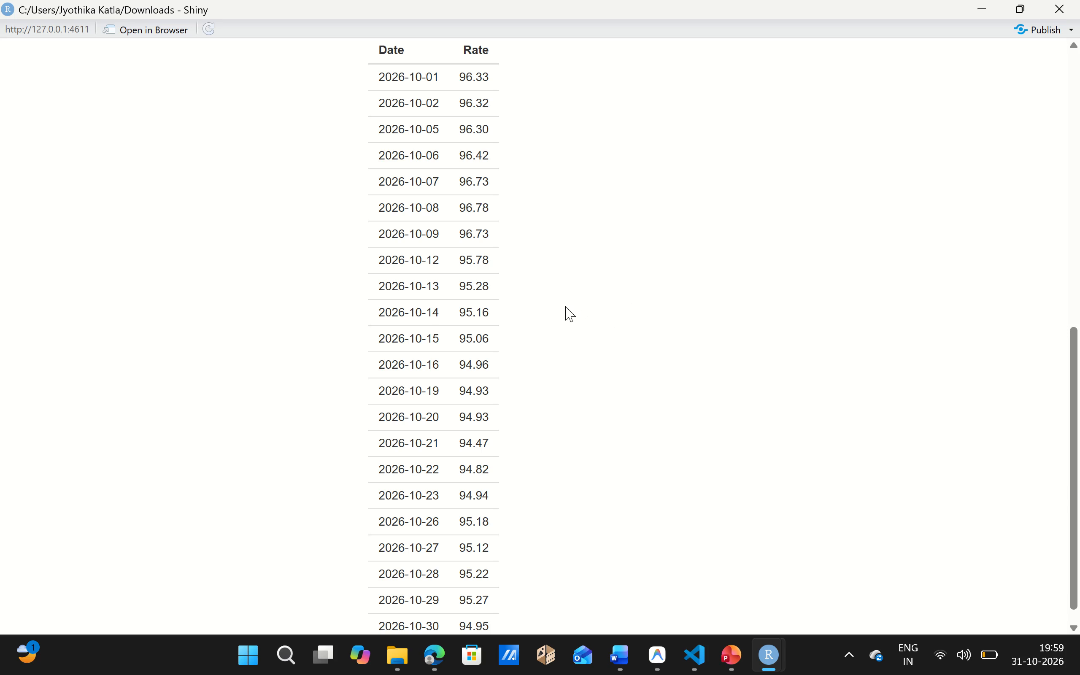
key(shift+super+s)
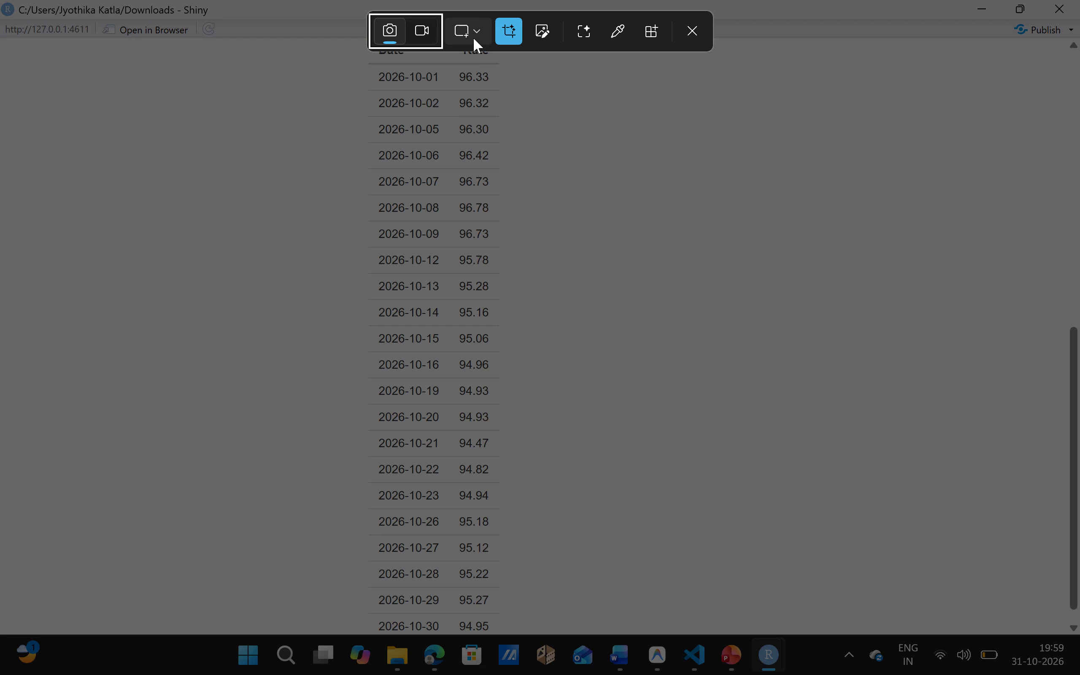
click(473, 38)
click(481, 35)
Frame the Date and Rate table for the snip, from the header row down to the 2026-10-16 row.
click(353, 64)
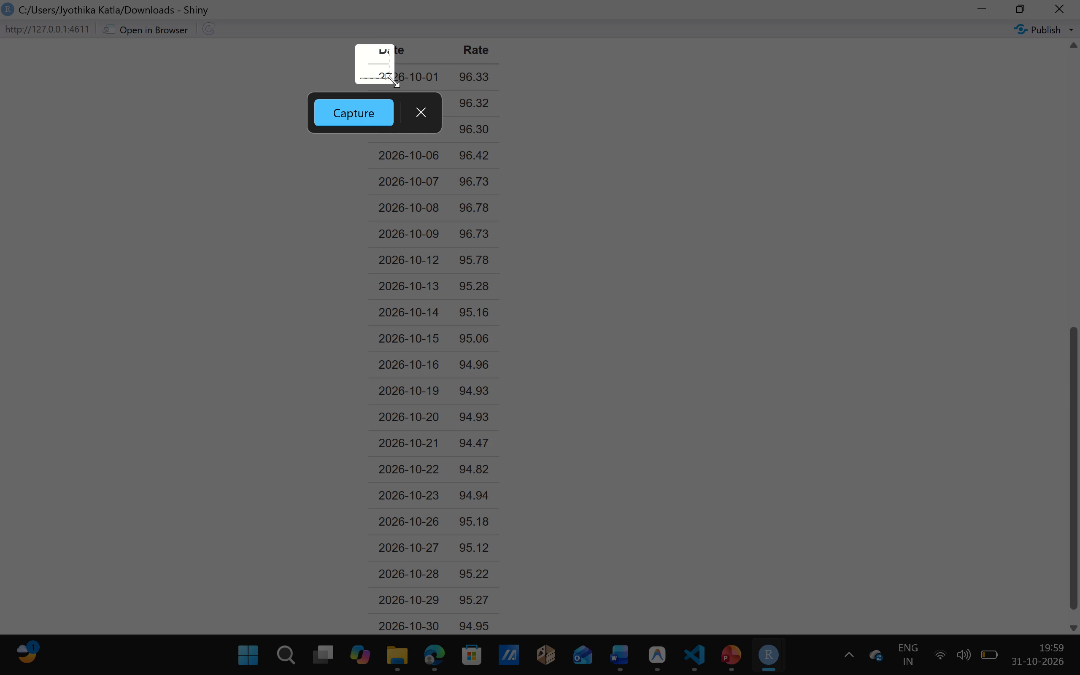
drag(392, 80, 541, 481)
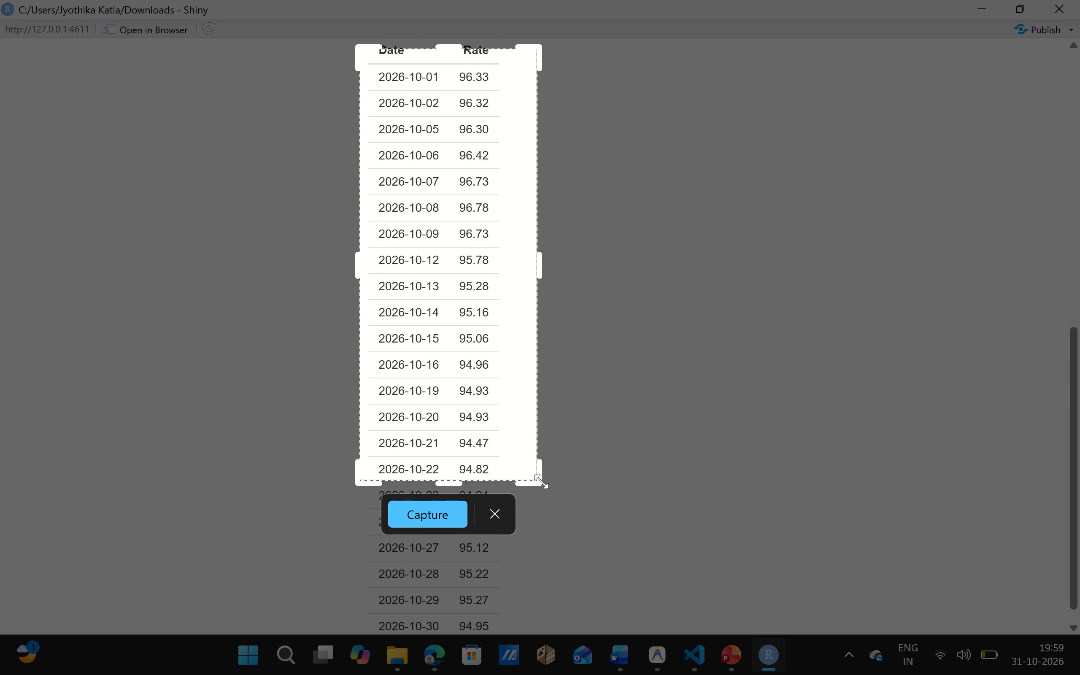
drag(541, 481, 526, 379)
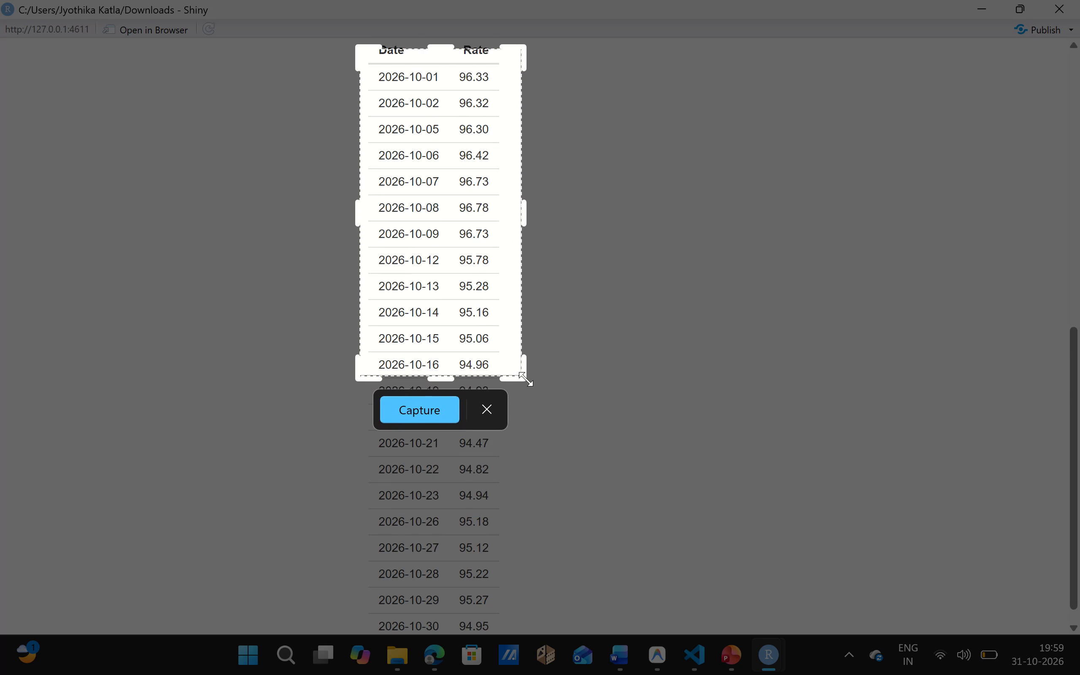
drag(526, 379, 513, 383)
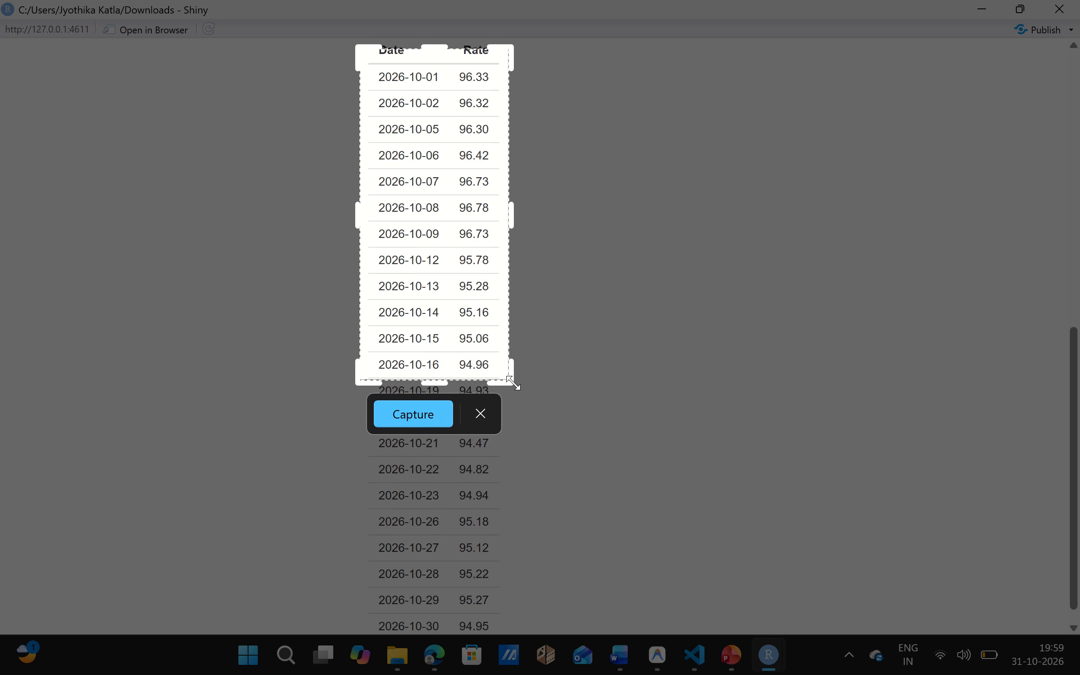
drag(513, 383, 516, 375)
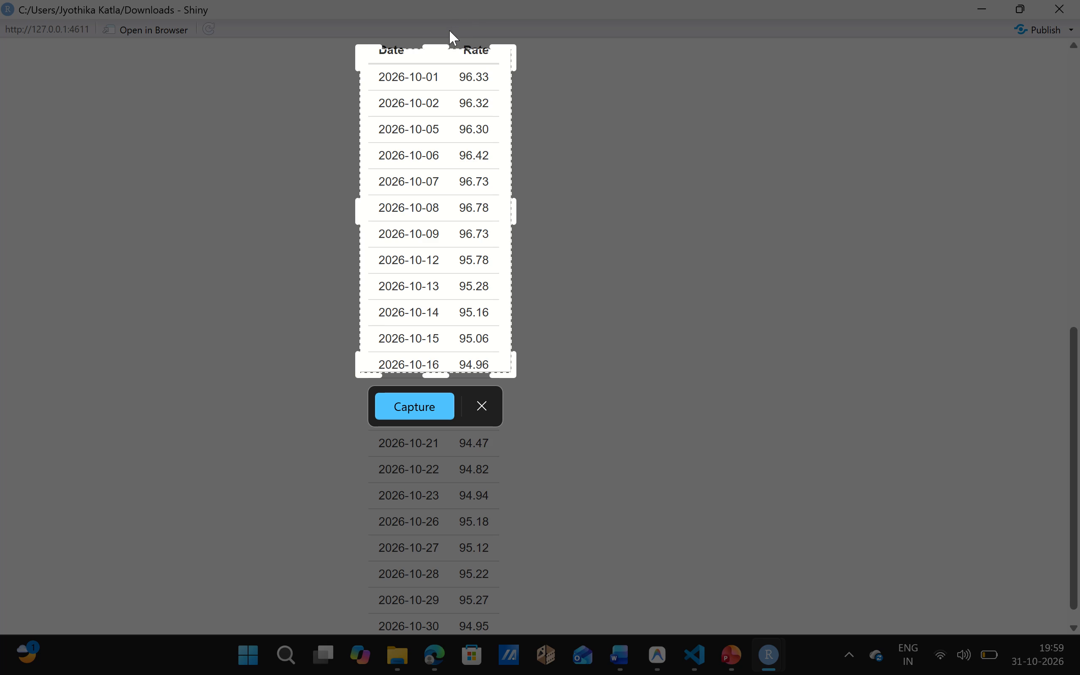
Redraw the snip area around both table columns, from the full header row to the 2026-10-16 row, and capture it.
drag(437, 41, 436, 34)
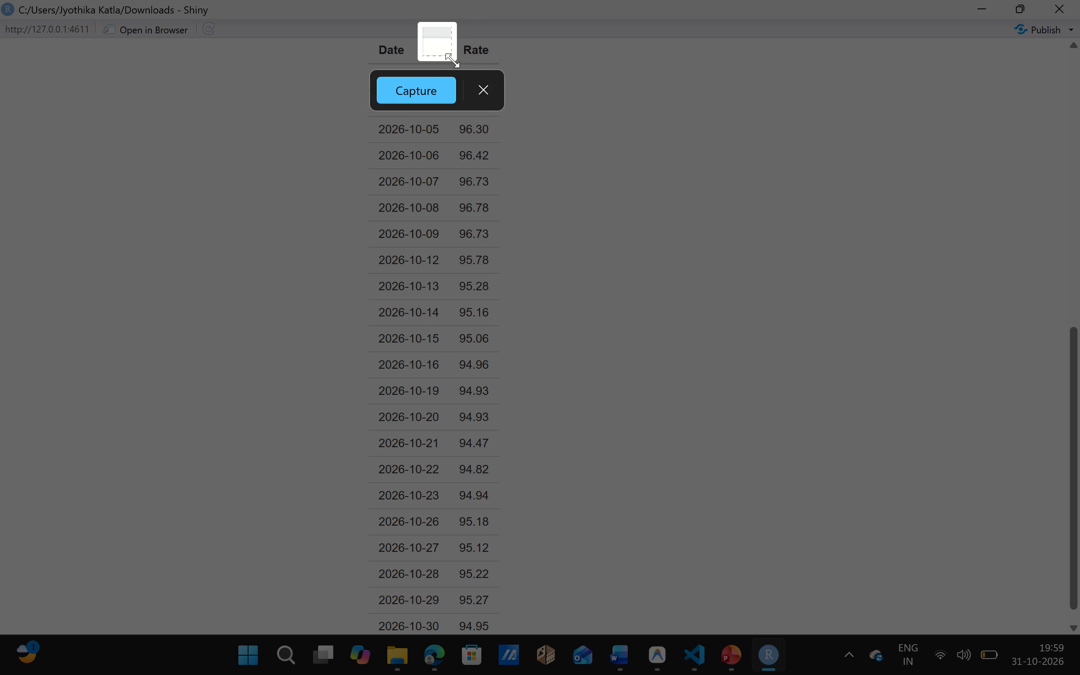
drag(452, 60, 486, 437)
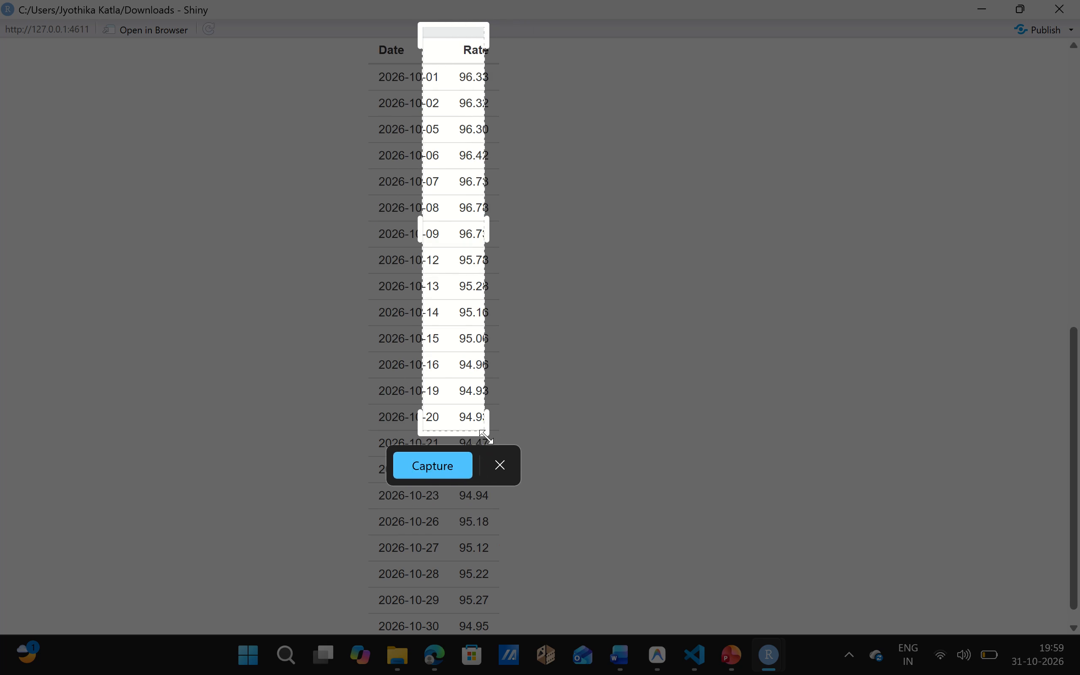
drag(486, 437, 507, 383)
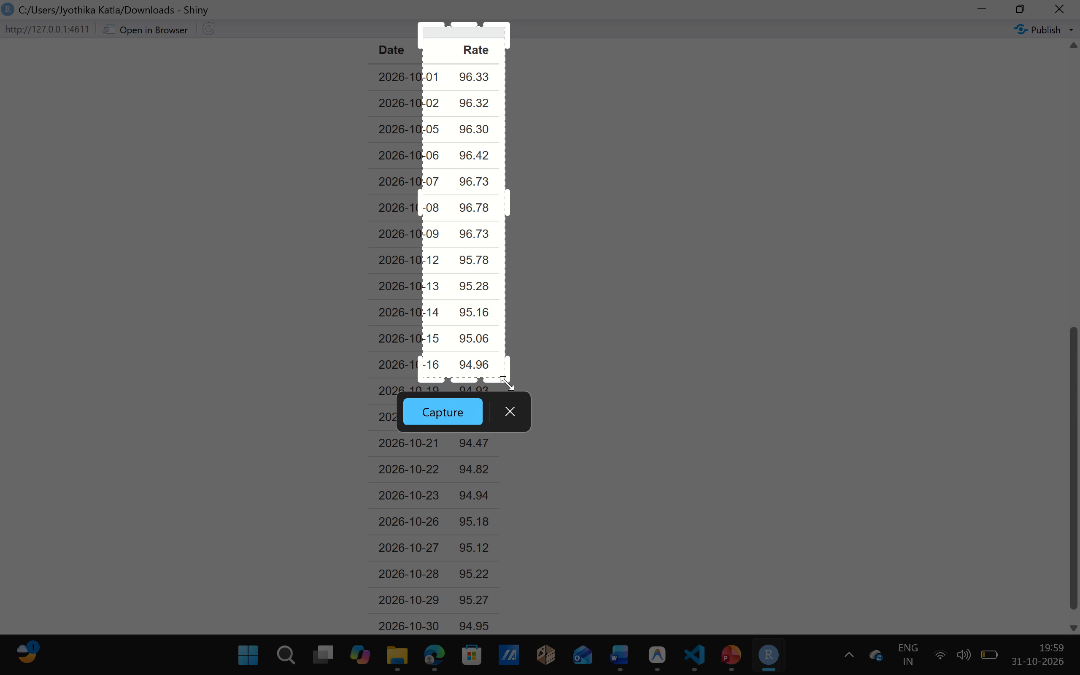
drag(507, 383, 509, 387)
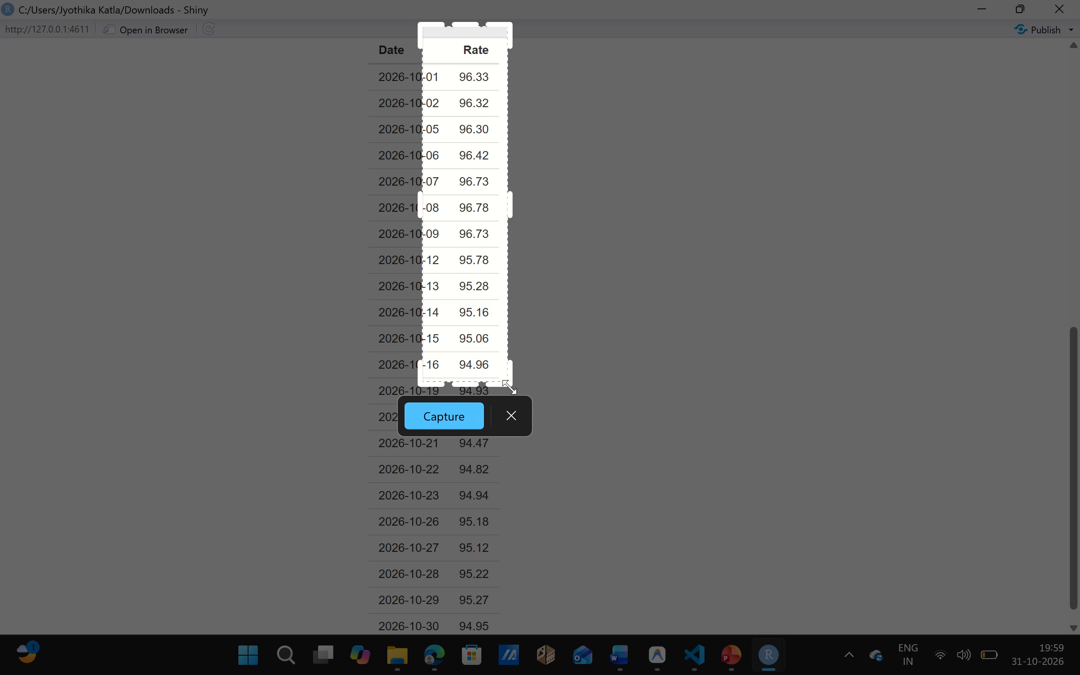
drag(509, 387, 509, 387)
drag(419, 202, 371, 197)
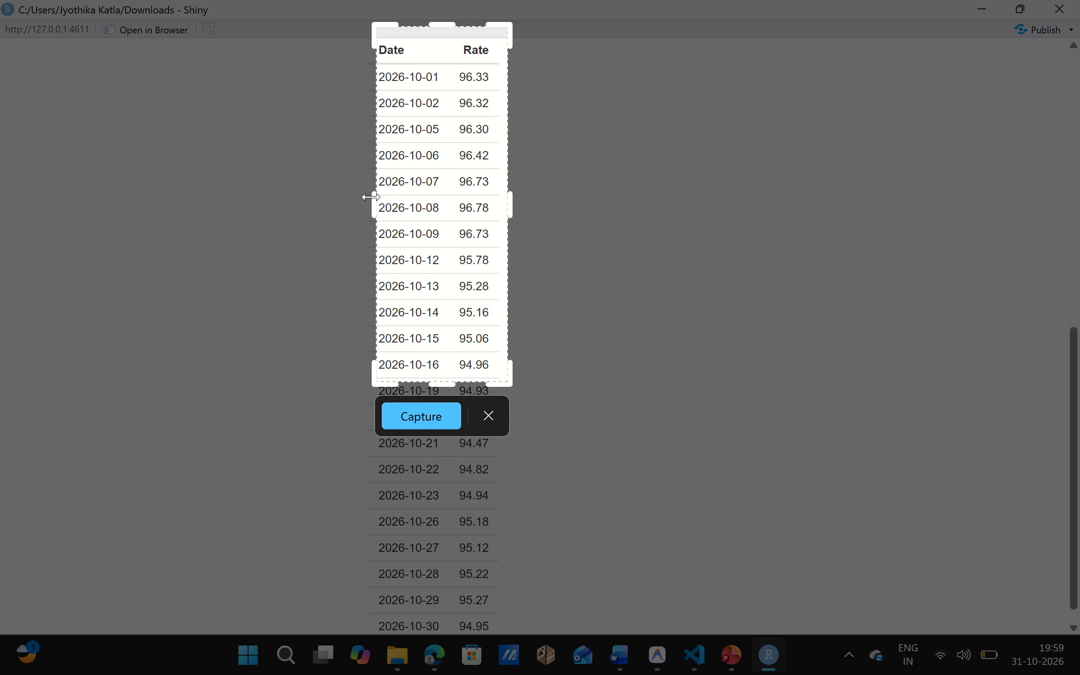
drag(371, 197, 366, 196)
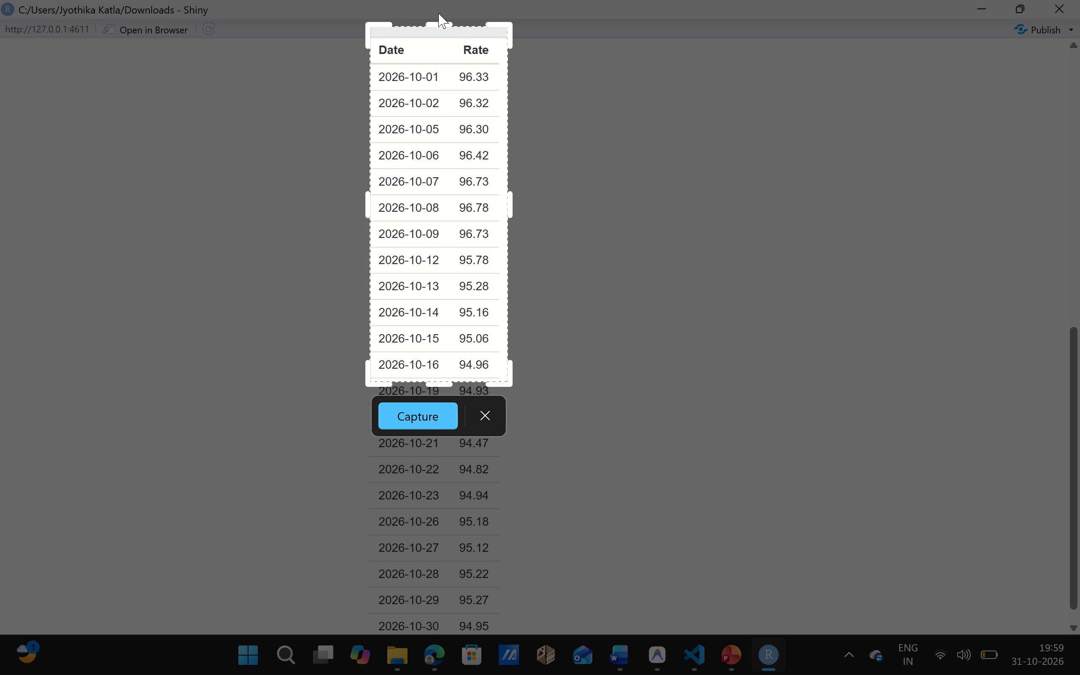
drag(445, 27, 445, 39)
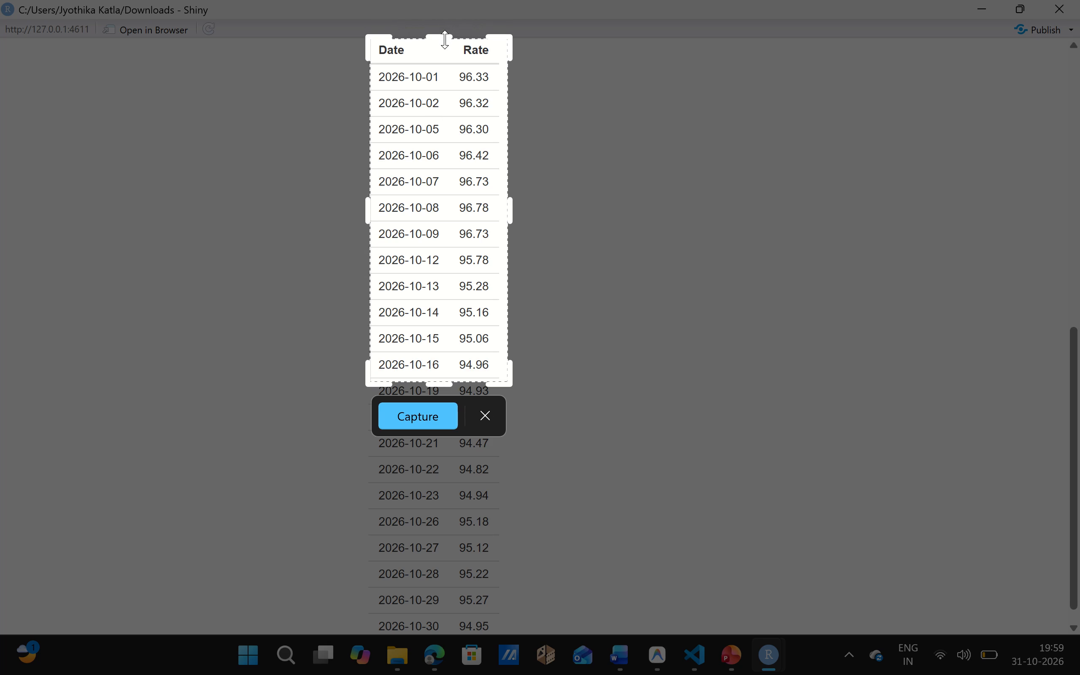
click(437, 416)
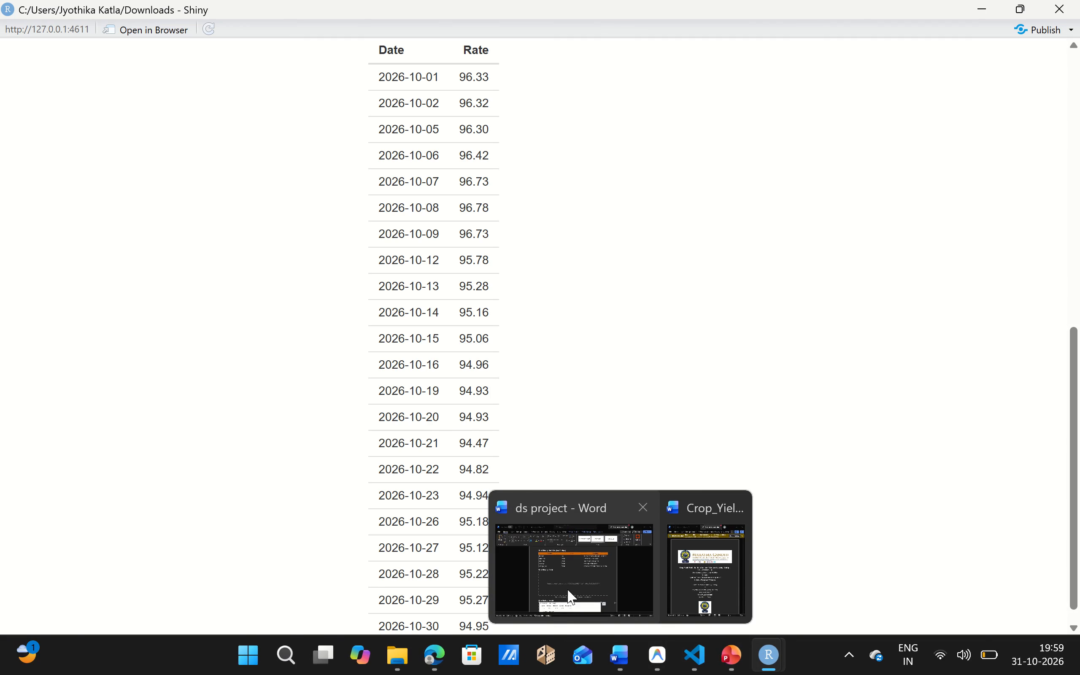
Switch to the ds project document in Word and paste the table snip into the Figure 3 placeholder under Rate History Table.
click(570, 570)
click(423, 357)
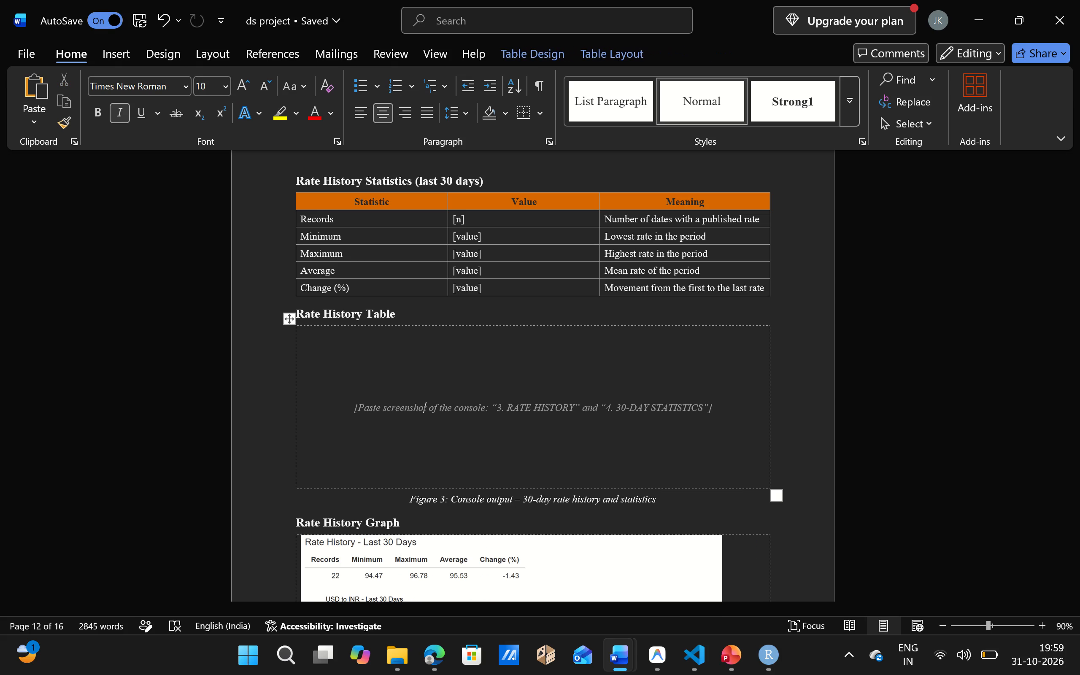
key(ctrl+v)
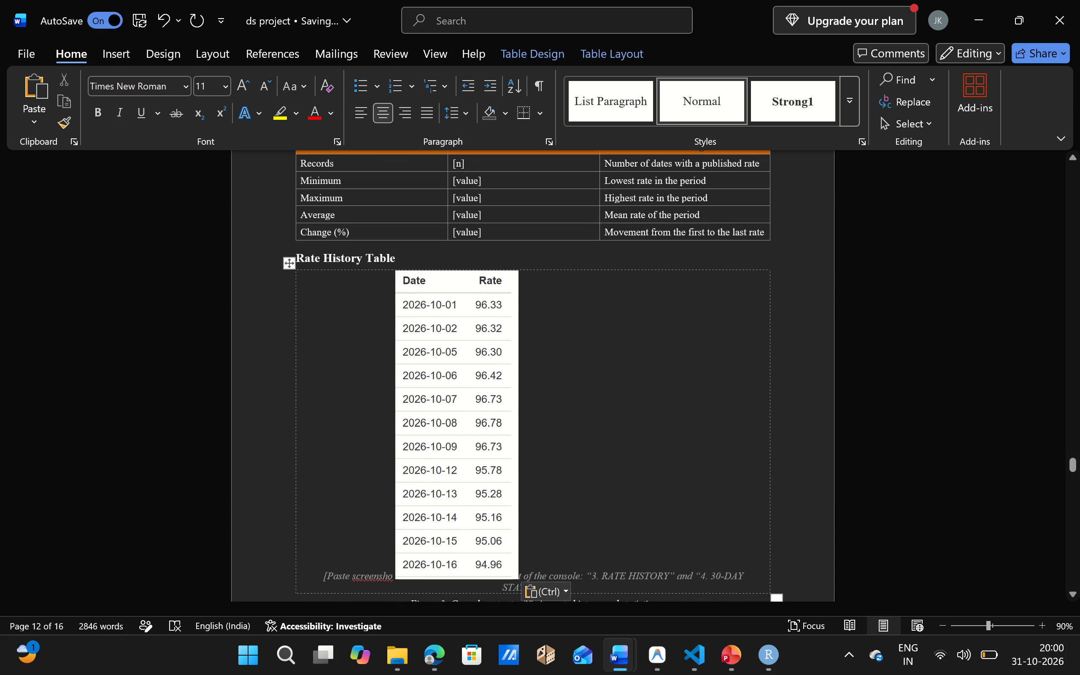
scroll(528, 411, down, 1)
scroll(493, 305, up, 1)
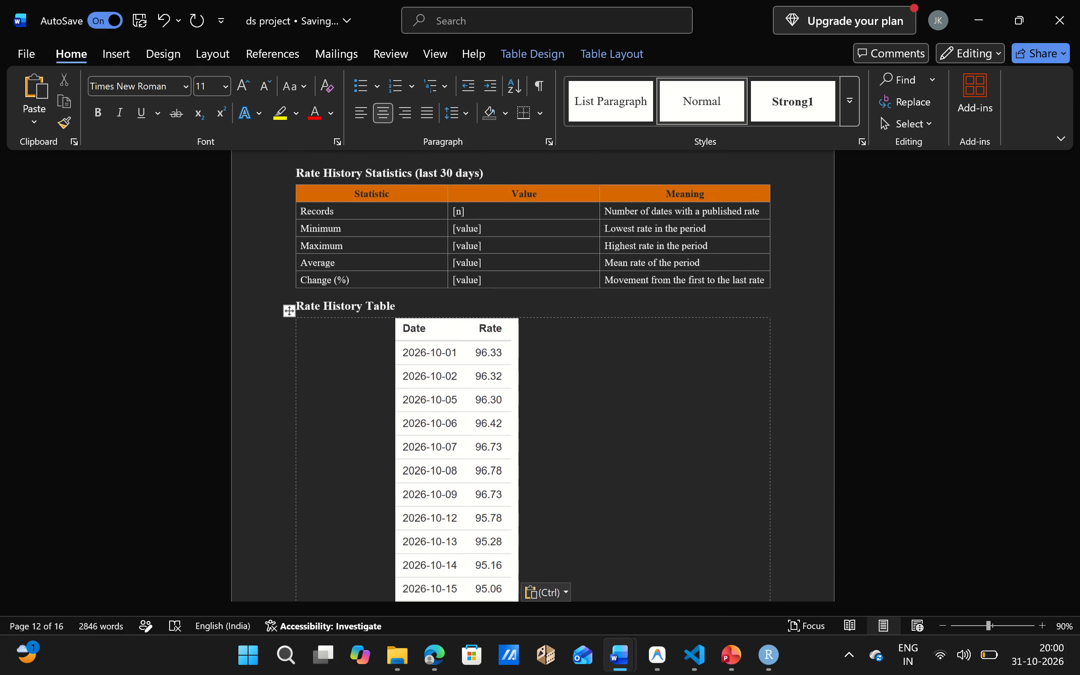
Examine the document's figure area from the Figure 3 rate history table through the Figure 5 Shiny app placeholder.
scroll(493, 305, up, 1)
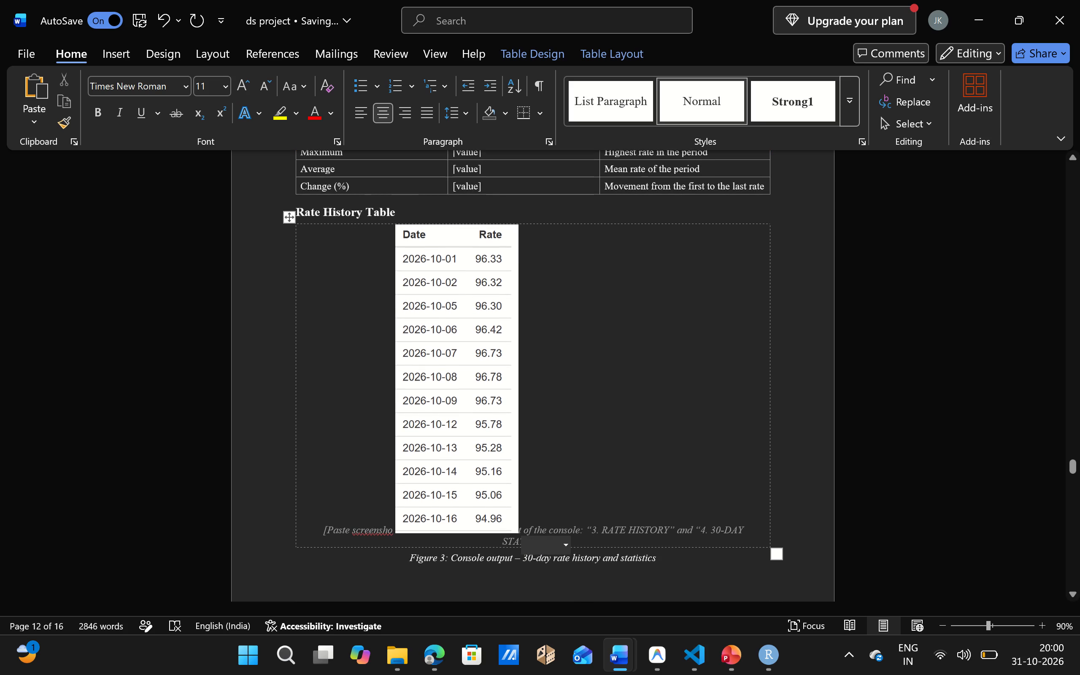
scroll(503, 419, down, 5)
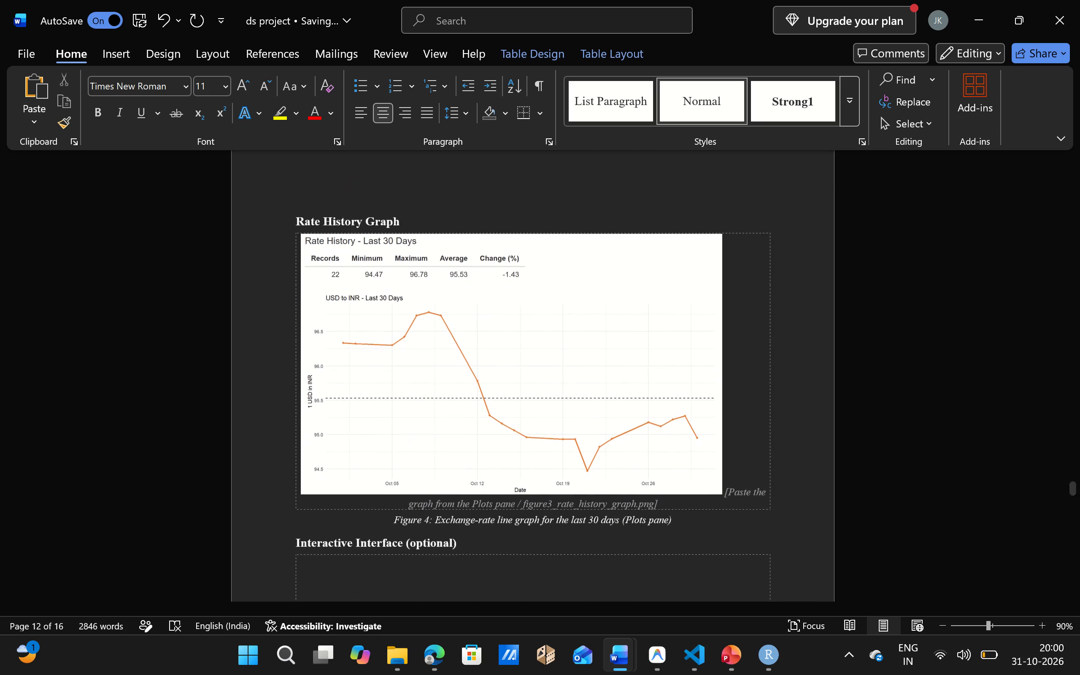
scroll(503, 419, down, 1)
scroll(503, 419, up, 1)
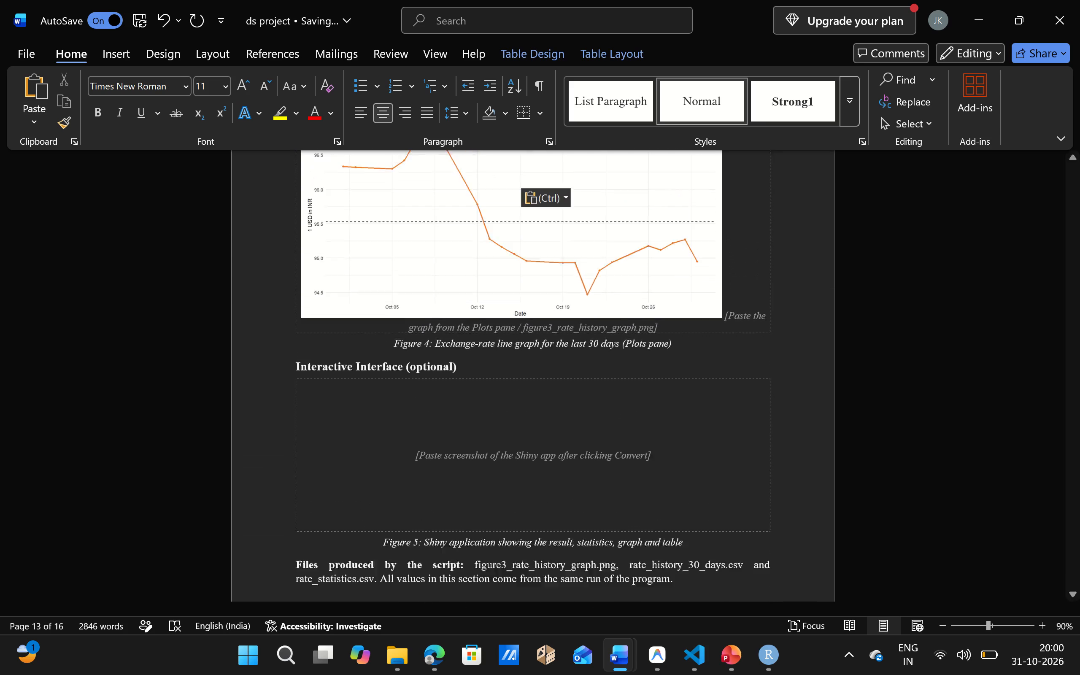
scroll(503, 419, up, 5)
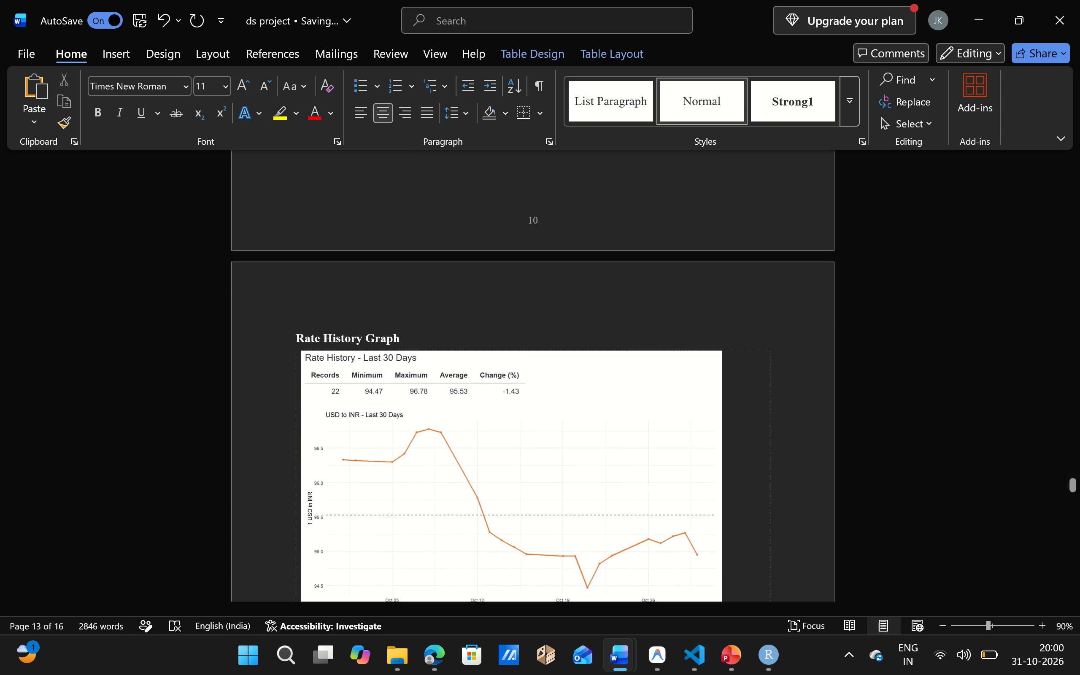
scroll(503, 419, up, 4)
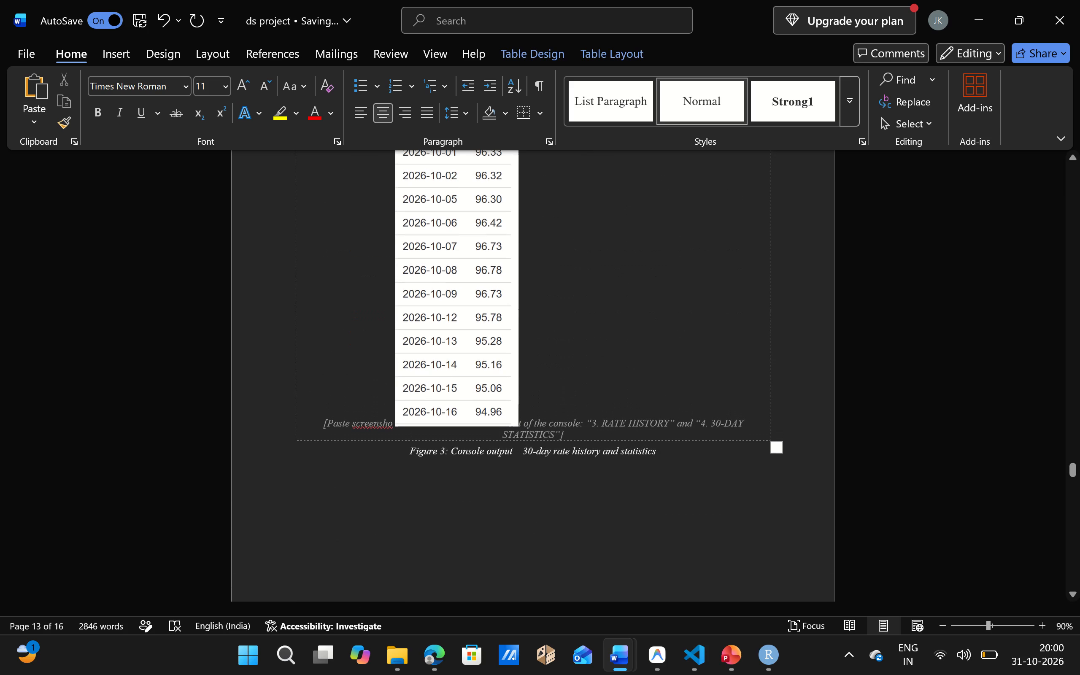
scroll(456, 294, up, 1)
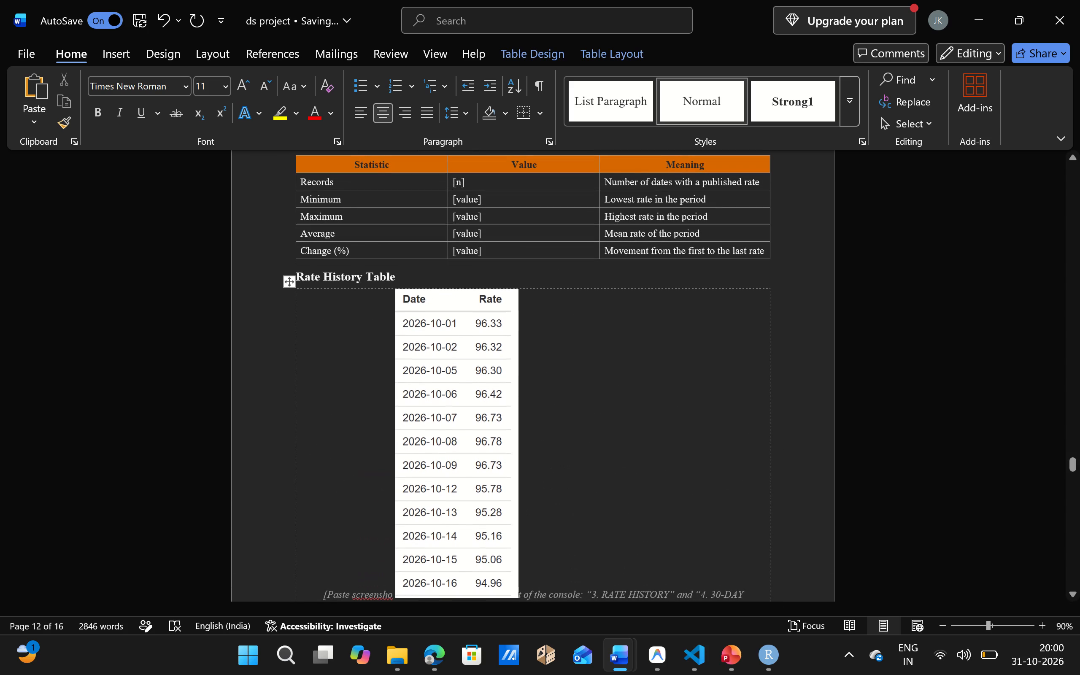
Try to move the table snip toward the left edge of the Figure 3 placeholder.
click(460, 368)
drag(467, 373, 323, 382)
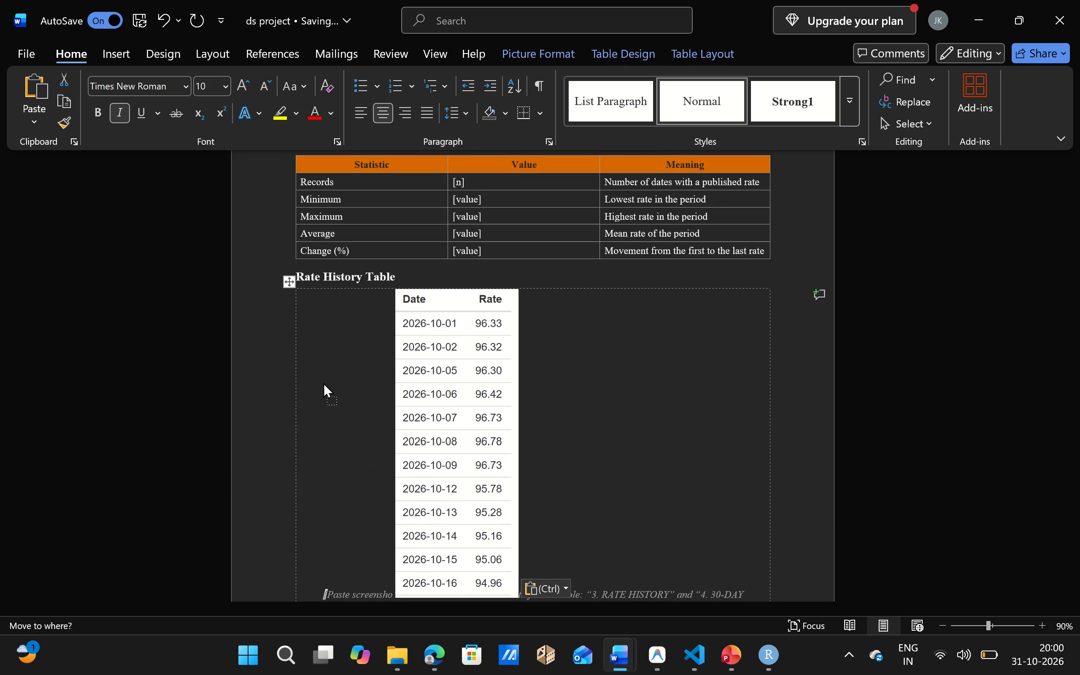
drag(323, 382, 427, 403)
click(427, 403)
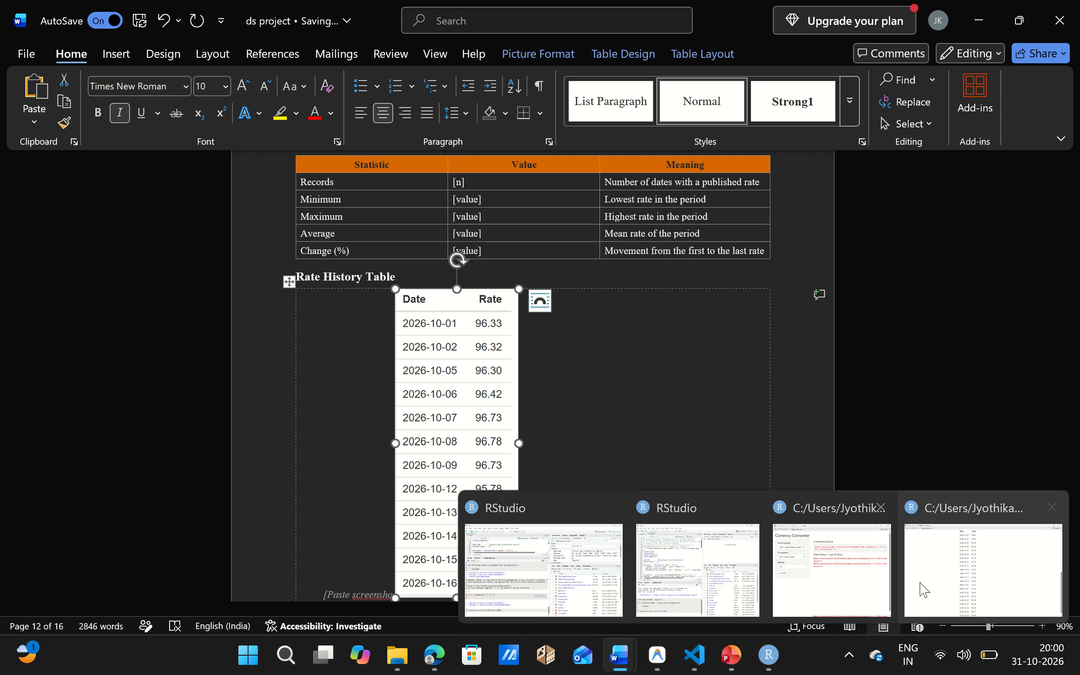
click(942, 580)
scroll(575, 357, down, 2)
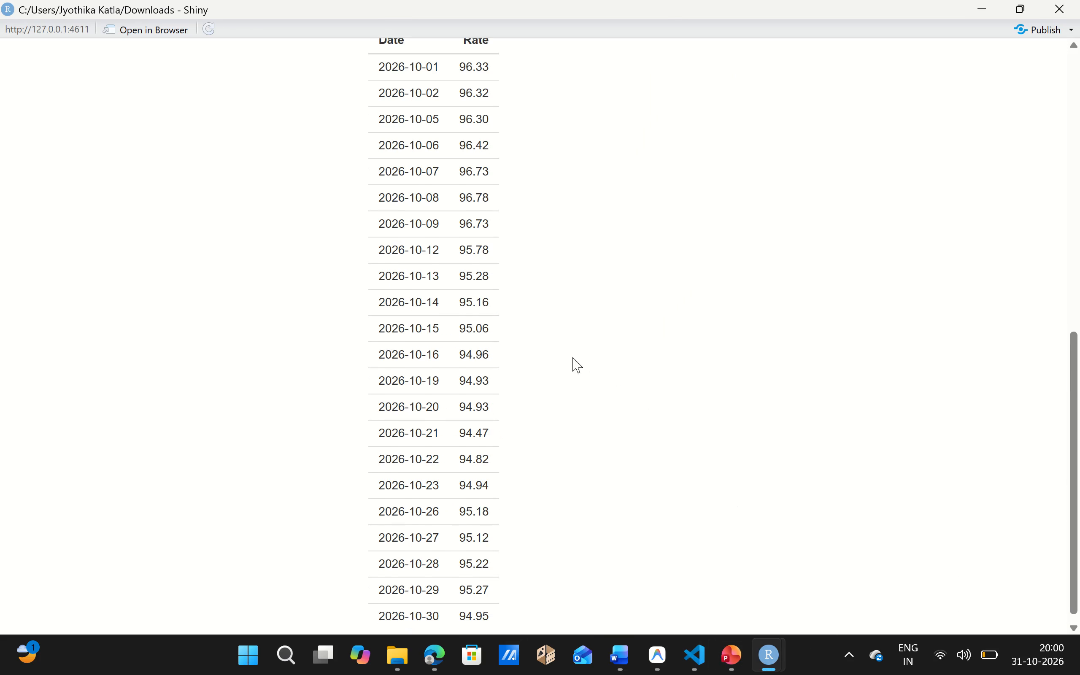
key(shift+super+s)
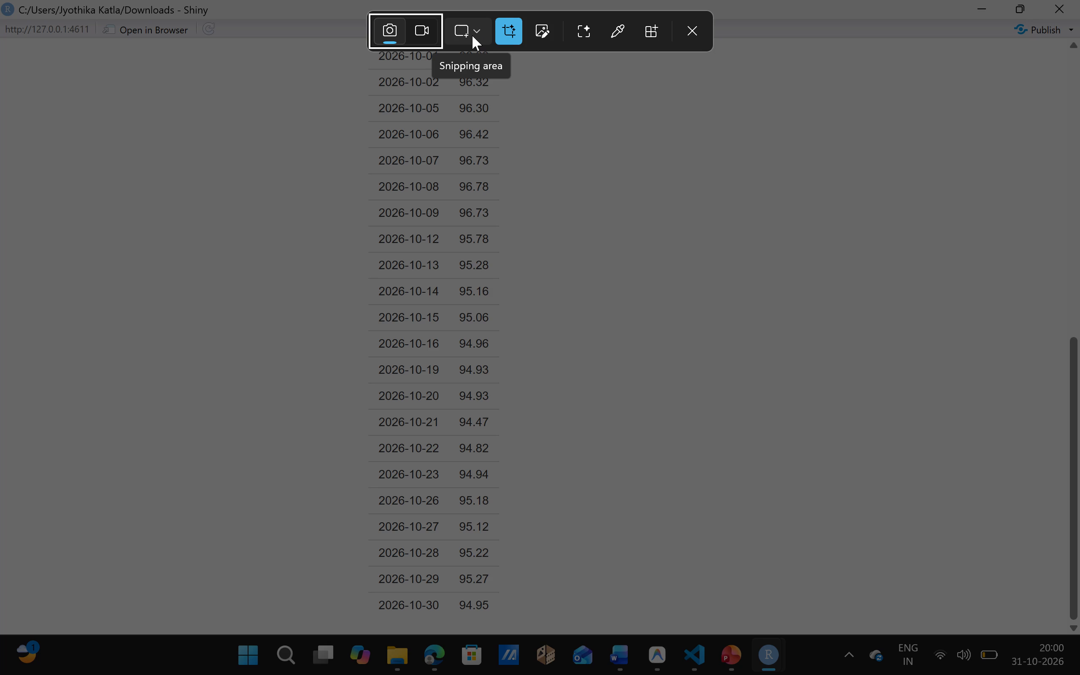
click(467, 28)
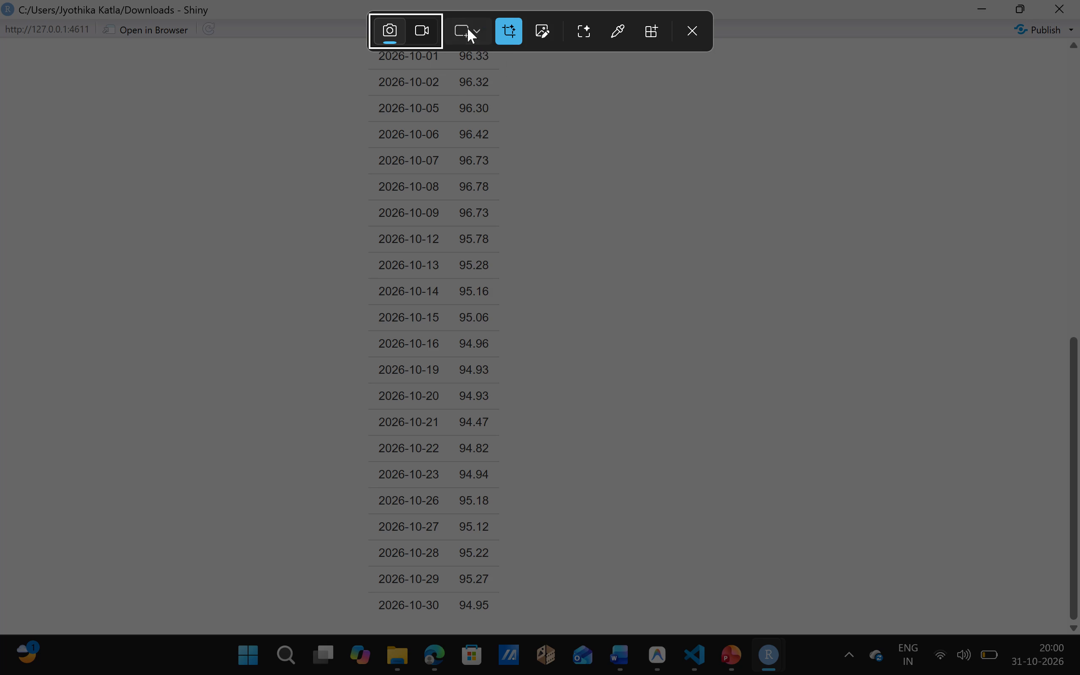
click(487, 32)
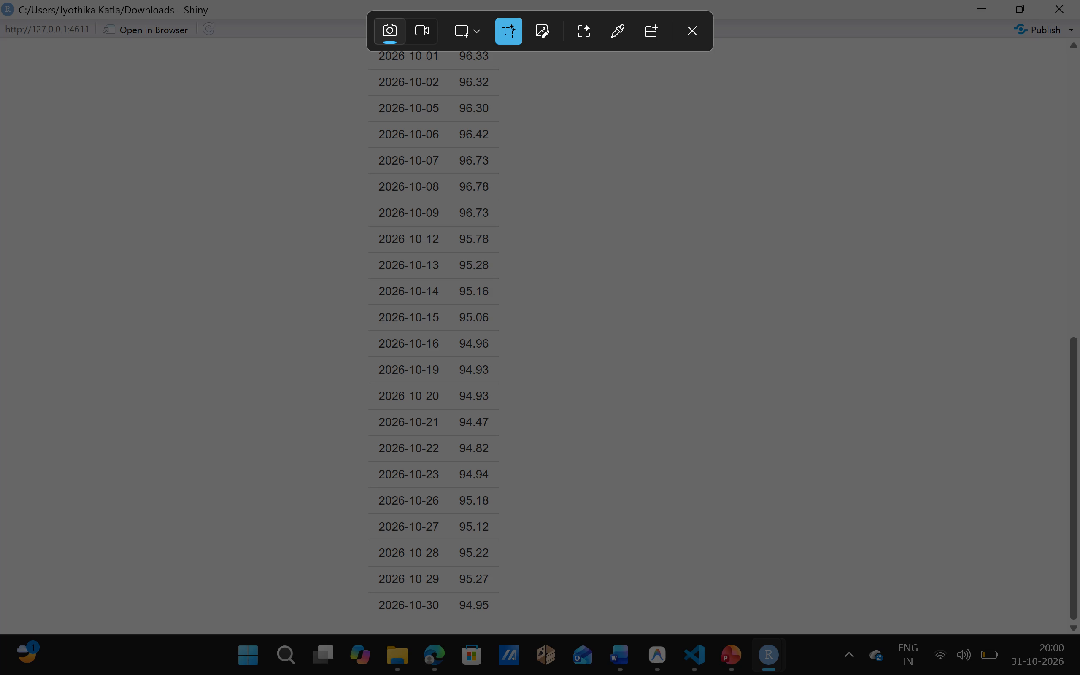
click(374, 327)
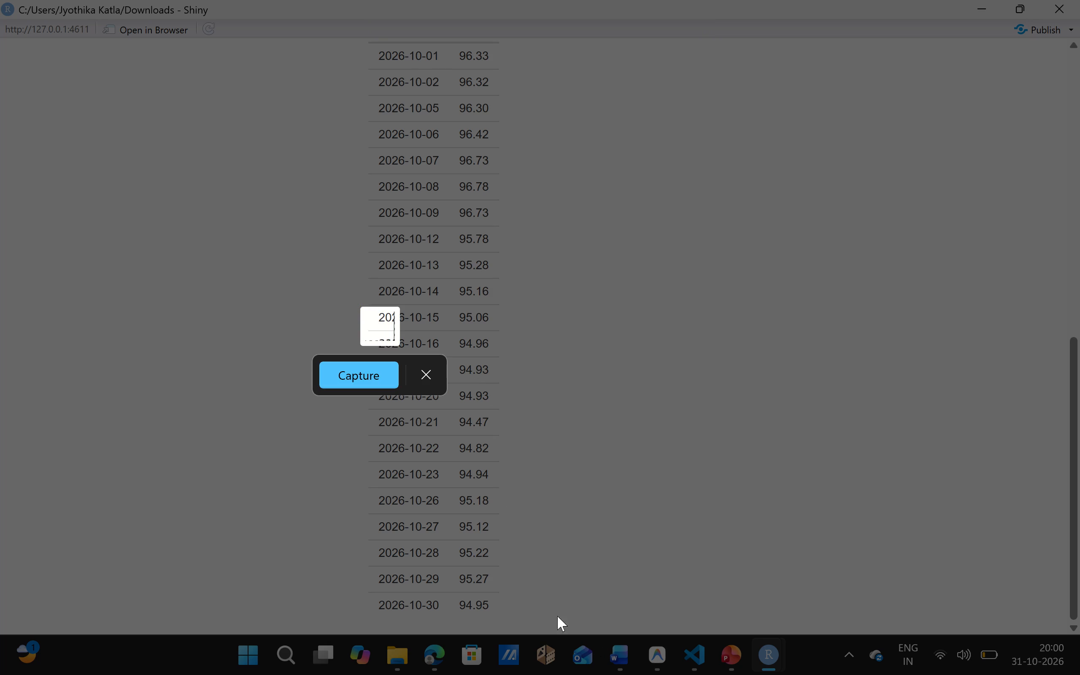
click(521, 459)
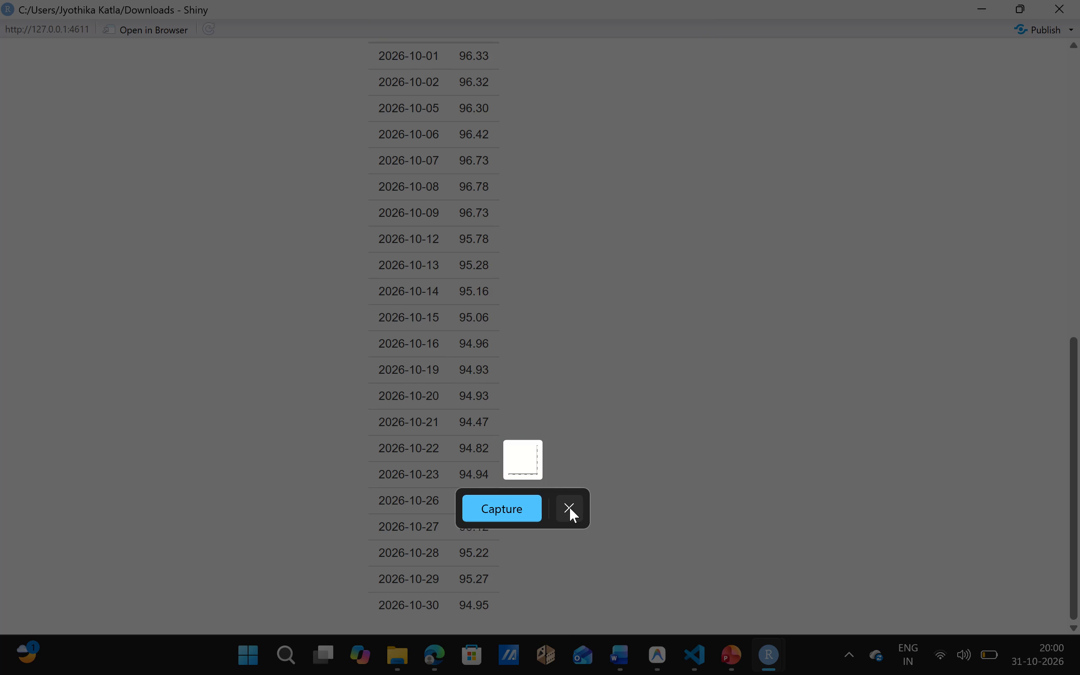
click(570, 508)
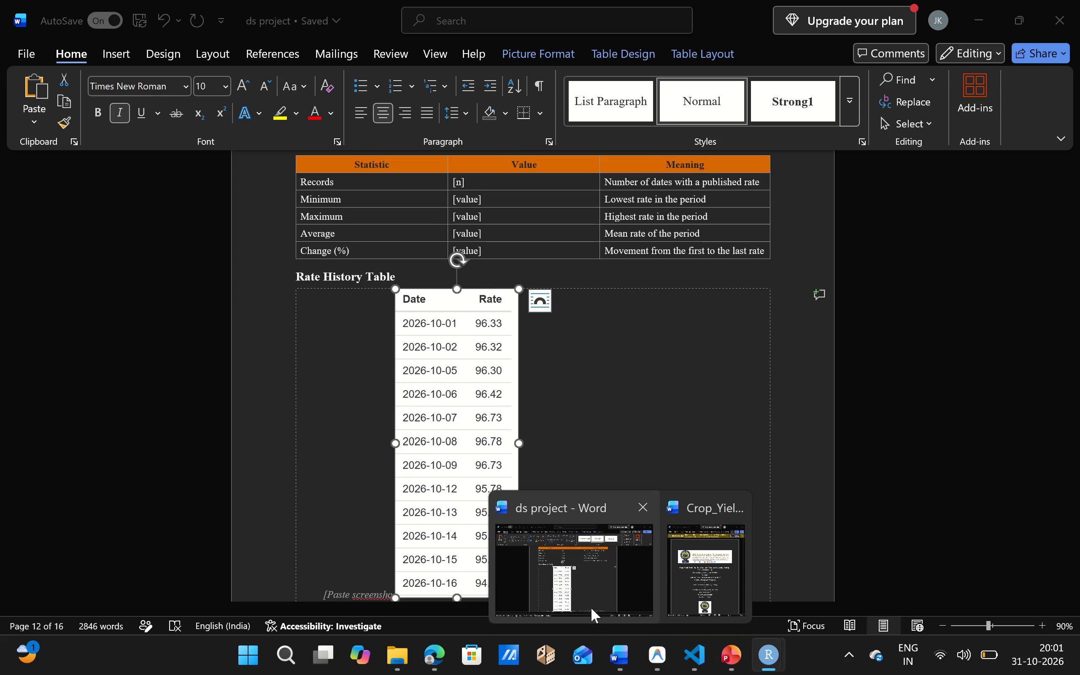
Switch to the running Shiny converter window and frame a rectangular snip around the table rows from 2026-10-19 to 2026-10-30.
click(964, 573)
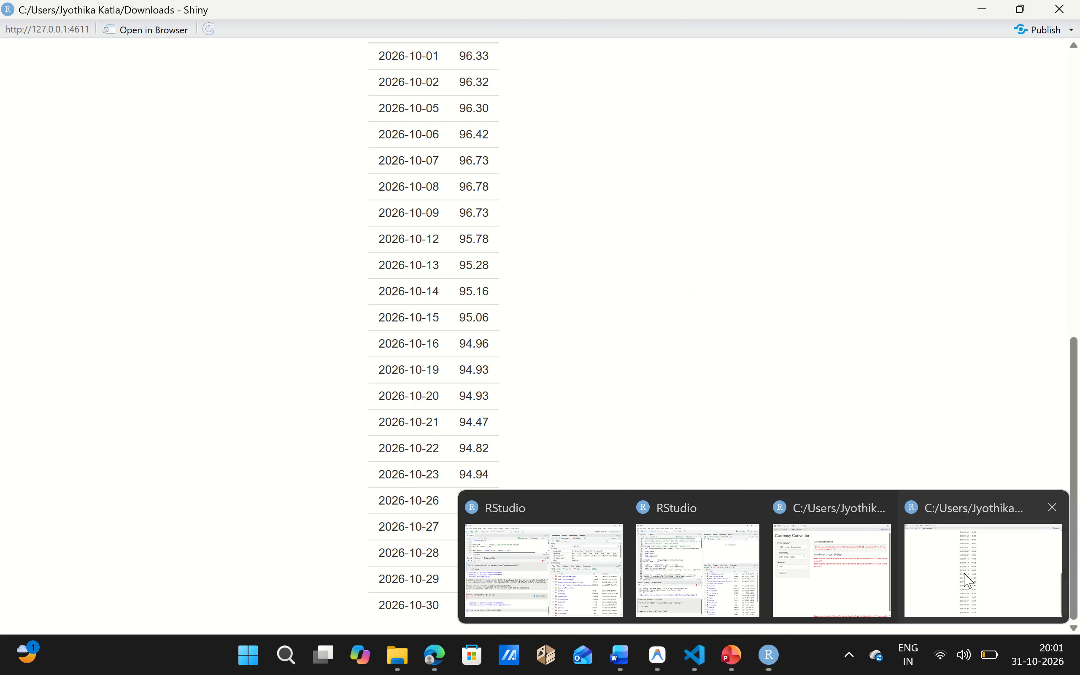
key(shift+super+s)
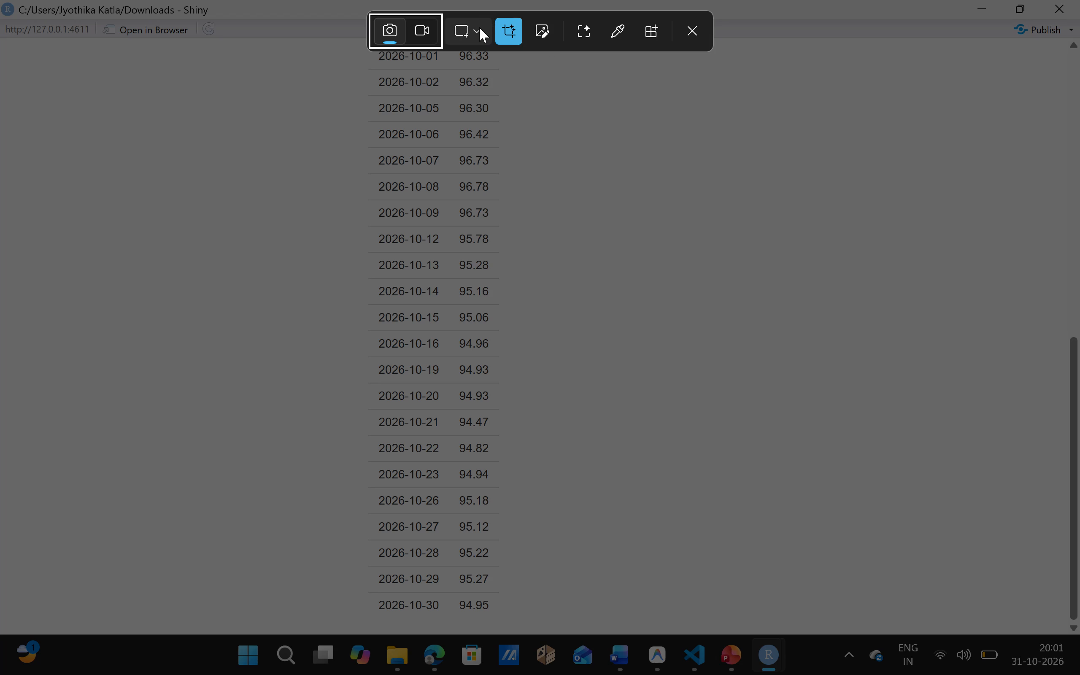
click(479, 27)
click(482, 32)
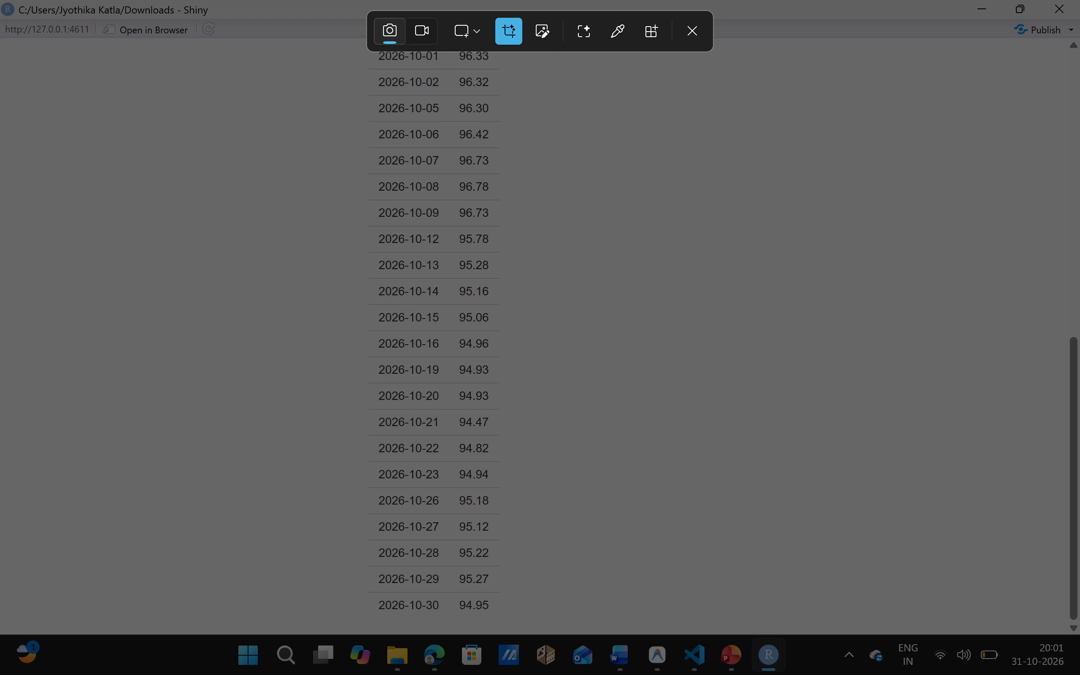
drag(374, 356, 508, 609)
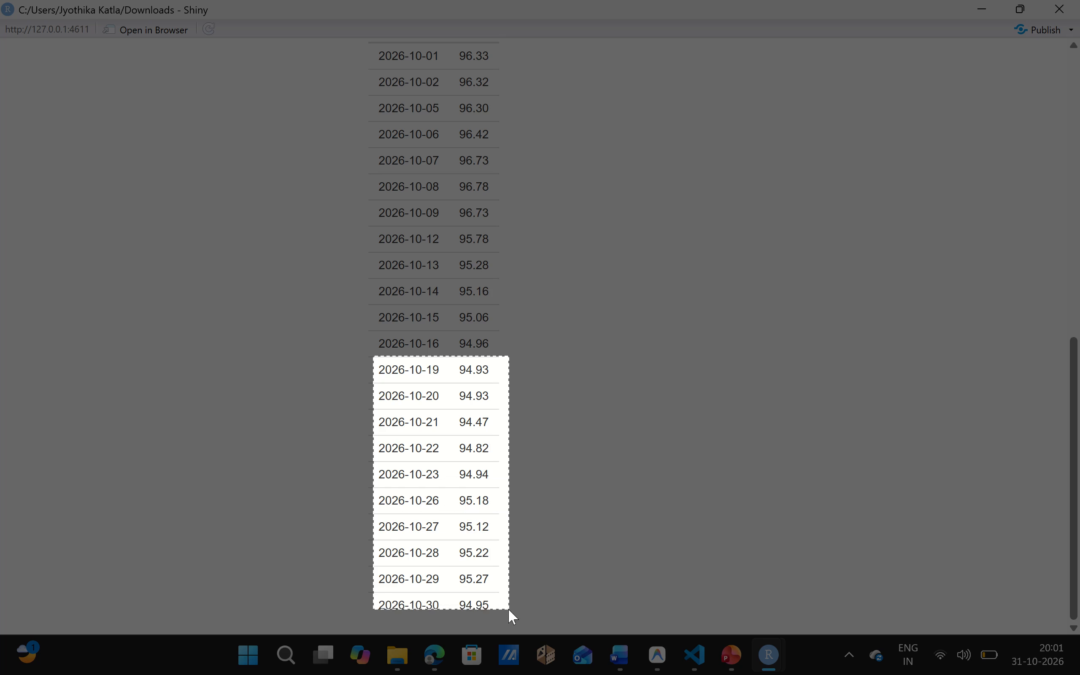
drag(508, 609, 505, 620)
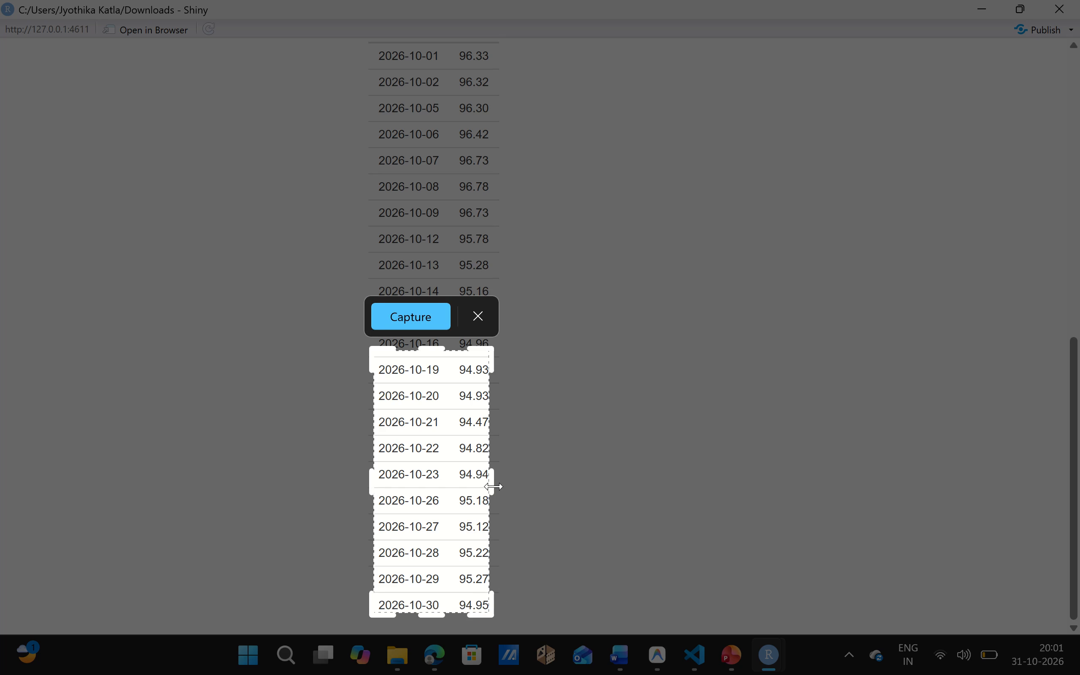
Adjust the snip area to enclose both columns fully from the 2026-10-19 row through the 2026-10-30 row and capture it.
drag(494, 486, 513, 496)
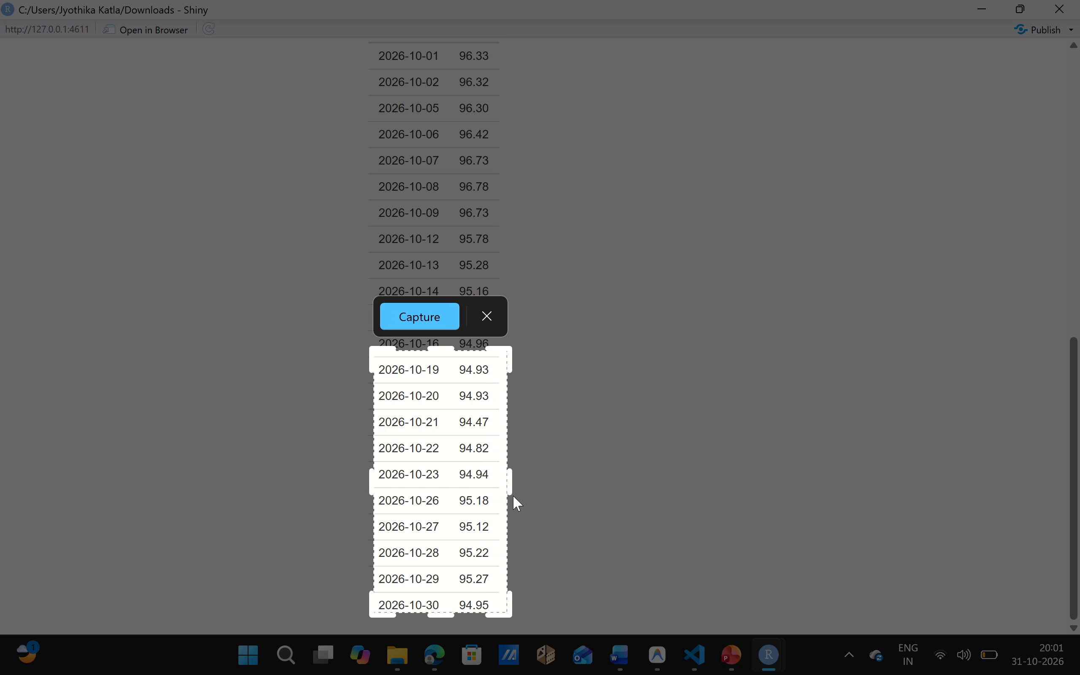
drag(372, 477, 362, 476)
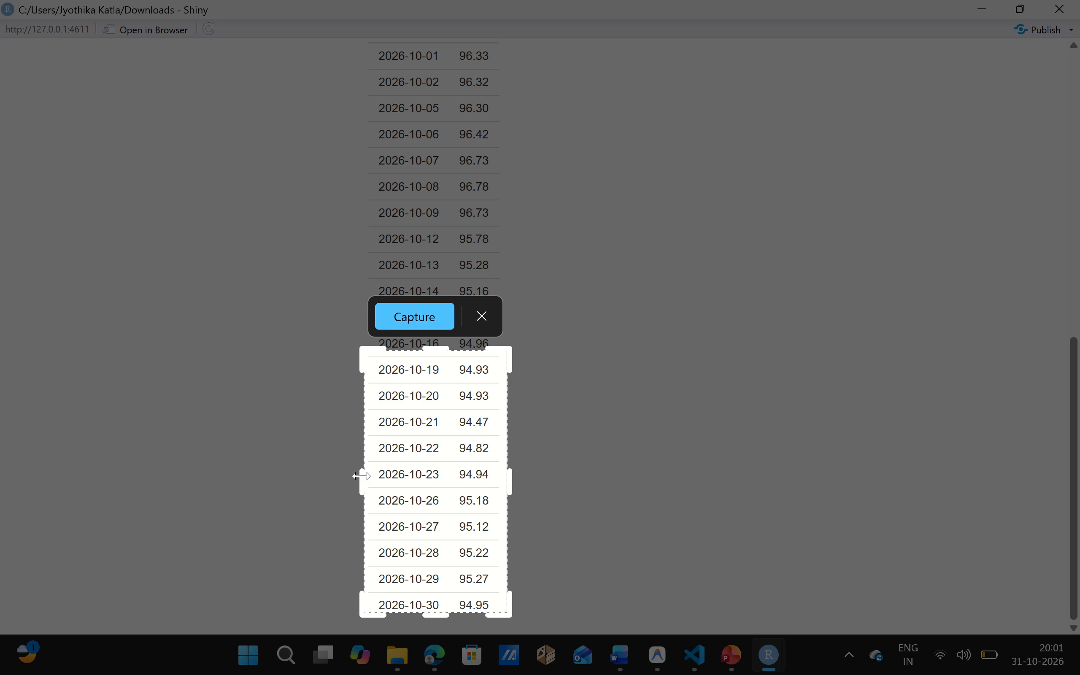
drag(362, 476, 363, 478)
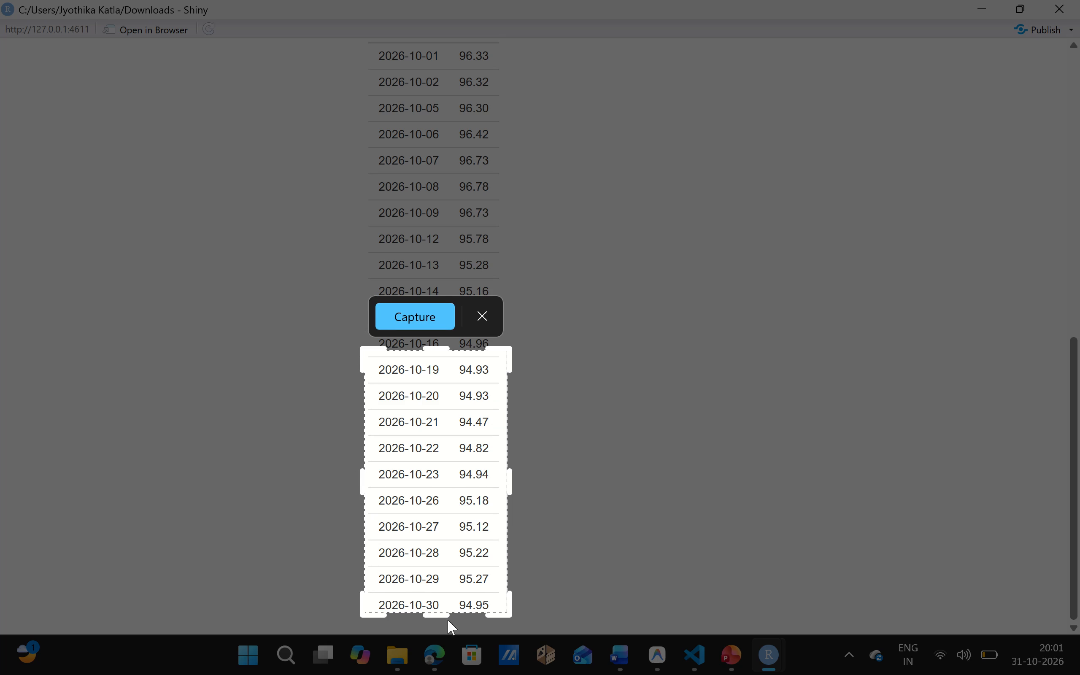
drag(432, 613, 432, 628)
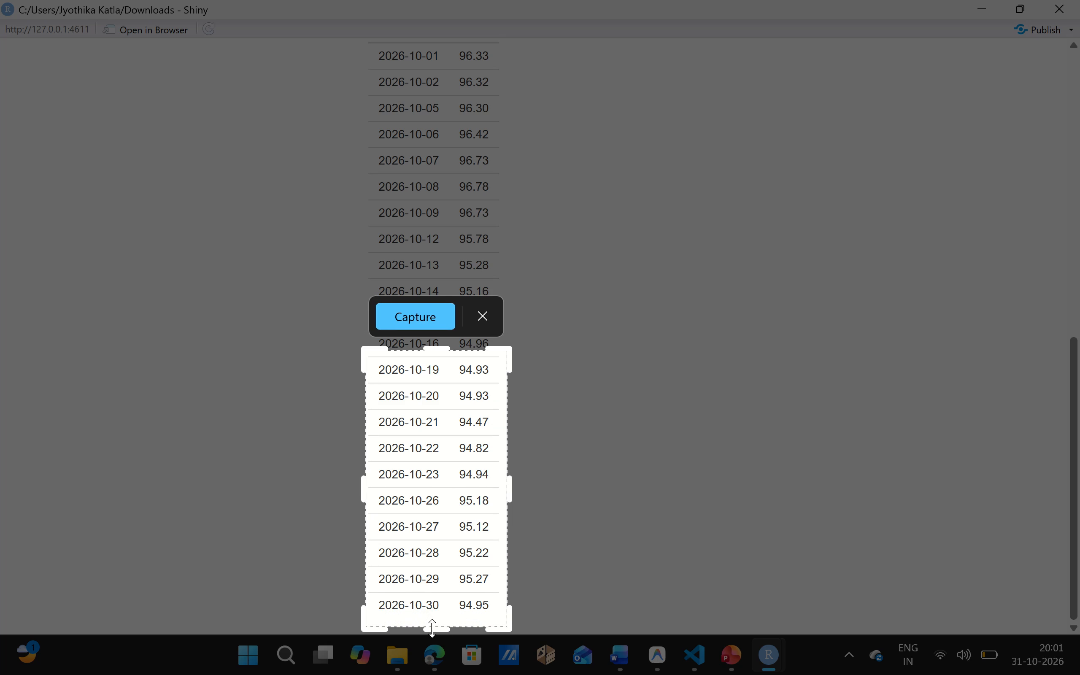
drag(432, 628, 432, 625)
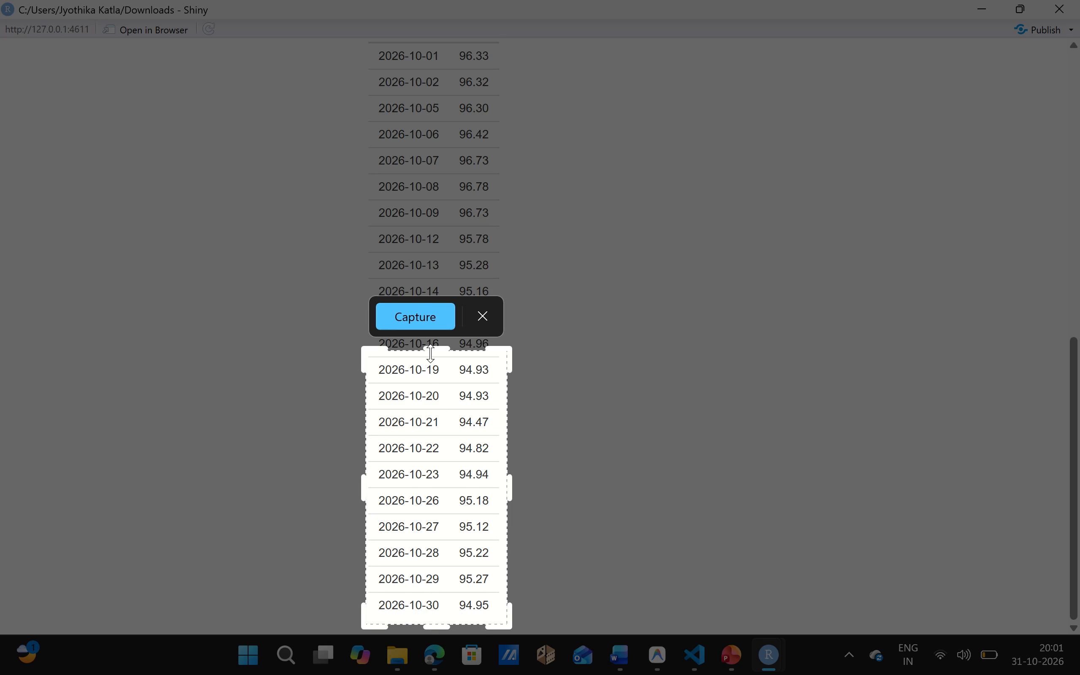
drag(431, 348, 431, 356)
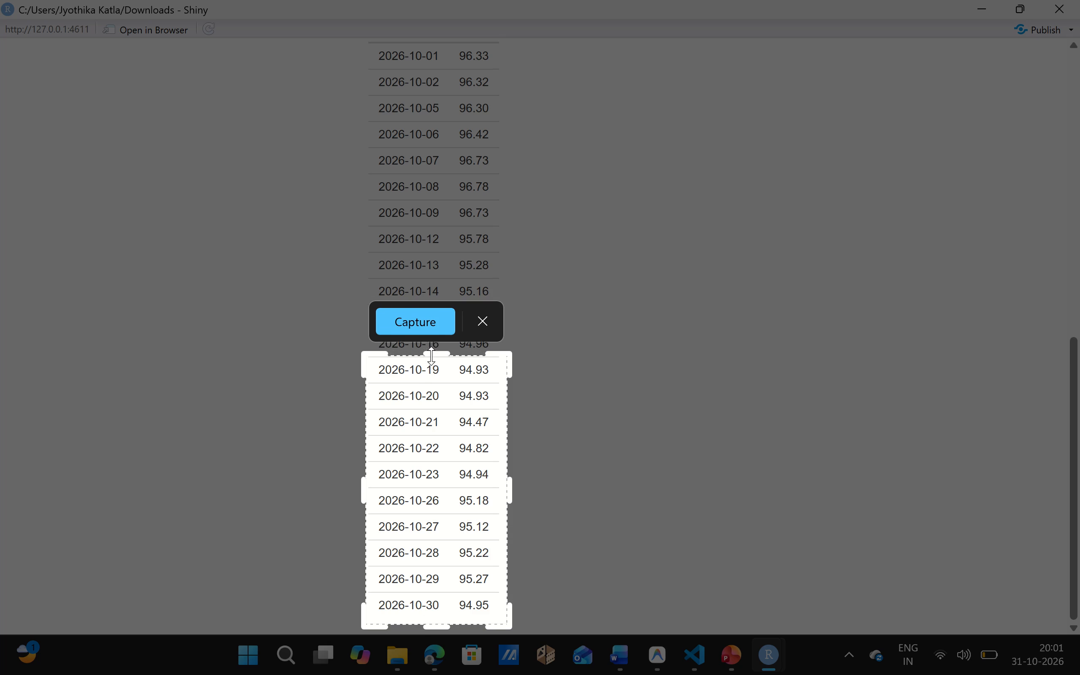
drag(431, 356, 431, 357)
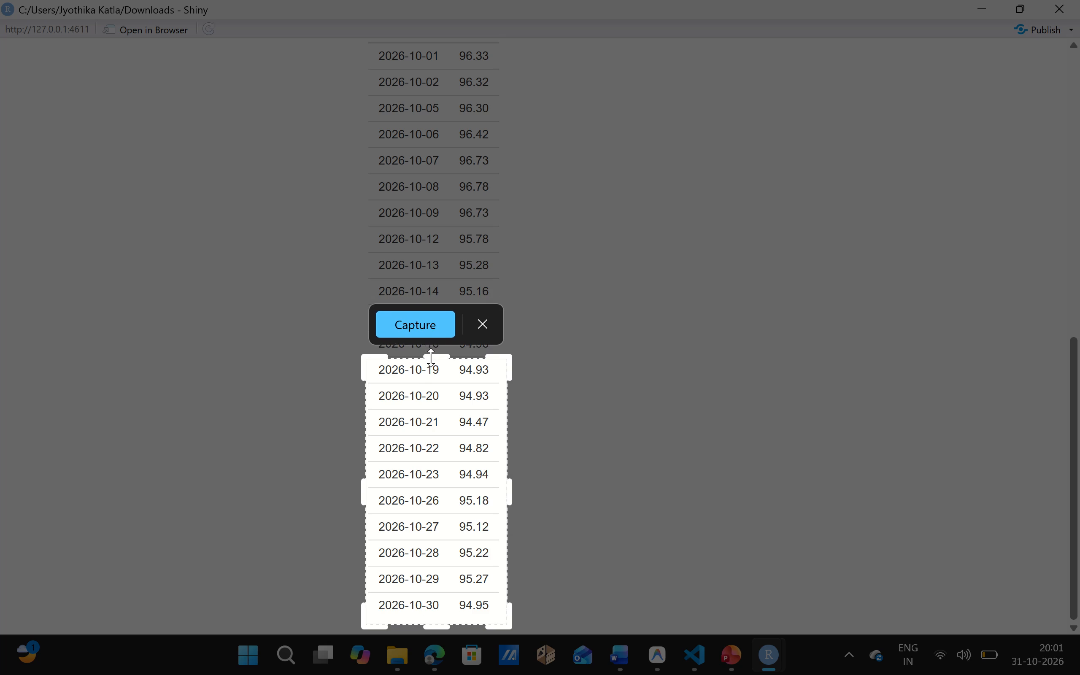
drag(431, 357, 431, 358)
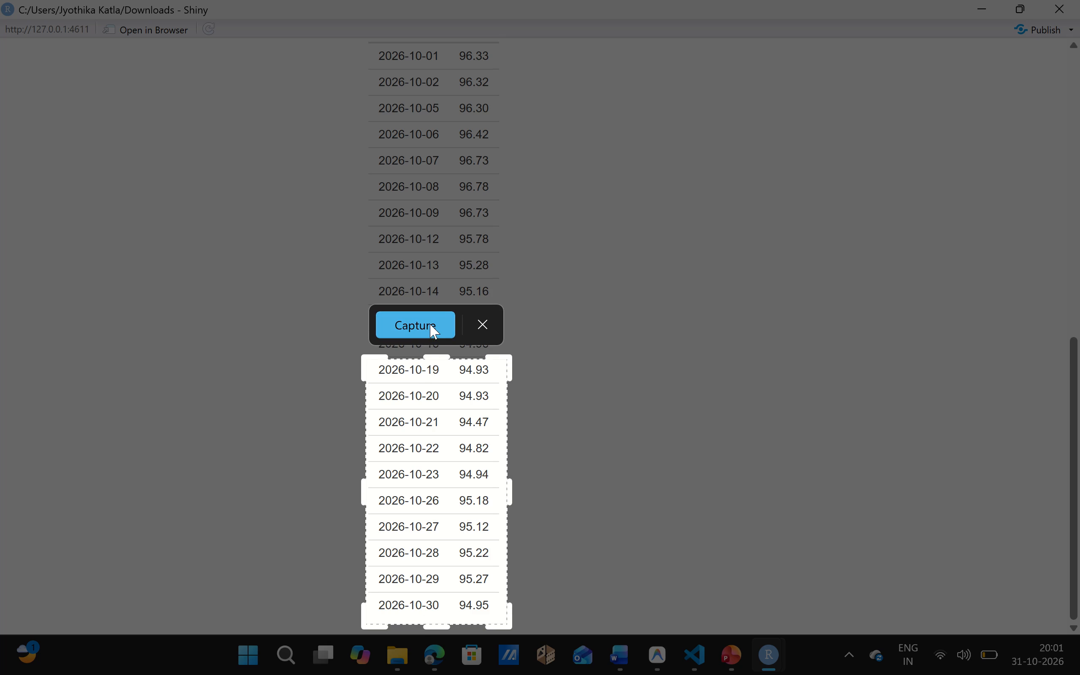
click(430, 324)
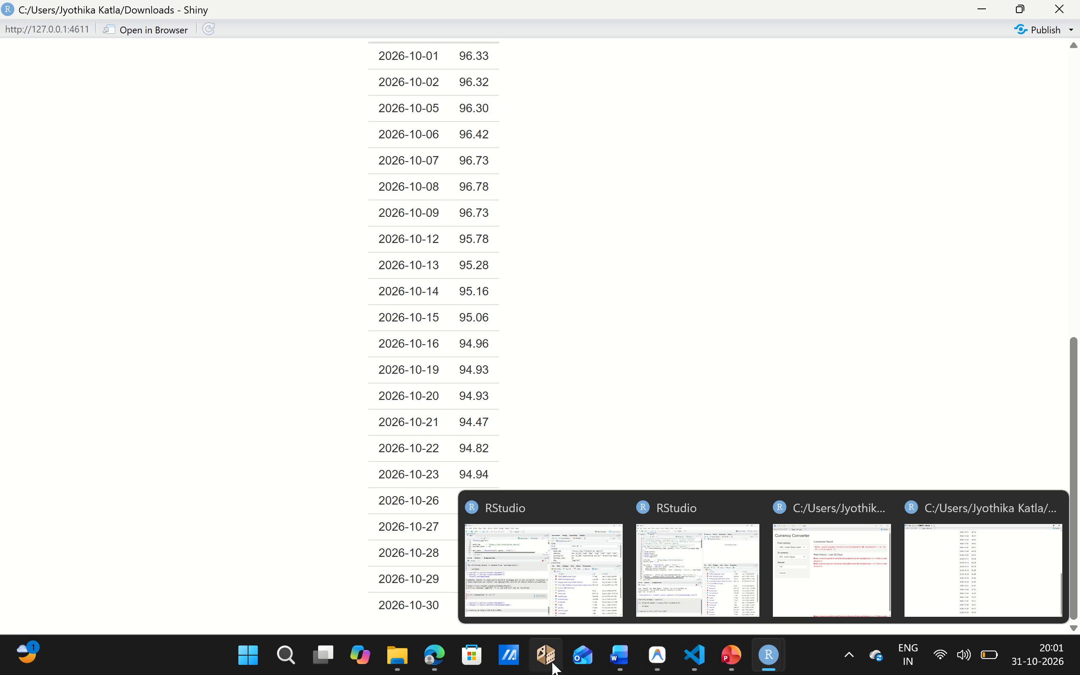
Switch to the ds project document in Word and paste the new snip beside the first table snip in the Figure 3 placeholder.
click(570, 563)
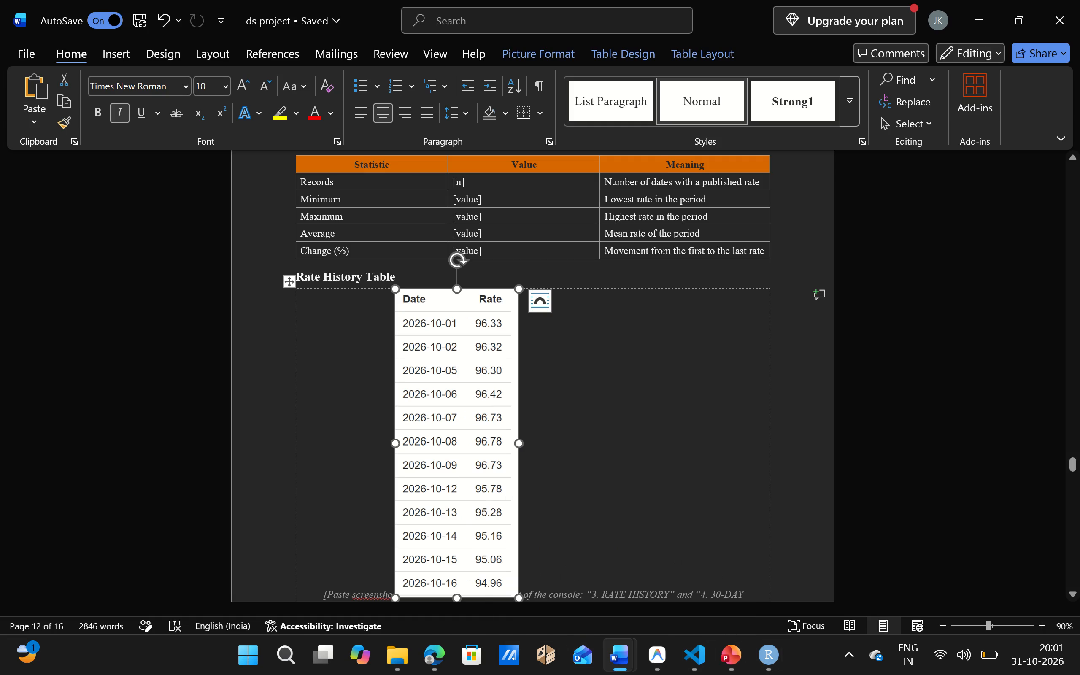
click(605, 340)
click(605, 340)
double_click(601, 330)
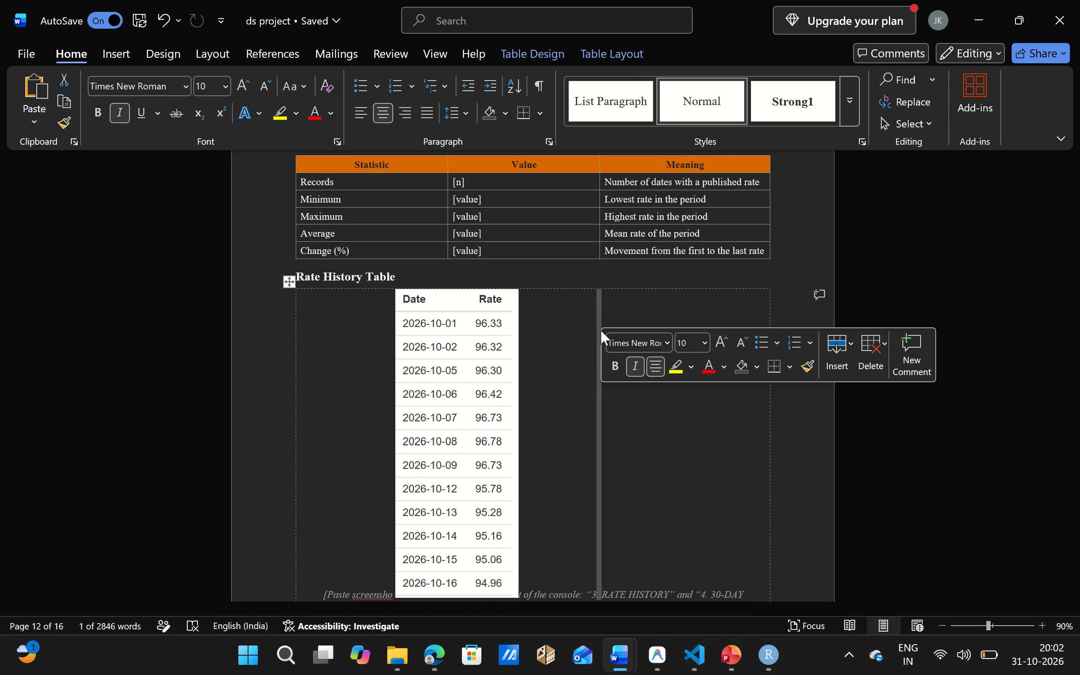
key(ctrl+v)
Stretch the second table snip upward until its top edge aligns with the first table snip's.
click(644, 413)
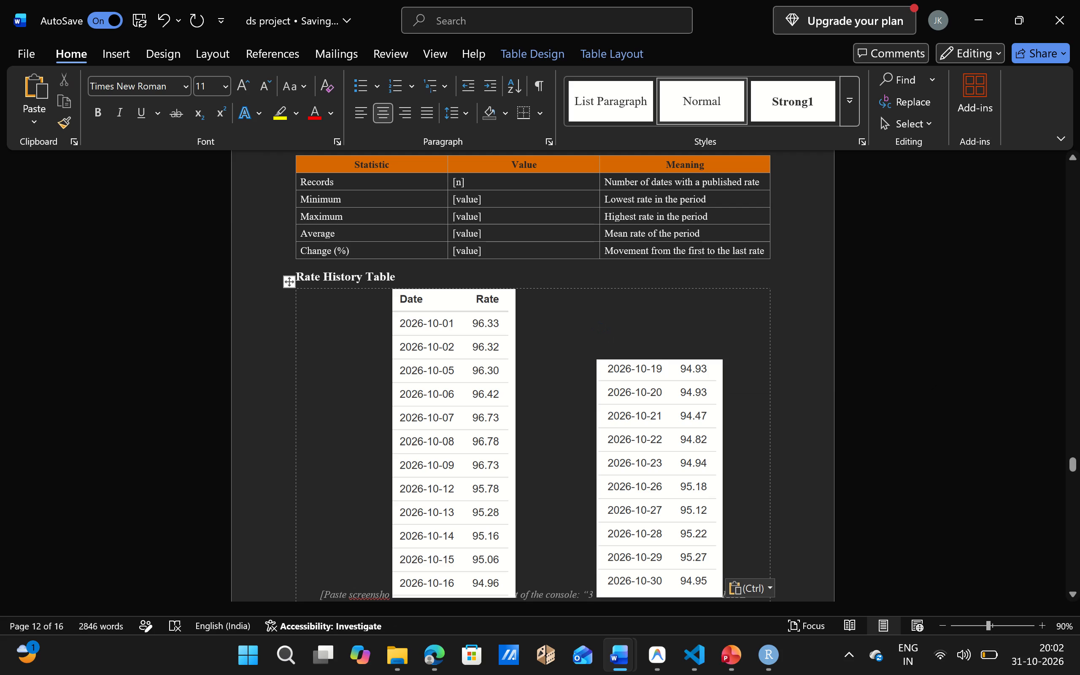
drag(663, 359, 662, 355)
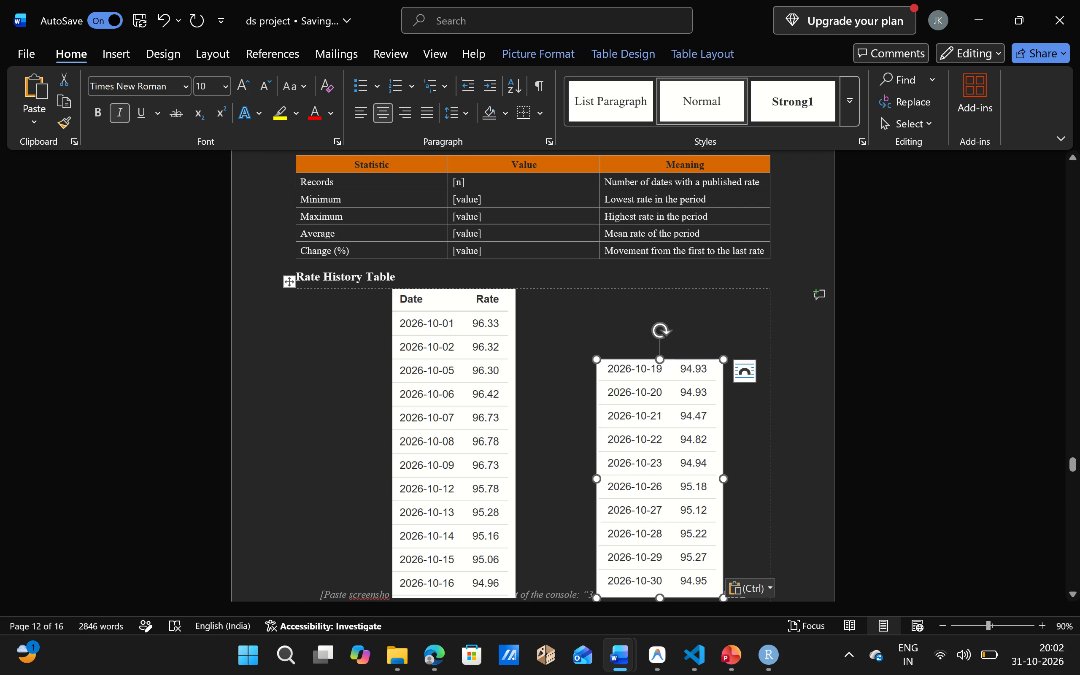
drag(662, 355, 586, 294)
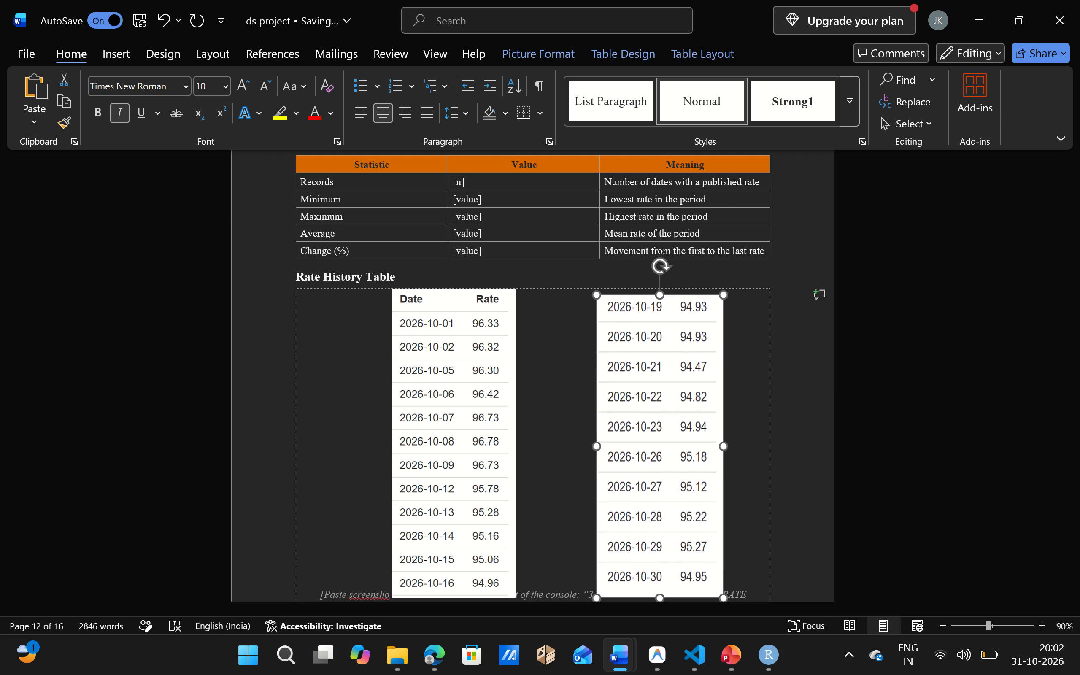
drag(586, 294, 587, 288)
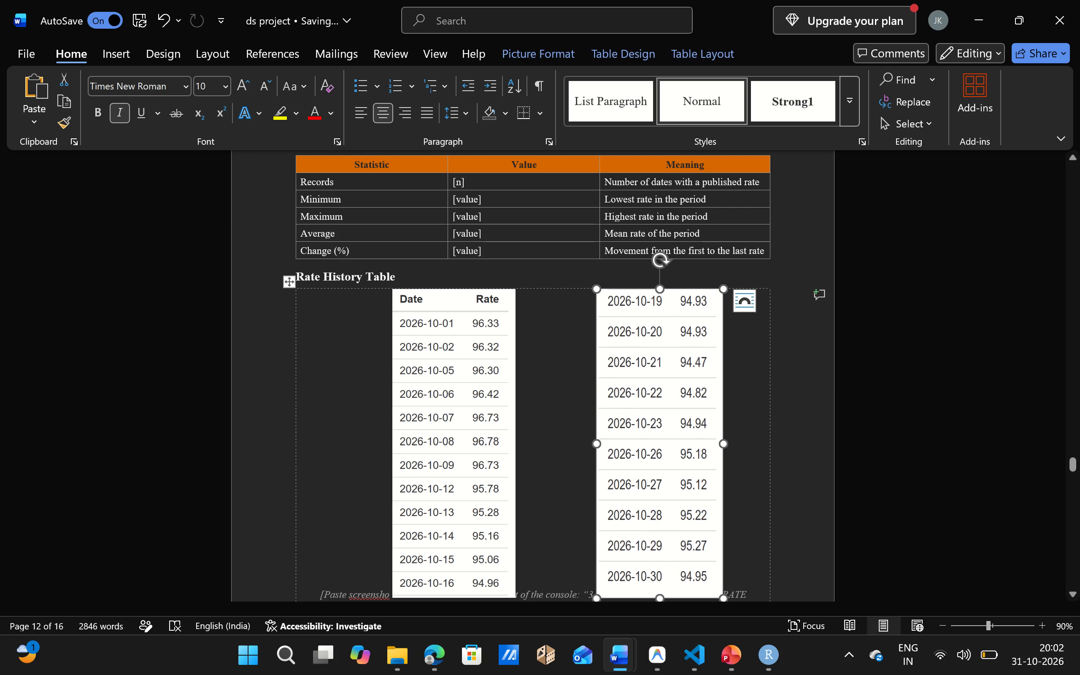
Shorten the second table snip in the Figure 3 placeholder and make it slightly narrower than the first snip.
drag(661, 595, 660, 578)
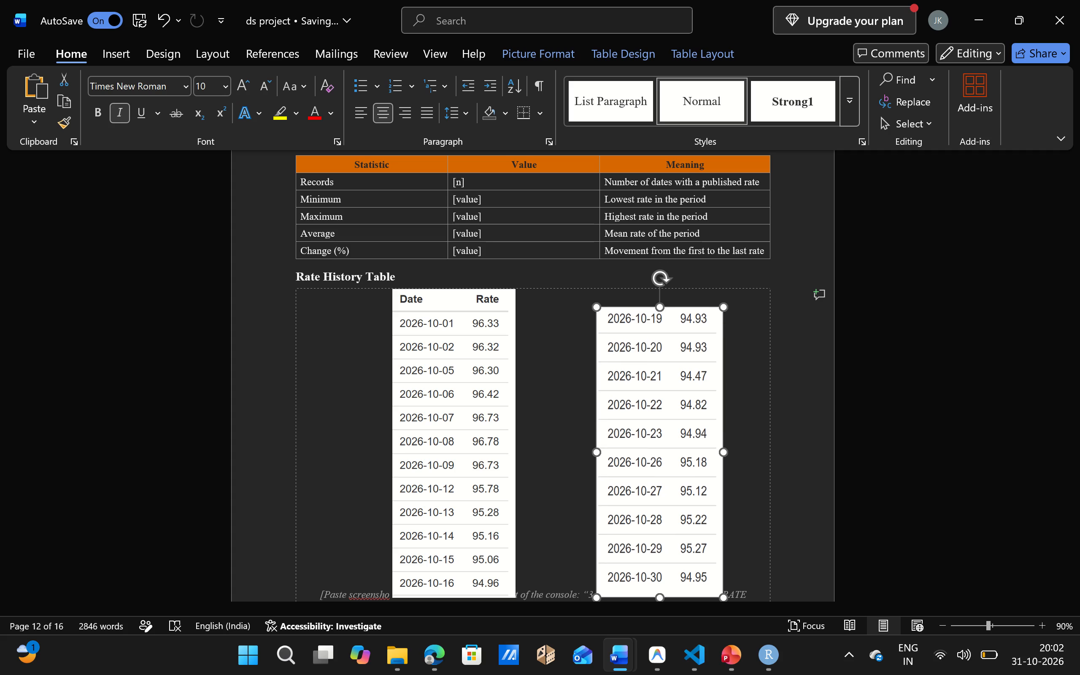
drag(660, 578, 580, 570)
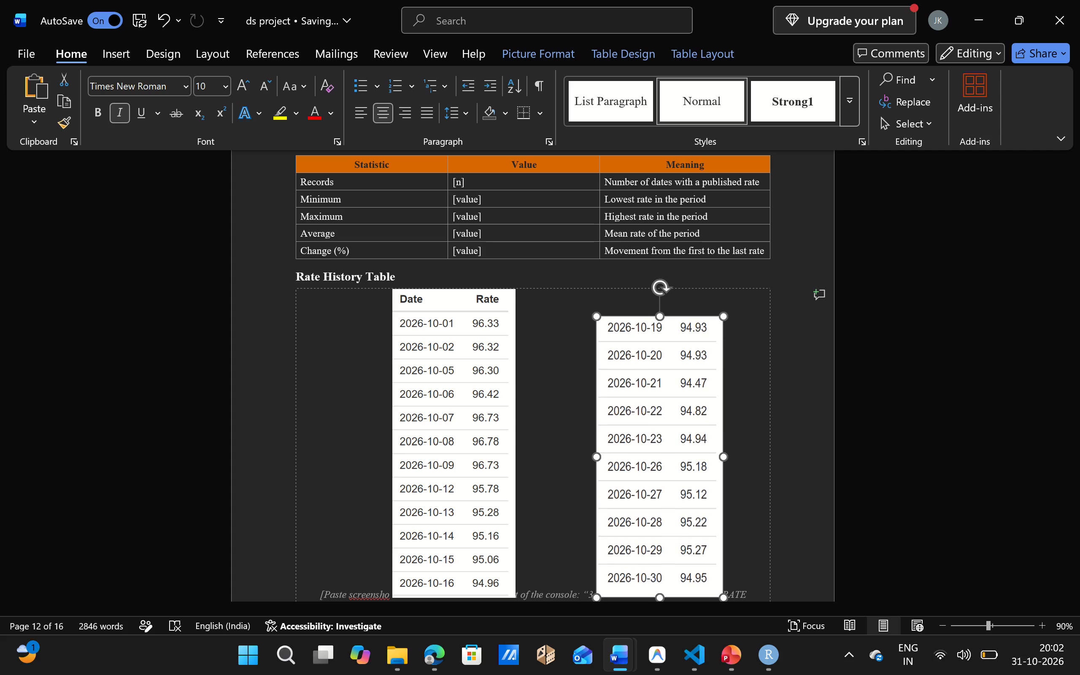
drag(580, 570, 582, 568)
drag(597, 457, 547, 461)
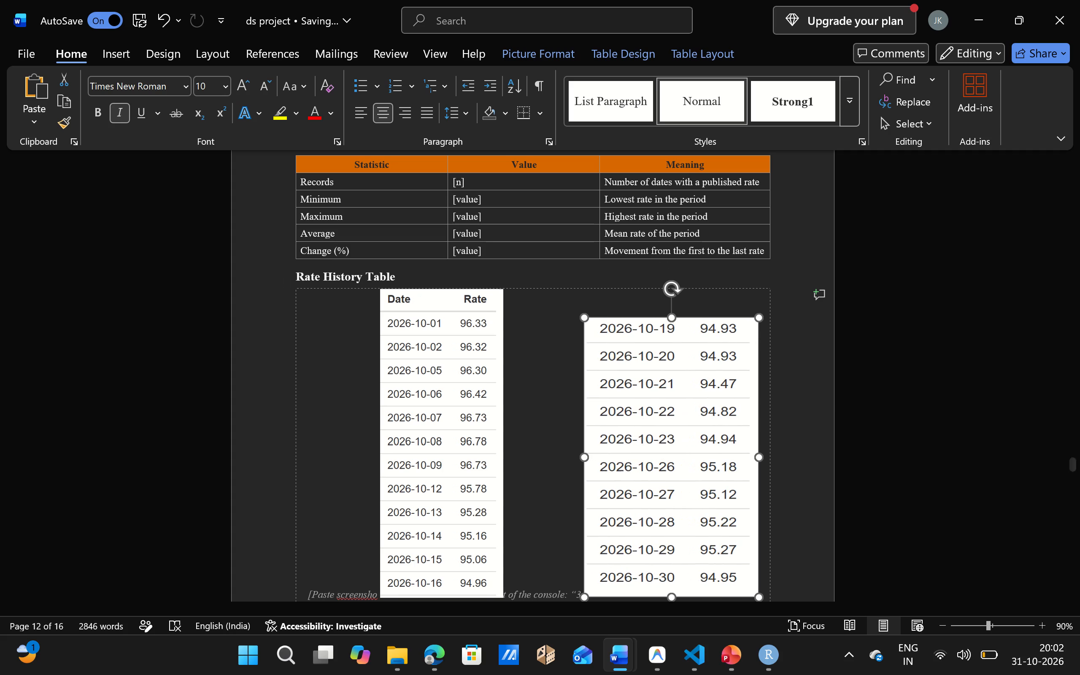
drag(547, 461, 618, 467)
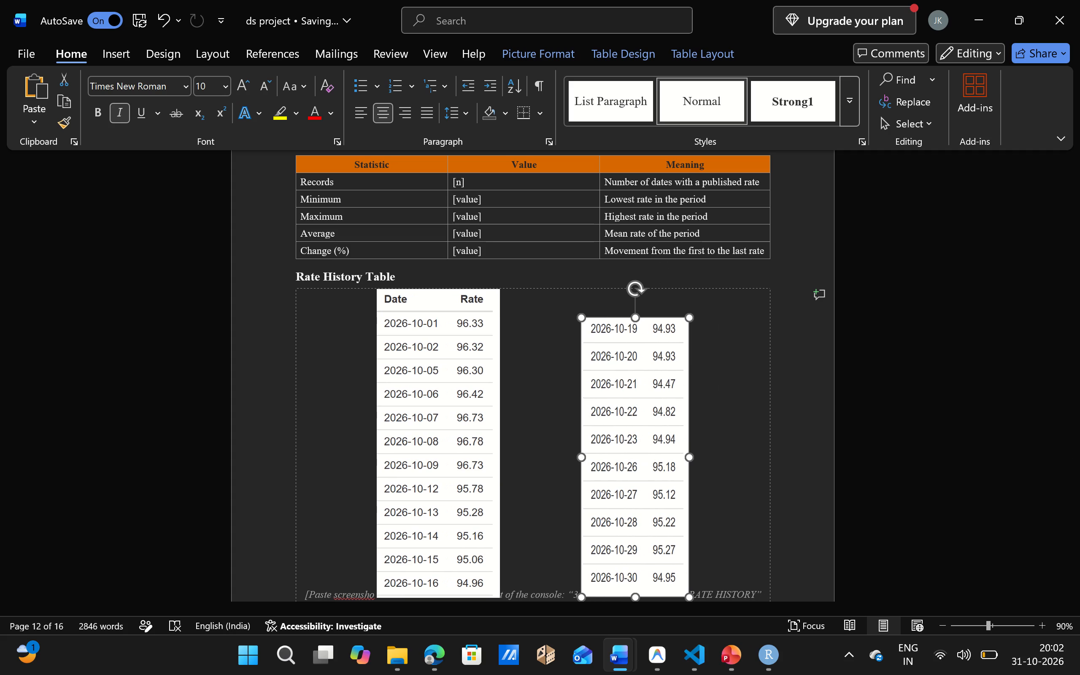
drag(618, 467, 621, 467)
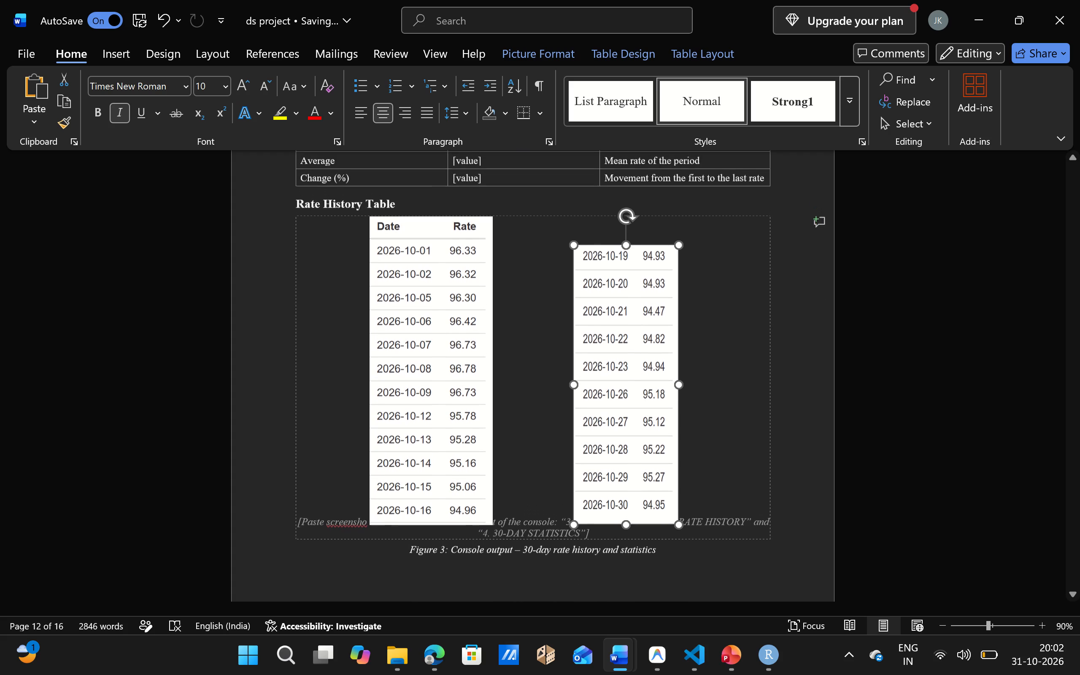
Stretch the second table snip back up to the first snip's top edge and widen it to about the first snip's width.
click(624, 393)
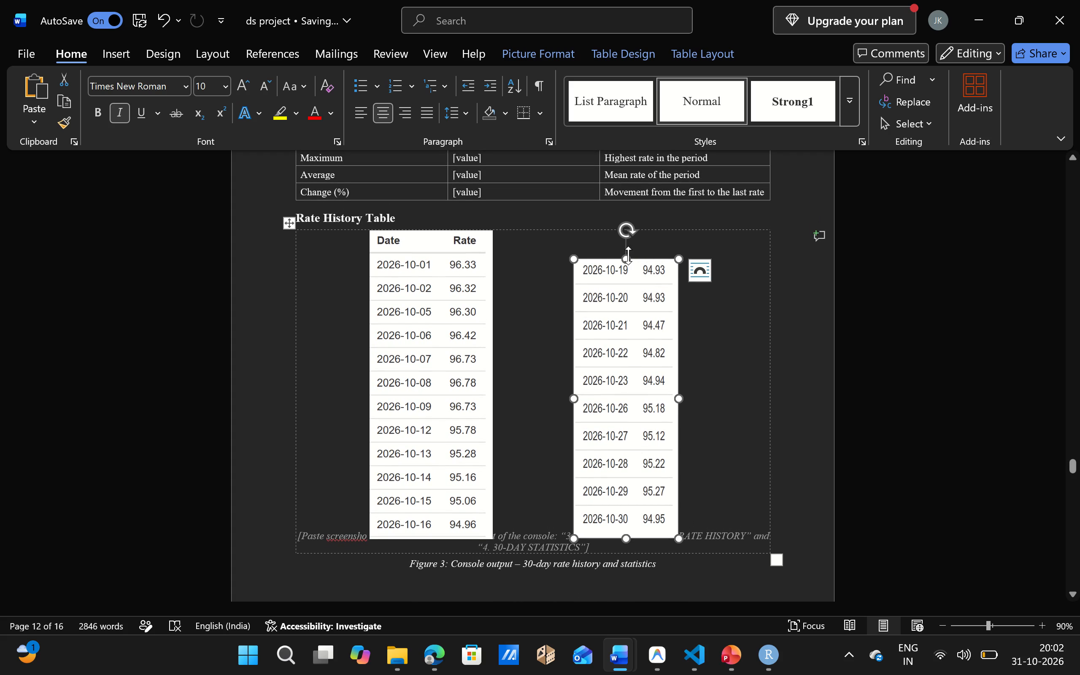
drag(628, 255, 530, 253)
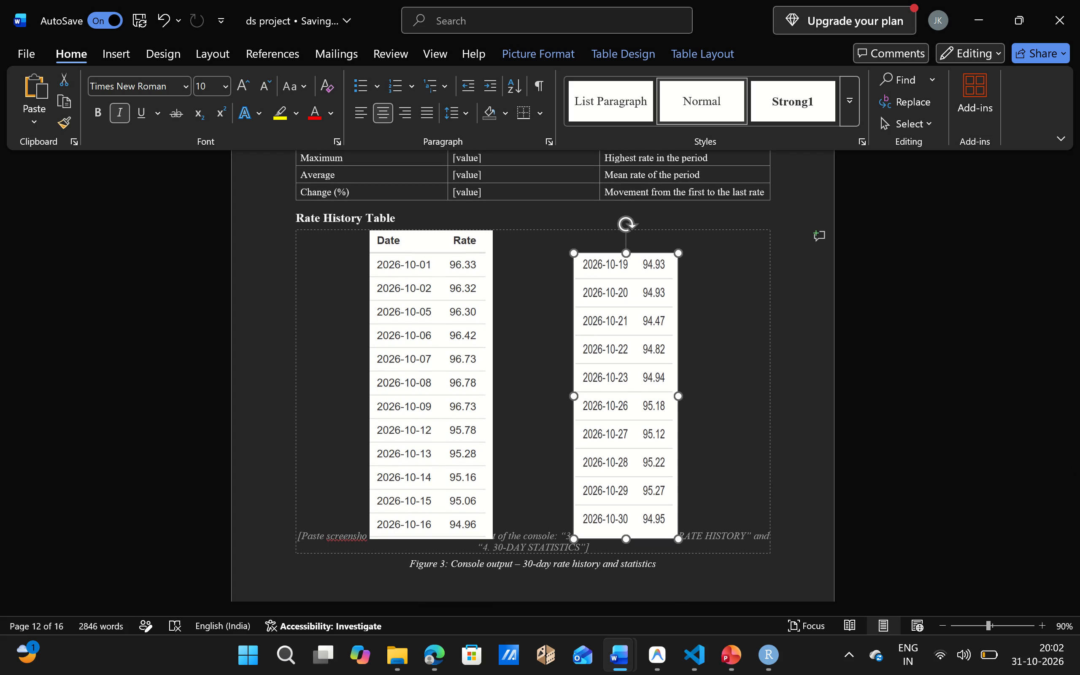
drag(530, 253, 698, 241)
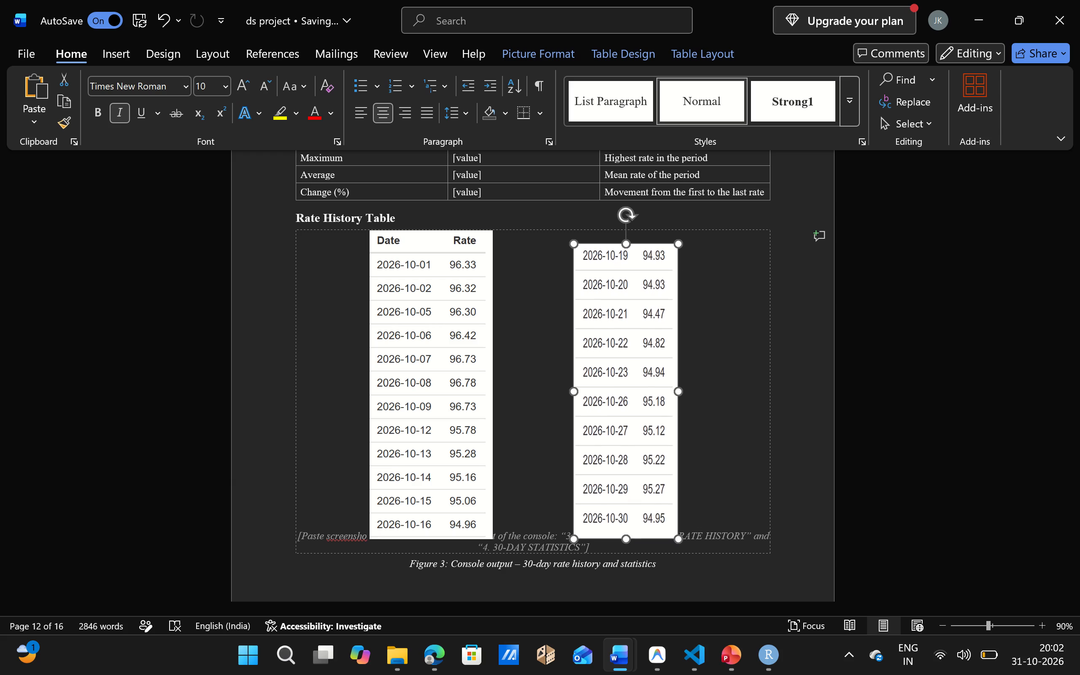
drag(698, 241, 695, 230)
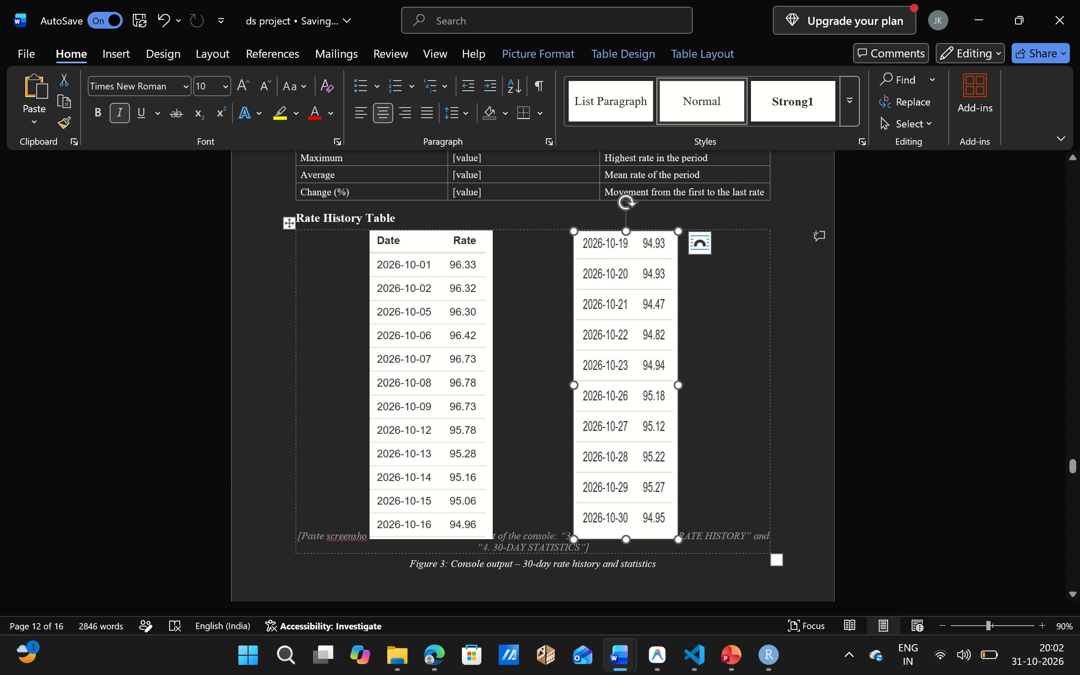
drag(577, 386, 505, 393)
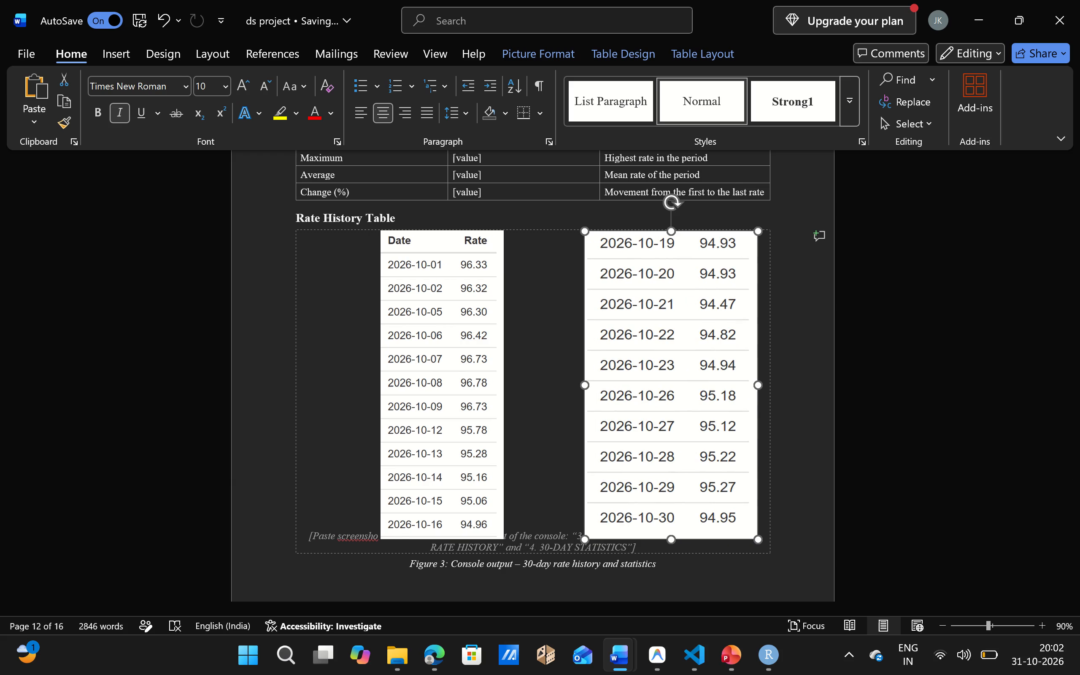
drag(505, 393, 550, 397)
Adjust the width of the first table snip in Figure 3 until it about matches the second snip's width.
click(446, 373)
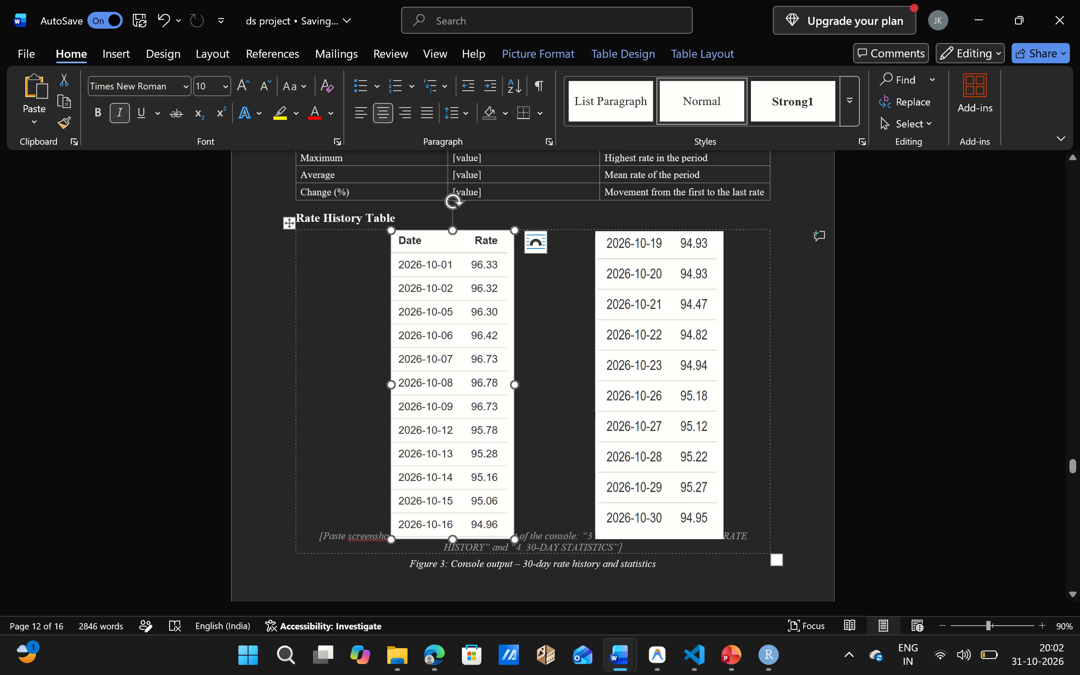
drag(514, 387, 565, 389)
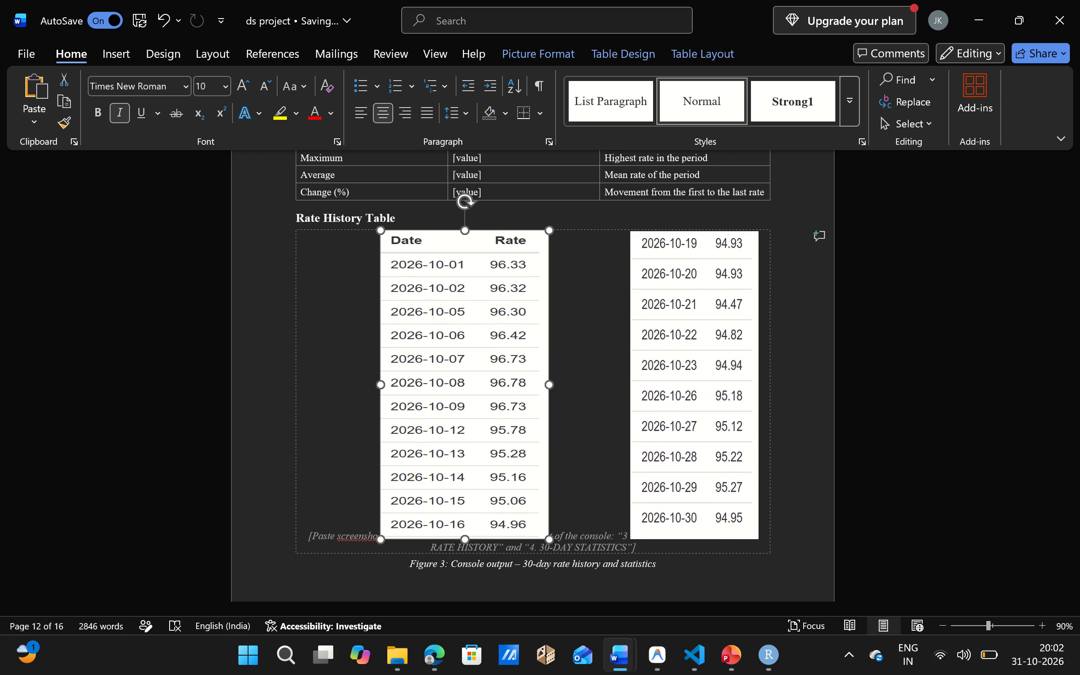
drag(565, 389, 508, 408)
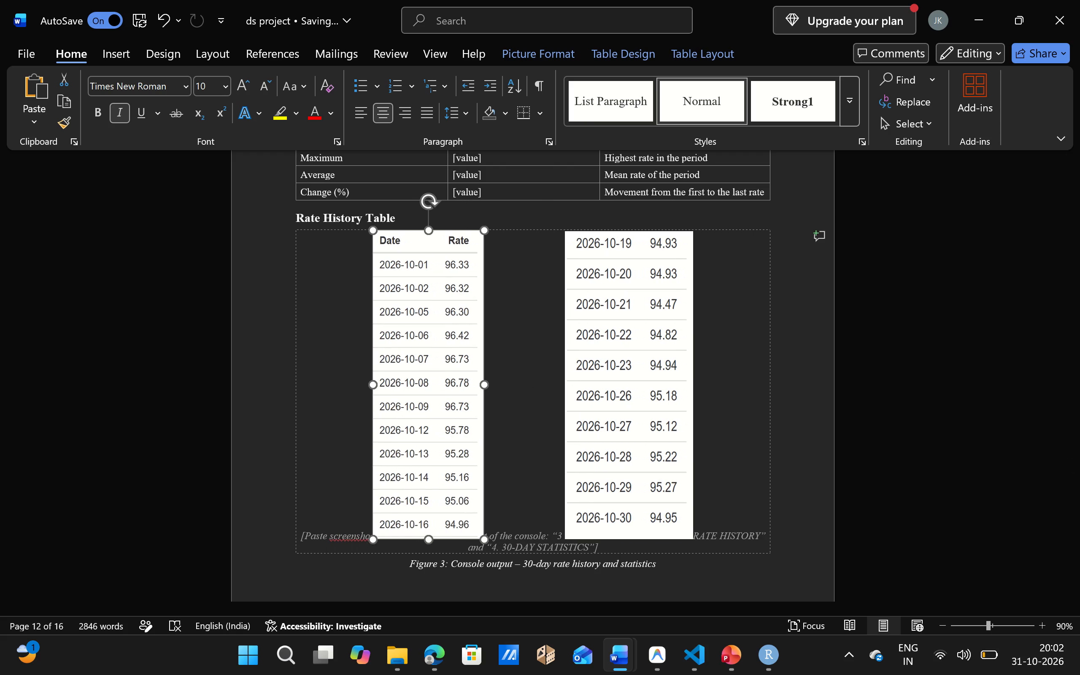
drag(508, 408, 517, 409)
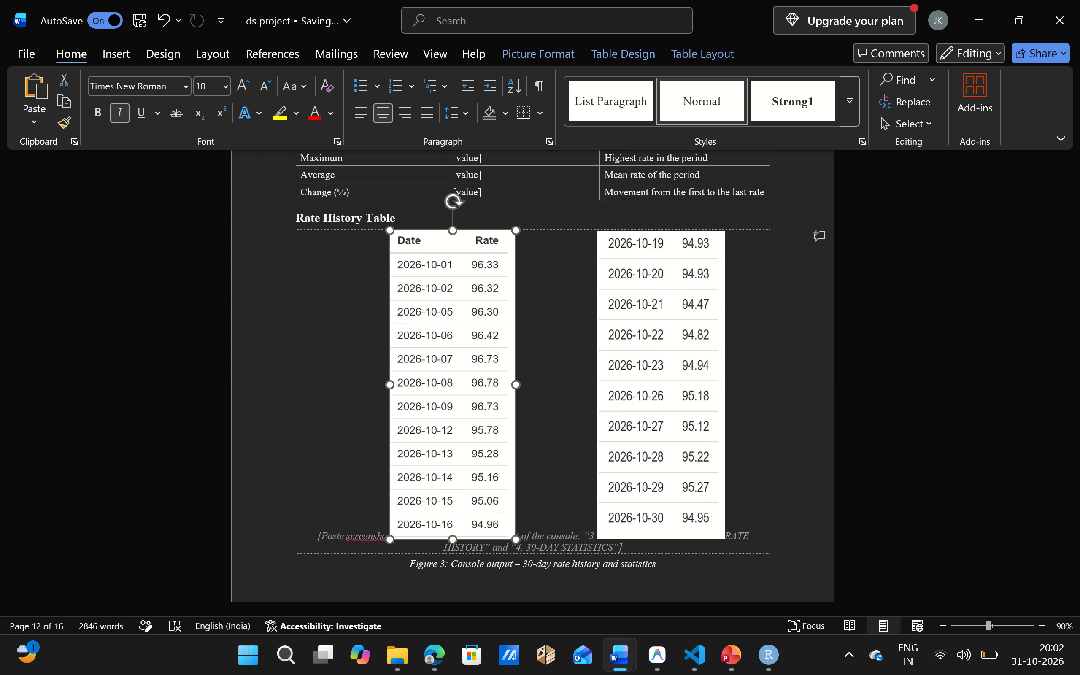
drag(517, 409, 517, 410)
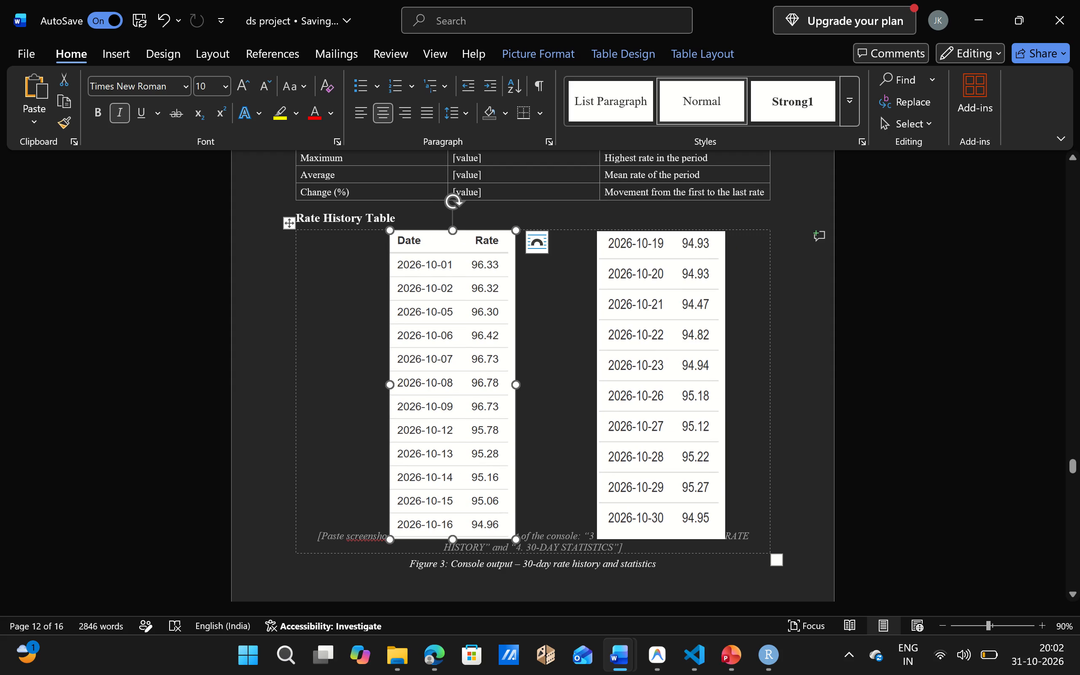
Delete the second table snip and paste it again directly beside the first, replacing the wide gap between them.
click(624, 409)
key(BackSpace)
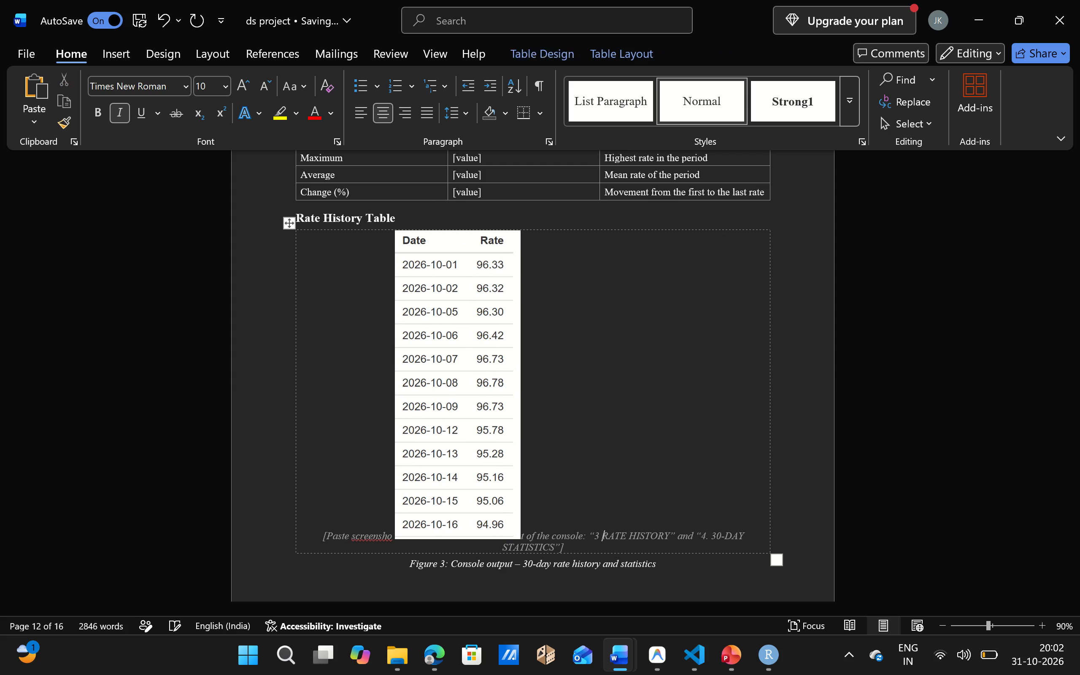
click(529, 352)
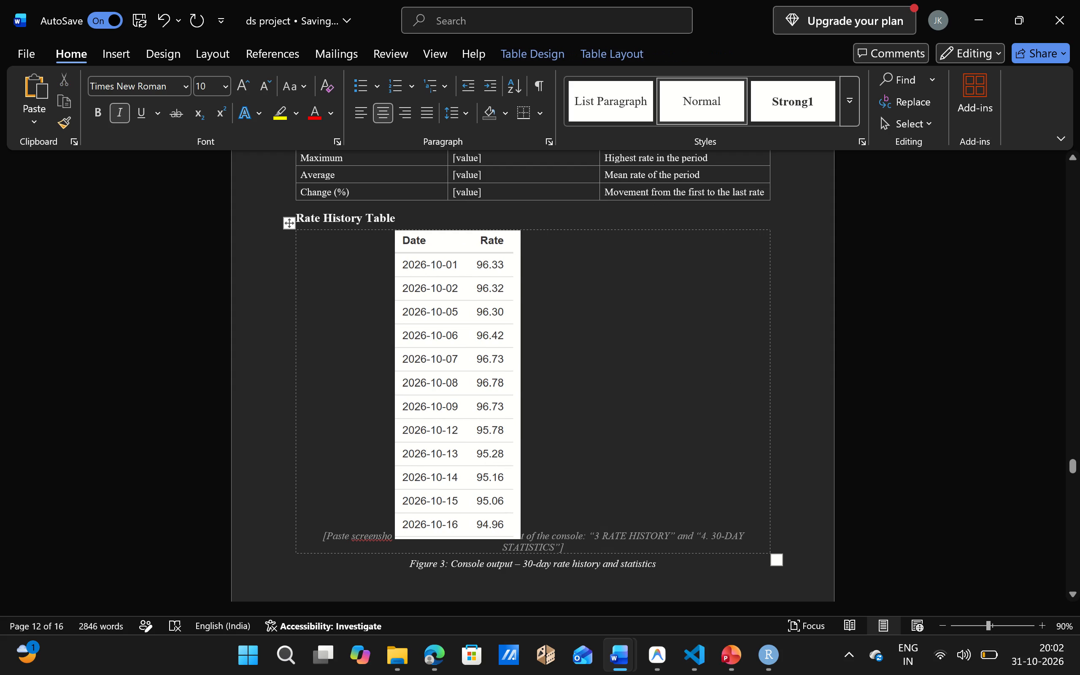
double_click(529, 352)
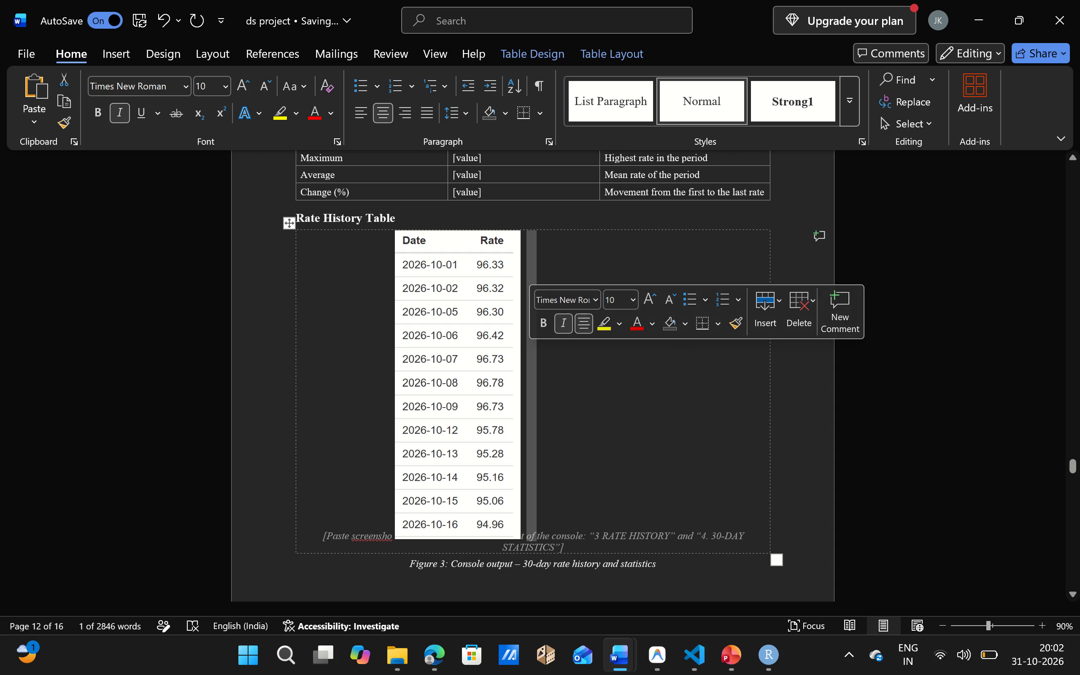
click(561, 358)
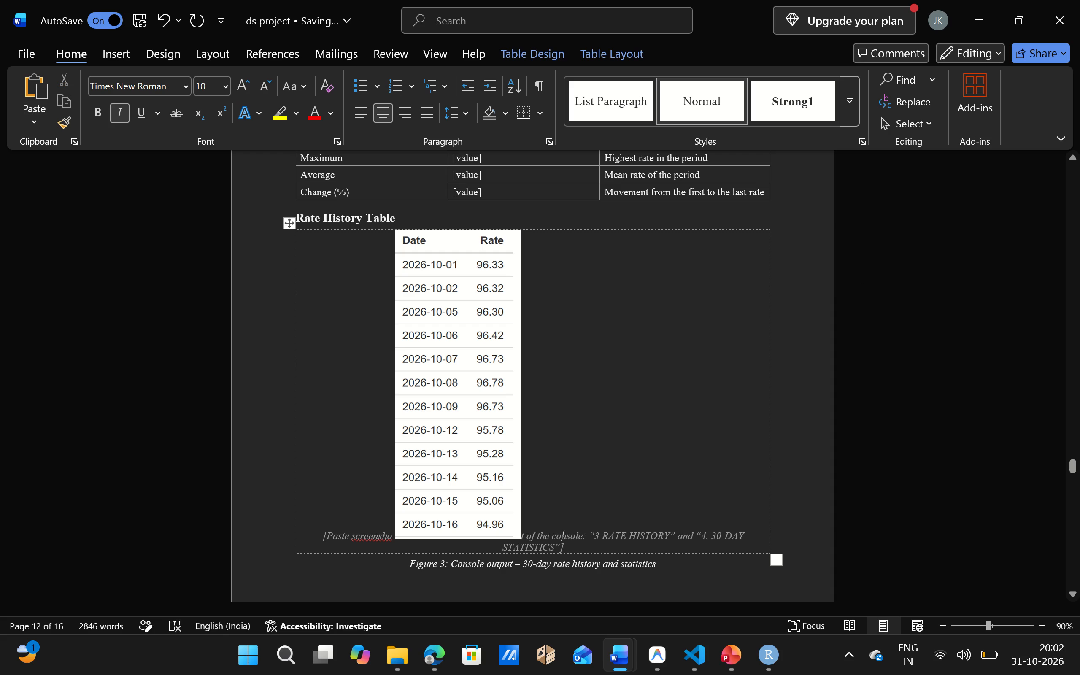
click(534, 352)
double_click(534, 352)
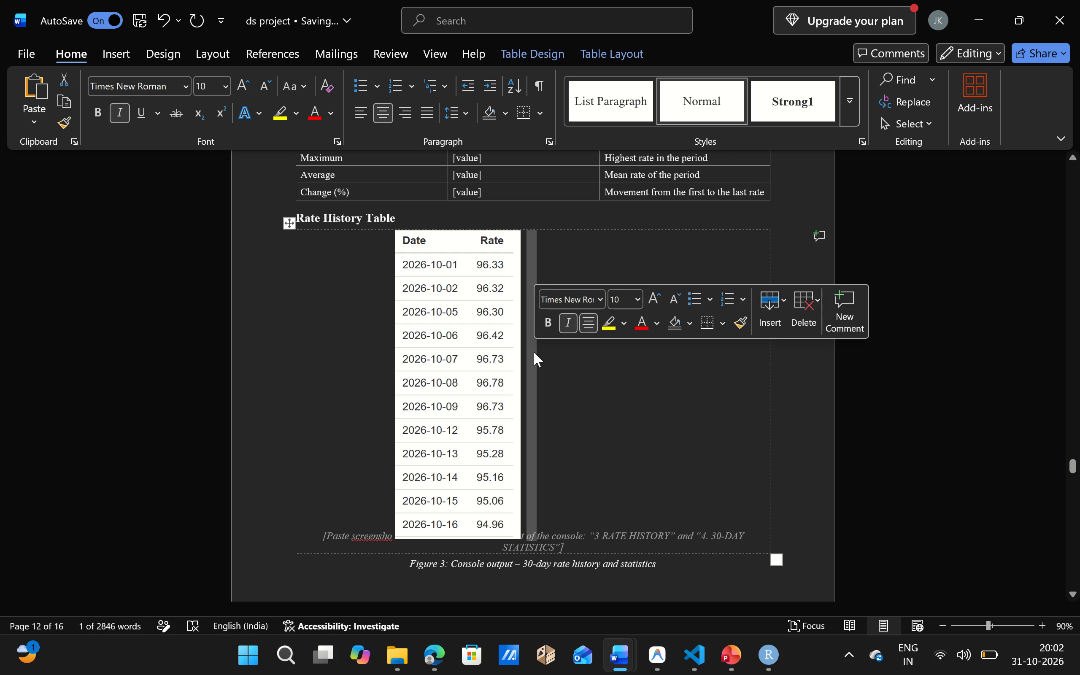
key(ctrl+v)
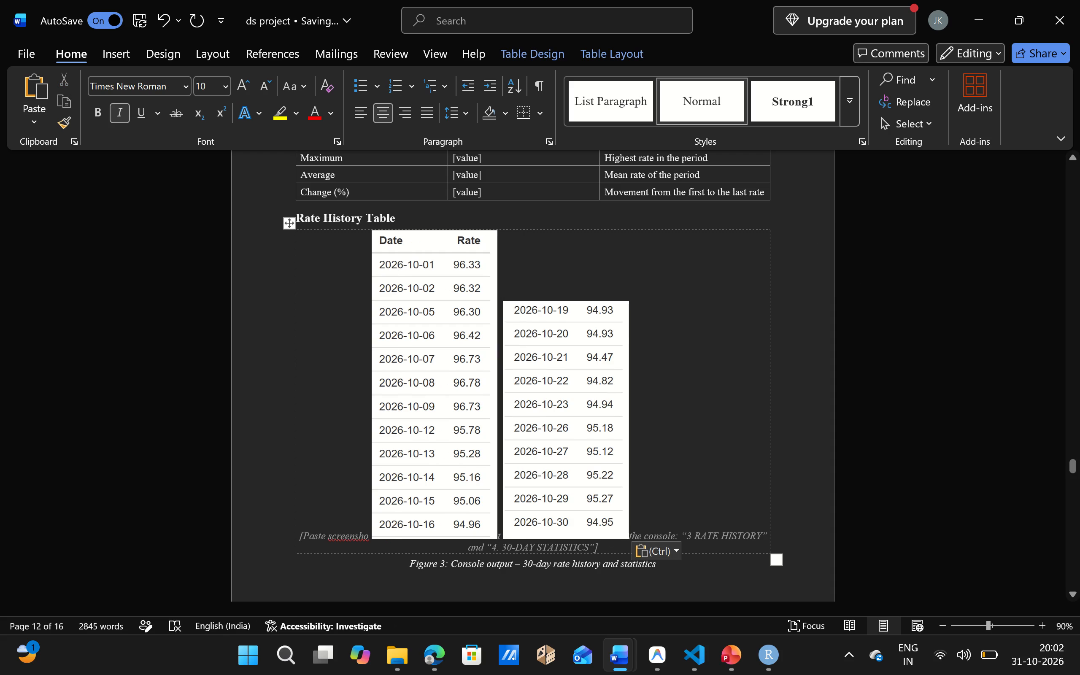
Stretch the re-pasted snip with the 2026-10-19 to 2026-10-30 rows upward until it nearly reaches the first snip's top edge.
double_click(513, 264)
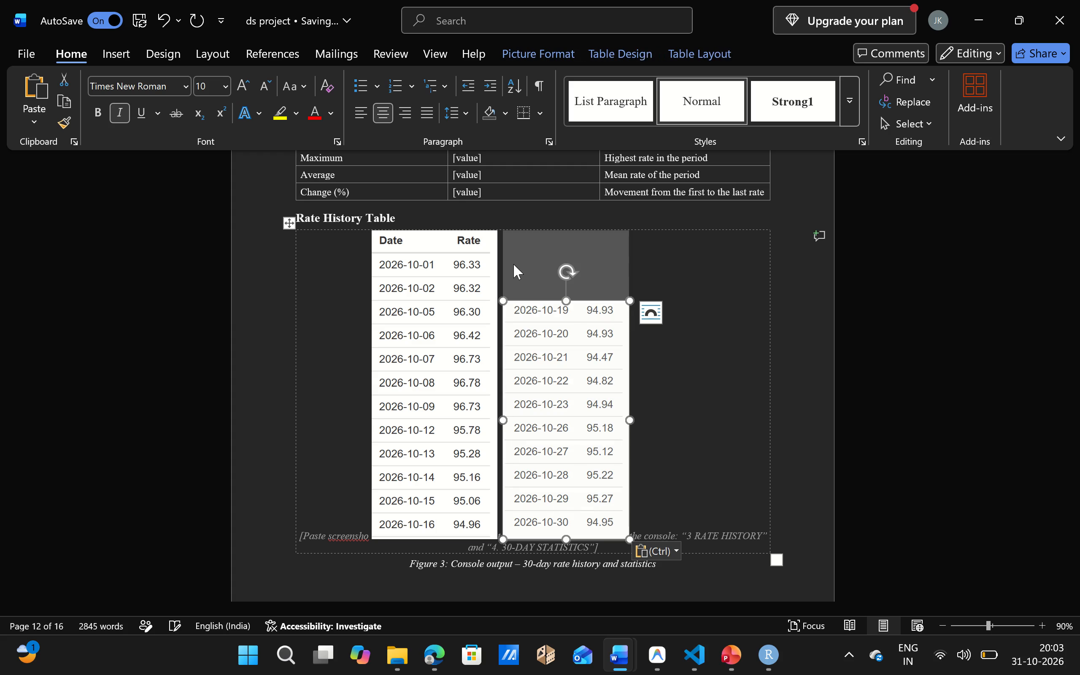
drag(564, 303, 564, 302)
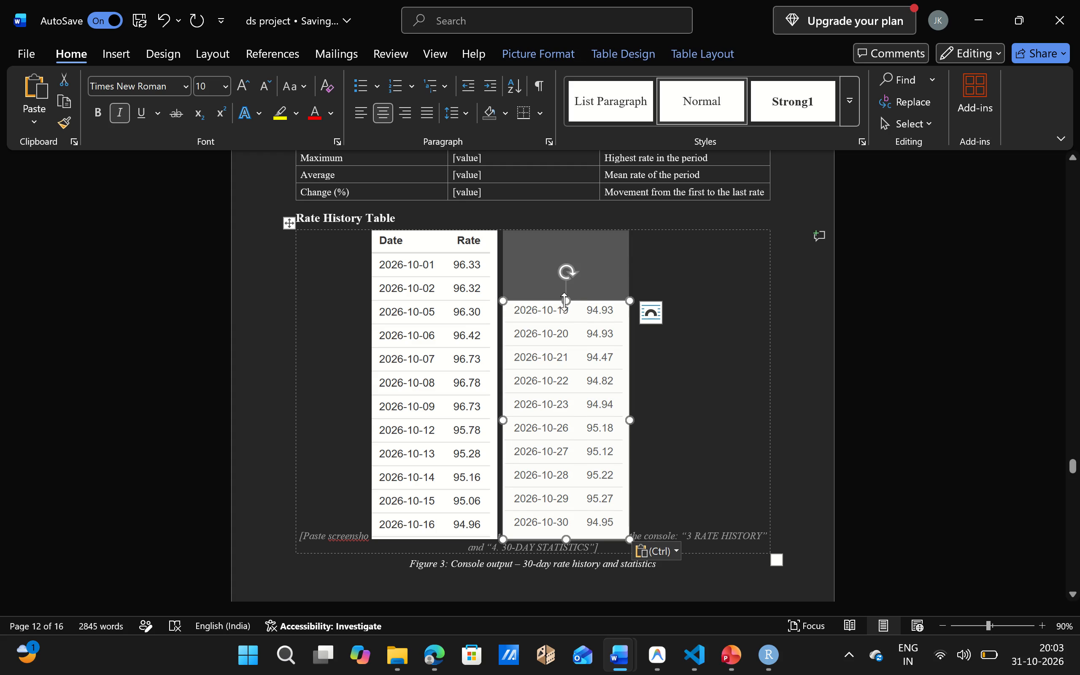
drag(564, 302, 562, 234)
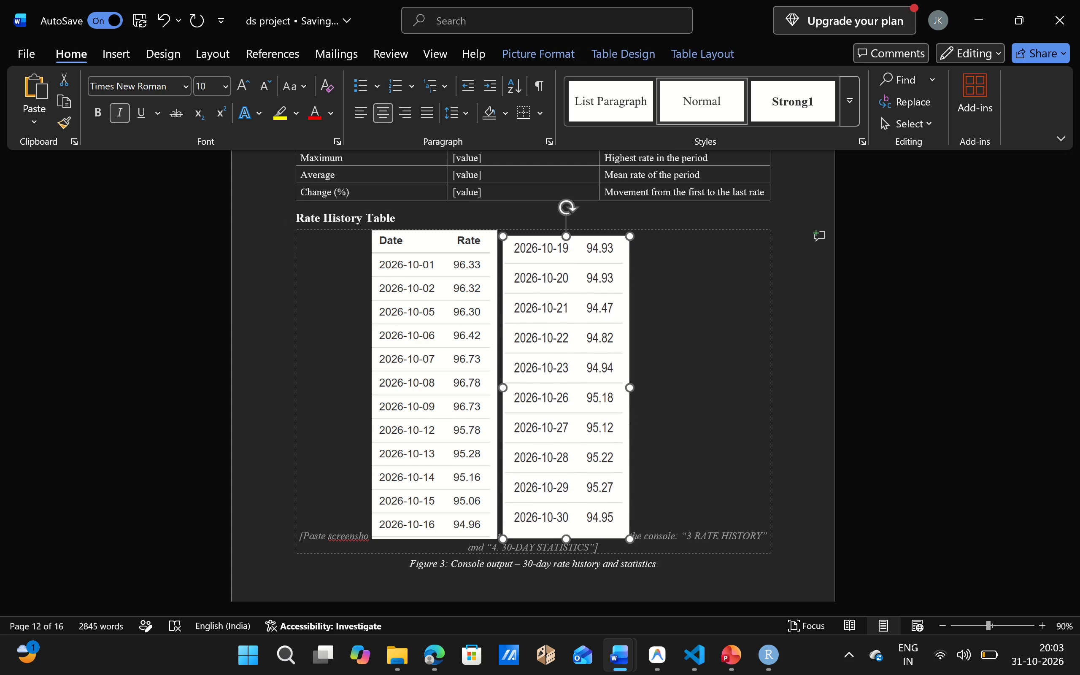
drag(562, 234, 562, 235)
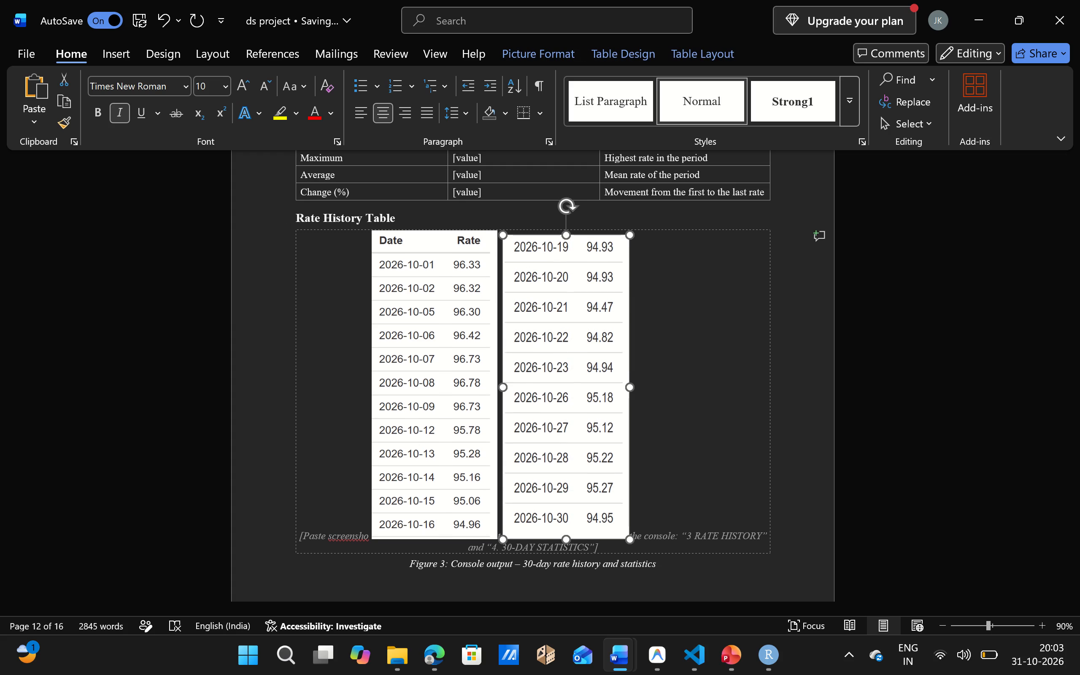
drag(562, 235, 562, 233)
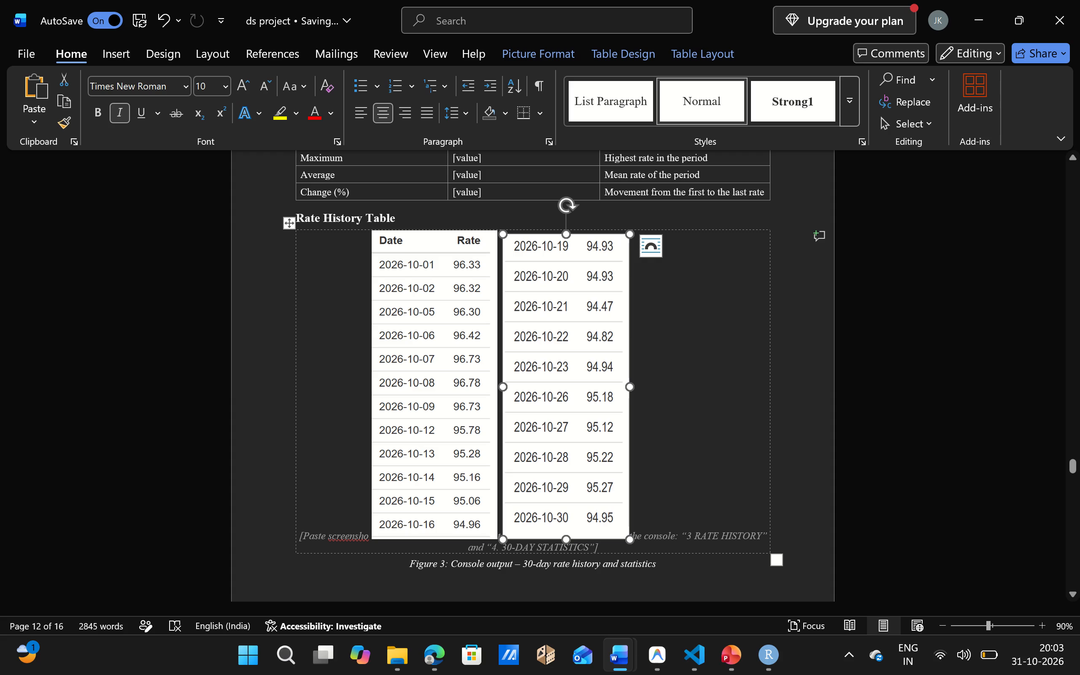
click(731, 428)
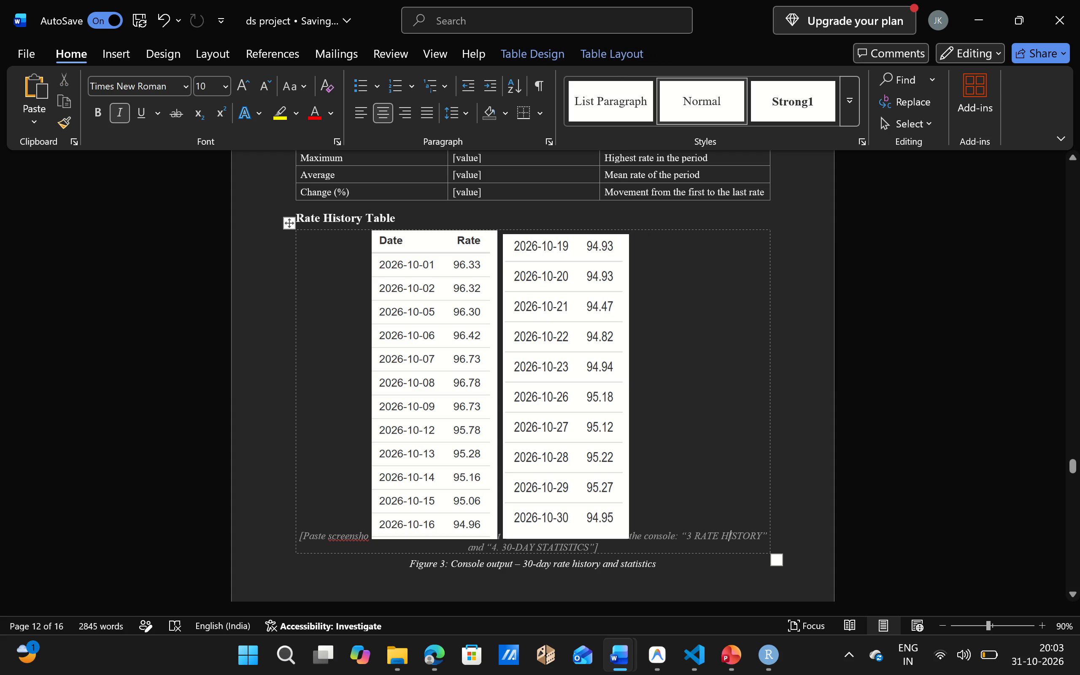
drag(553, 537, 544, 489)
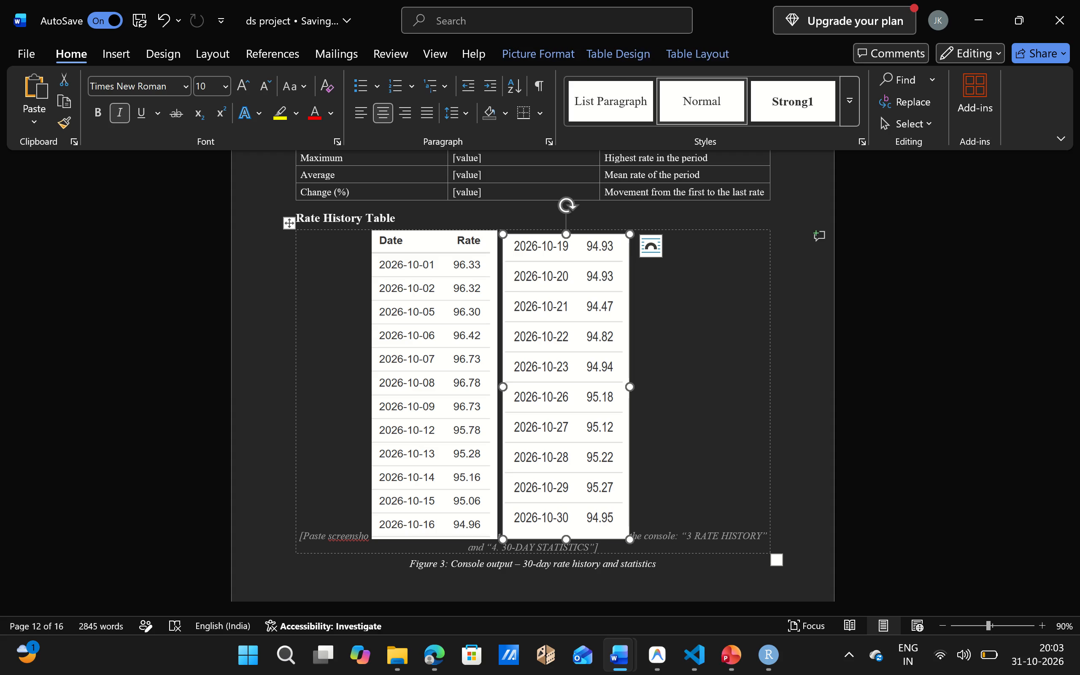
click(739, 477)
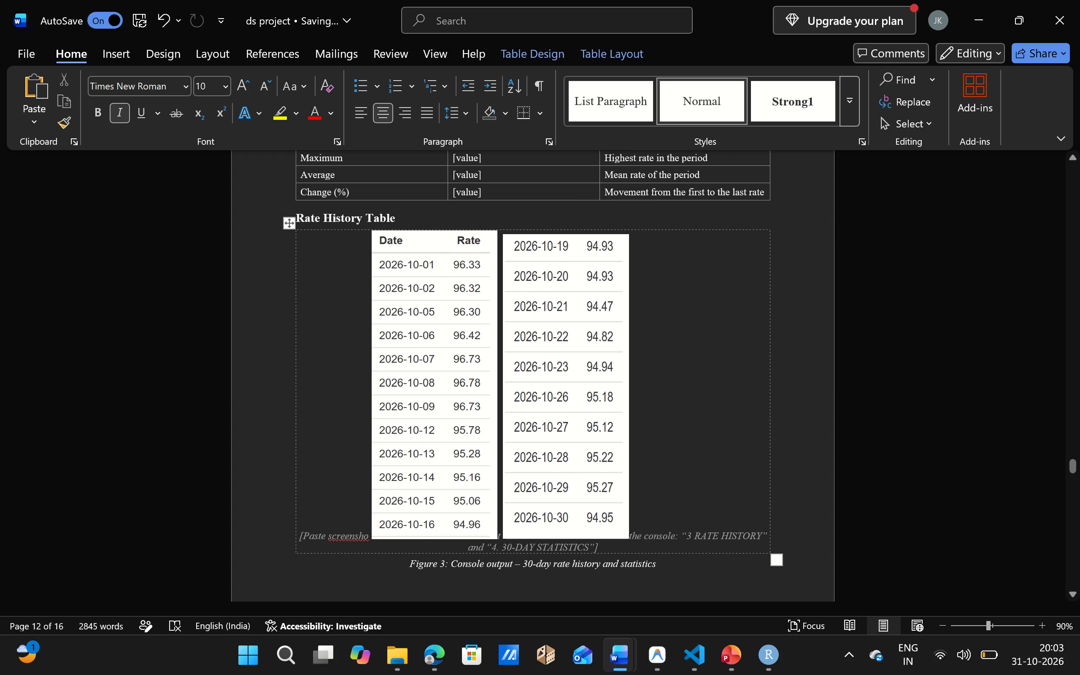
Delete both table snips and the placeholder text through “3 RATE HISTORY” from the Figure 3 box under Rate History Table.
scroll(761, 578, down, 1)
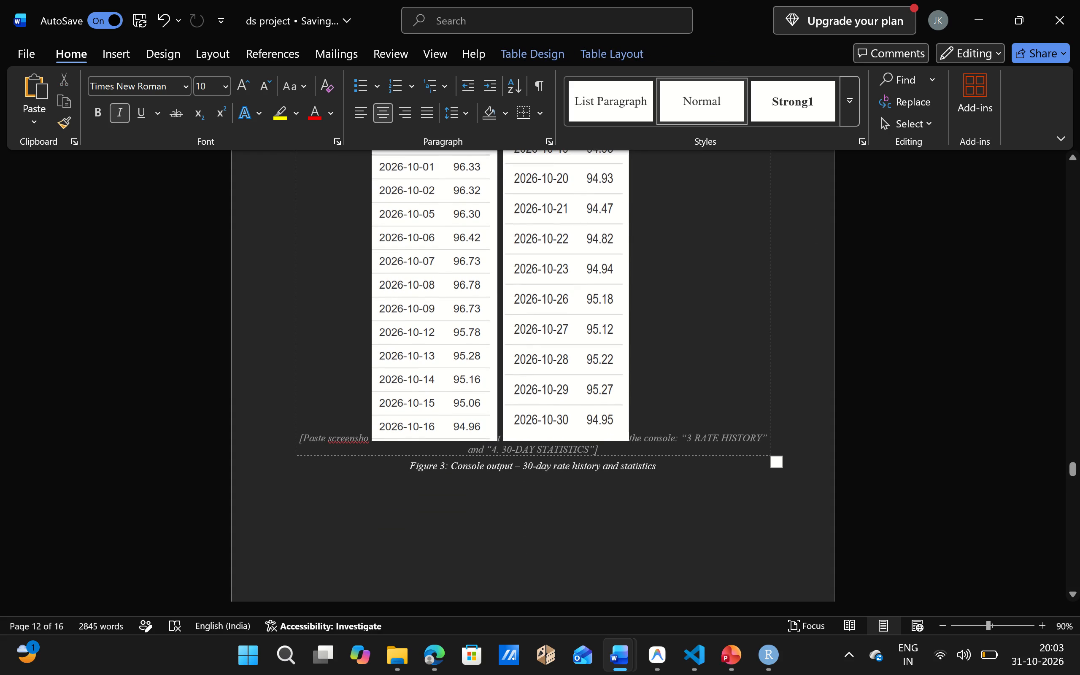
click(765, 442)
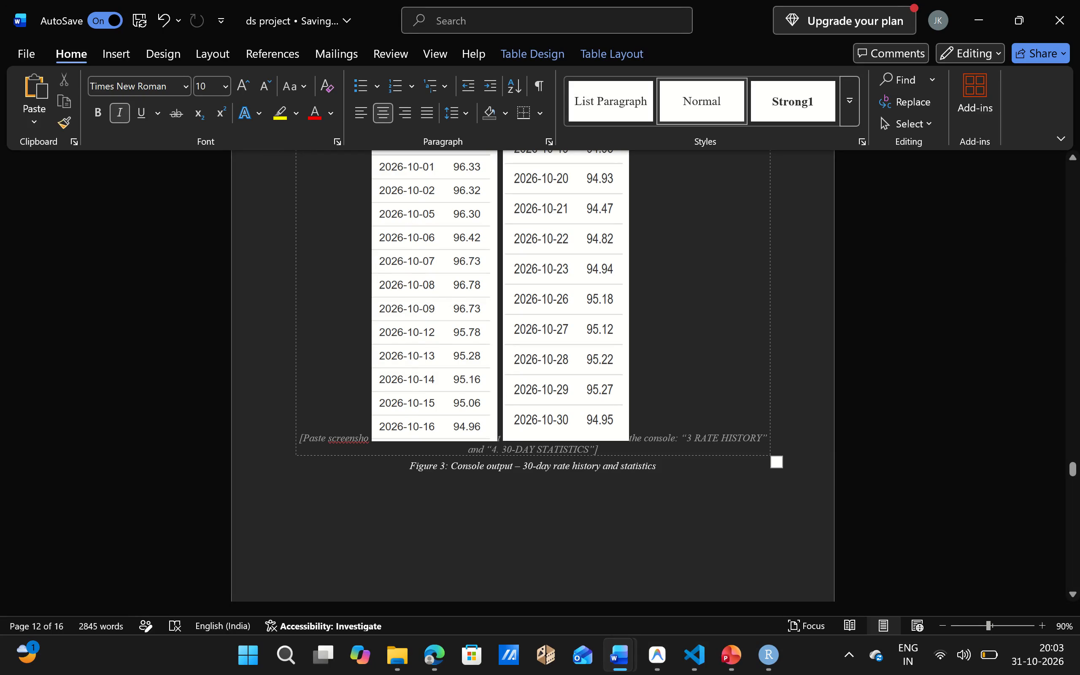
key(Right)
key(BackSpace)
key(BackSpace)
key(BackSpace)
key(BackSpace)
key(BackSpace)
key(BackSpace)
key(BackSpace)
key(BackSpace)
key(BackSpace)
key(BackSpace)
key(BackSpace)
key(BackSpace)
key(BackSpace)
key(BackSpace)
key(BackSpace)
key(BackSpace)
key(BackSpace)
key(BackSpace)
key(BackSpace)
key(BackSpace)
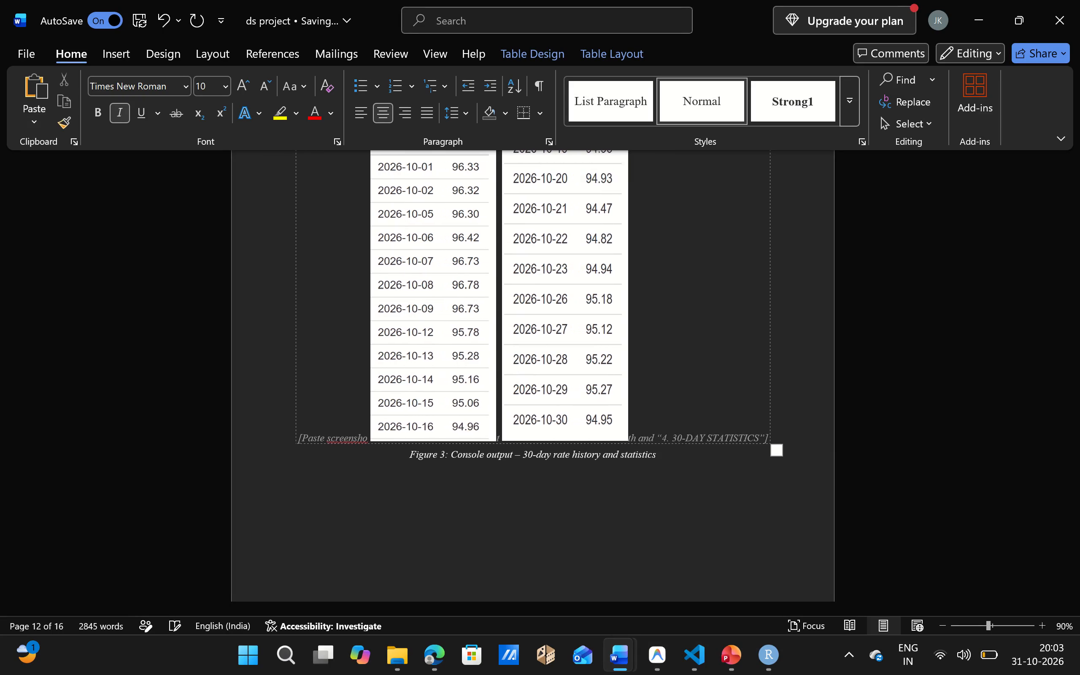
key(BackSpace)
key(BackSpace)
key(BackSpace)
key(BackSpace)
key(BackSpace)
key(BackSpace)
key(BackSpace)
key(BackSpace)
key(BackSpace)
key(BackSpace)
key(BackSpace)
key(BackSpace)
key(BackSpace)
key(BackSpace)
key(BackSpace)
key(BackSpace)
key(BackSpace)
key(BackSpace)
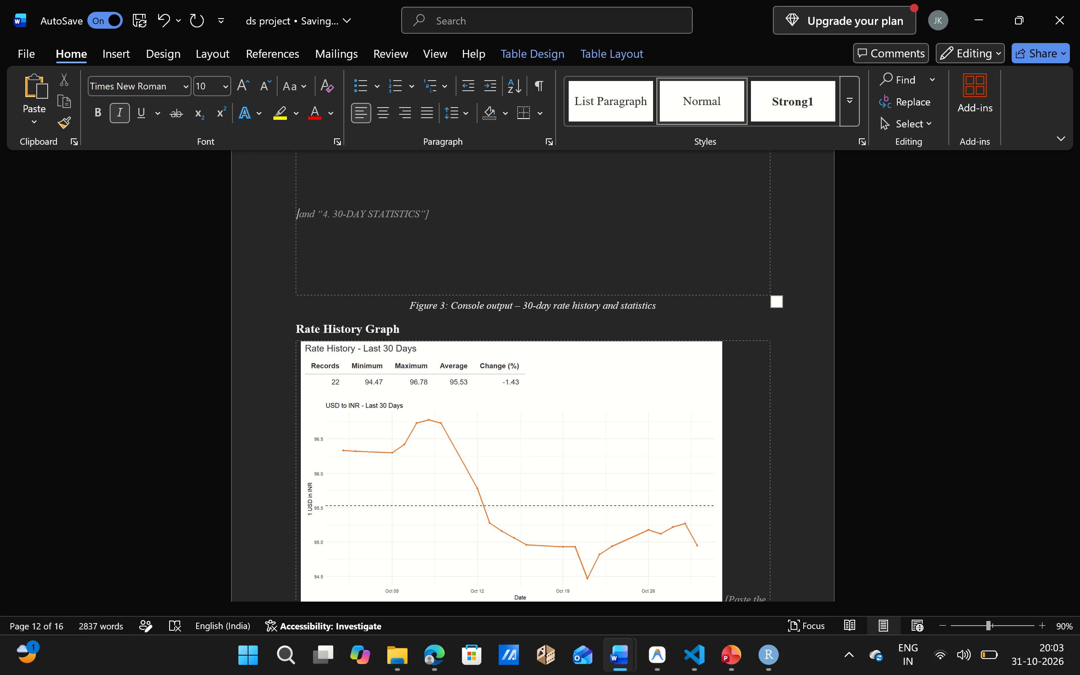
Delete the remaining placeholder text and “4. 30-DAY STATISTICS”] from the Figure 3 box.
scroll(785, 403, up, 1)
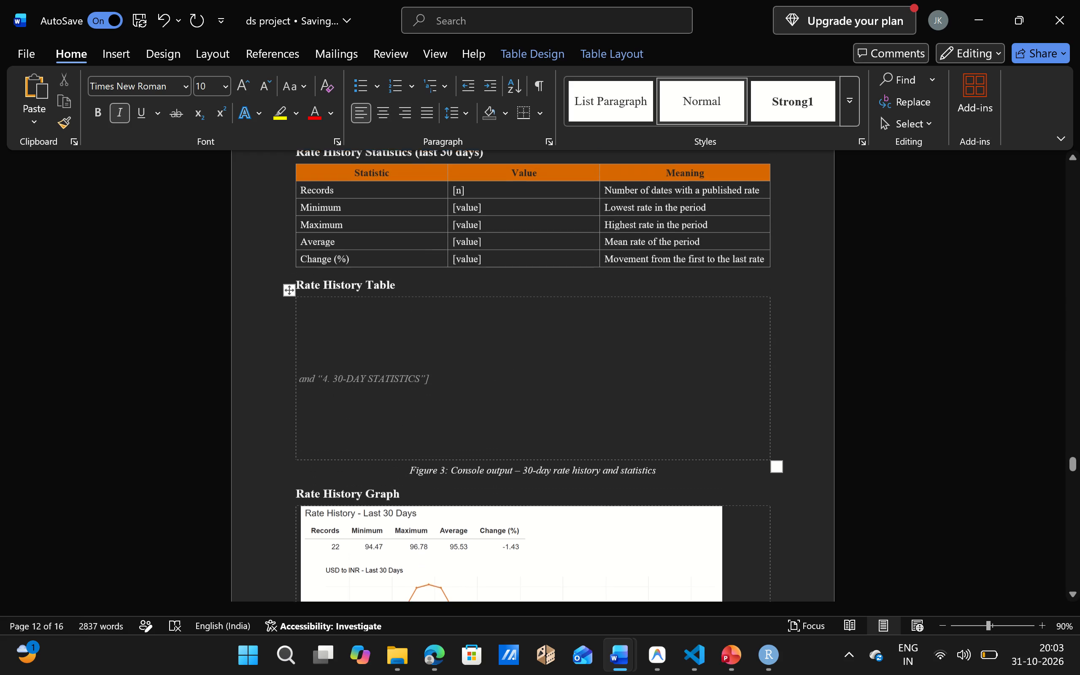
scroll(785, 403, up, 1)
click(619, 411)
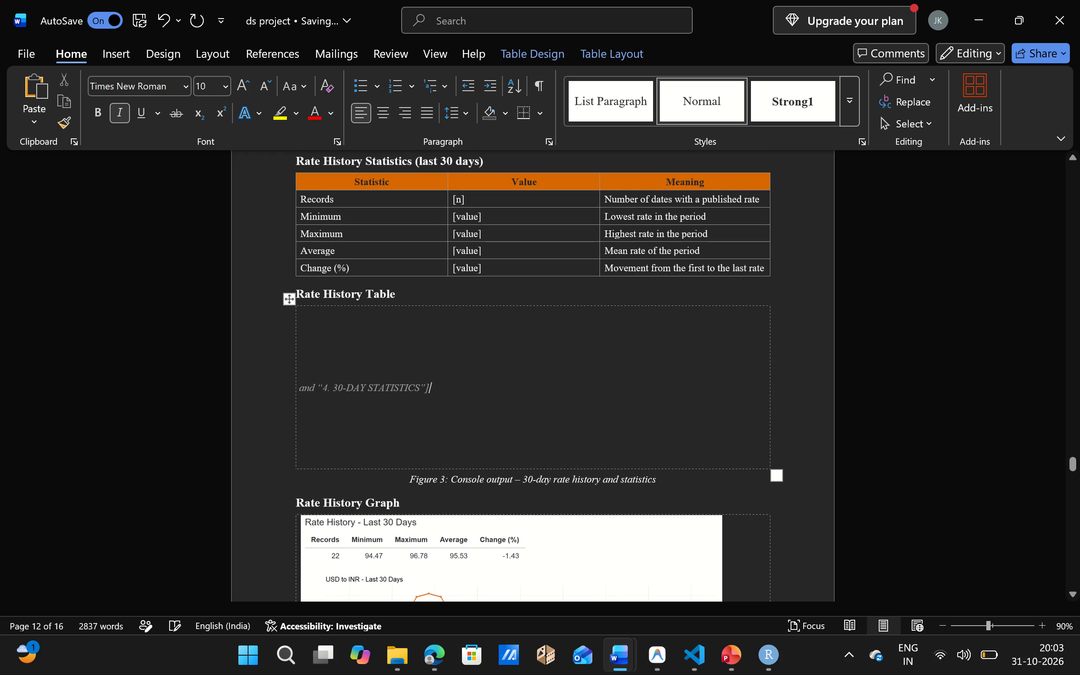
key(BackSpace)
key(BackSpace)
key(BackSpace)
key(BackSpace)
key(BackSpace)
key(BackSpace)
key(BackSpace)
key(BackSpace)
key(BackSpace)
key(BackSpace)
key(BackSpace)
key(BackSpace)
key(BackSpace)
key(BackSpace)
key(BackSpace)
key(BackSpace)
key(BackSpace)
key(BackSpace)
key(BackSpace)
key(BackSpace)
key(BackSpace)
key(BackSpace)
key(BackSpace)
key(BackSpace)
key(BackSpace)
key(BackSpace)
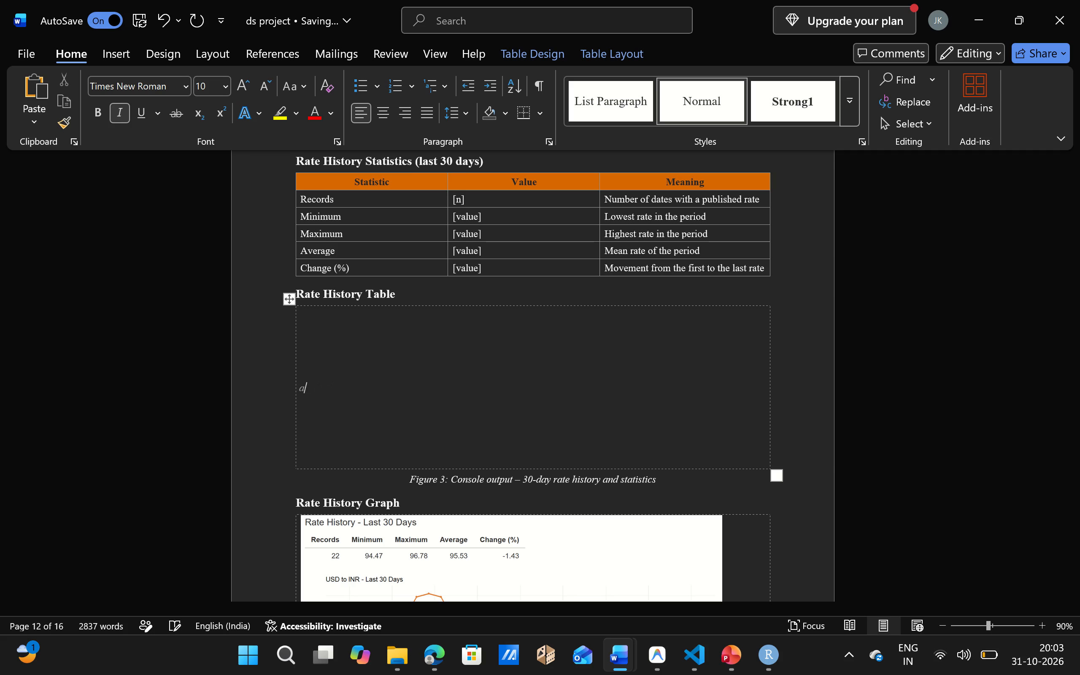
key(BackSpace)
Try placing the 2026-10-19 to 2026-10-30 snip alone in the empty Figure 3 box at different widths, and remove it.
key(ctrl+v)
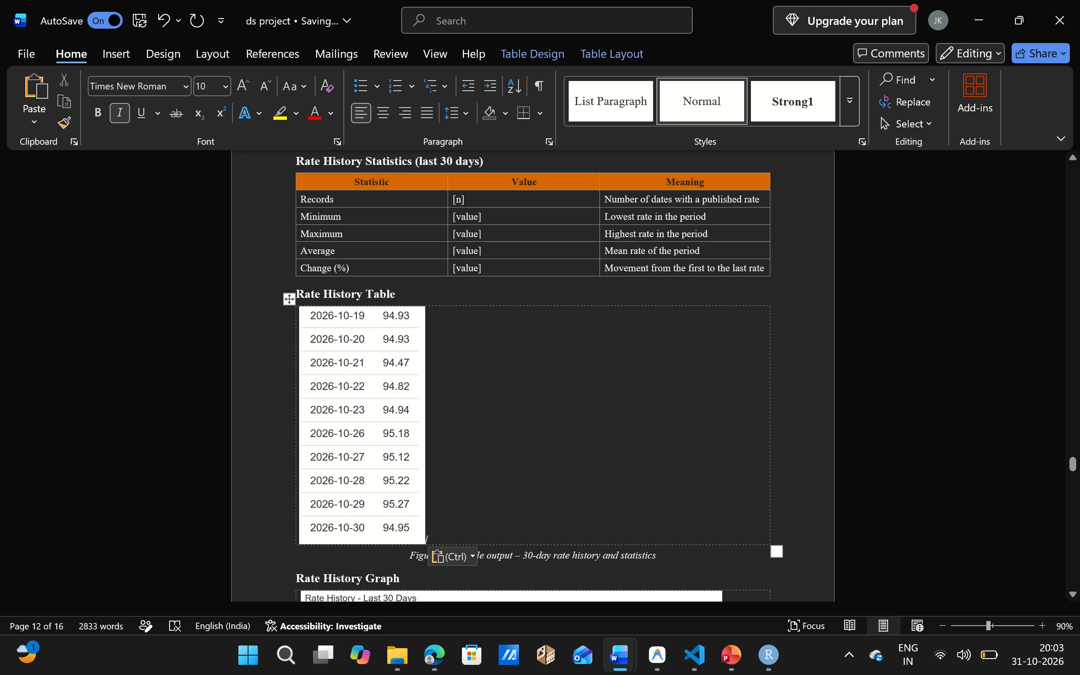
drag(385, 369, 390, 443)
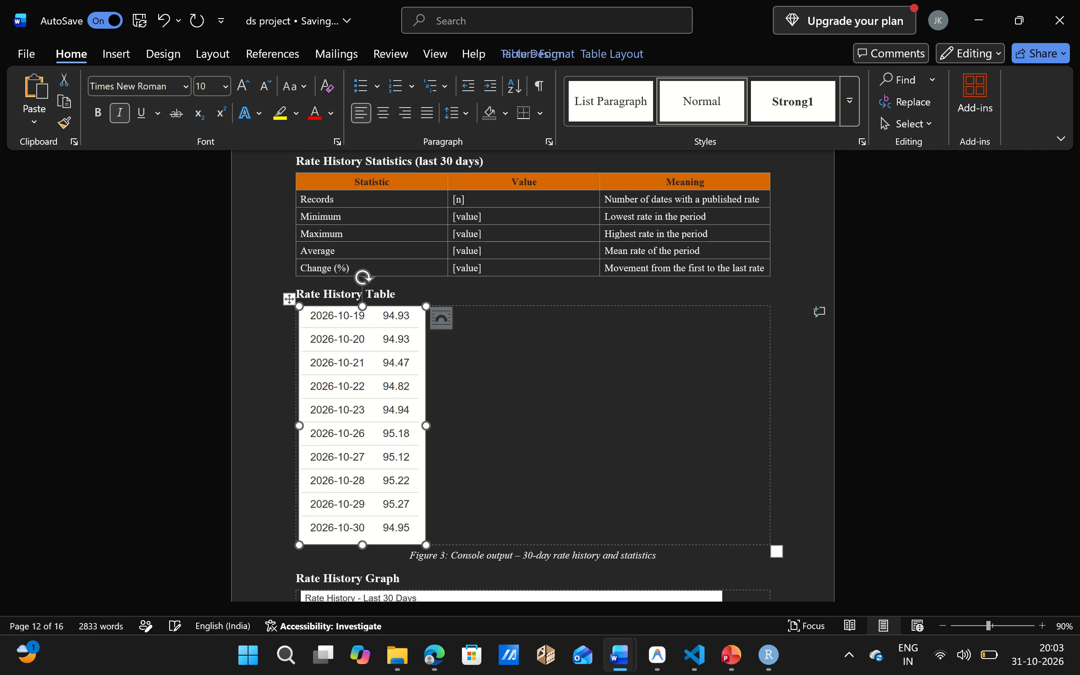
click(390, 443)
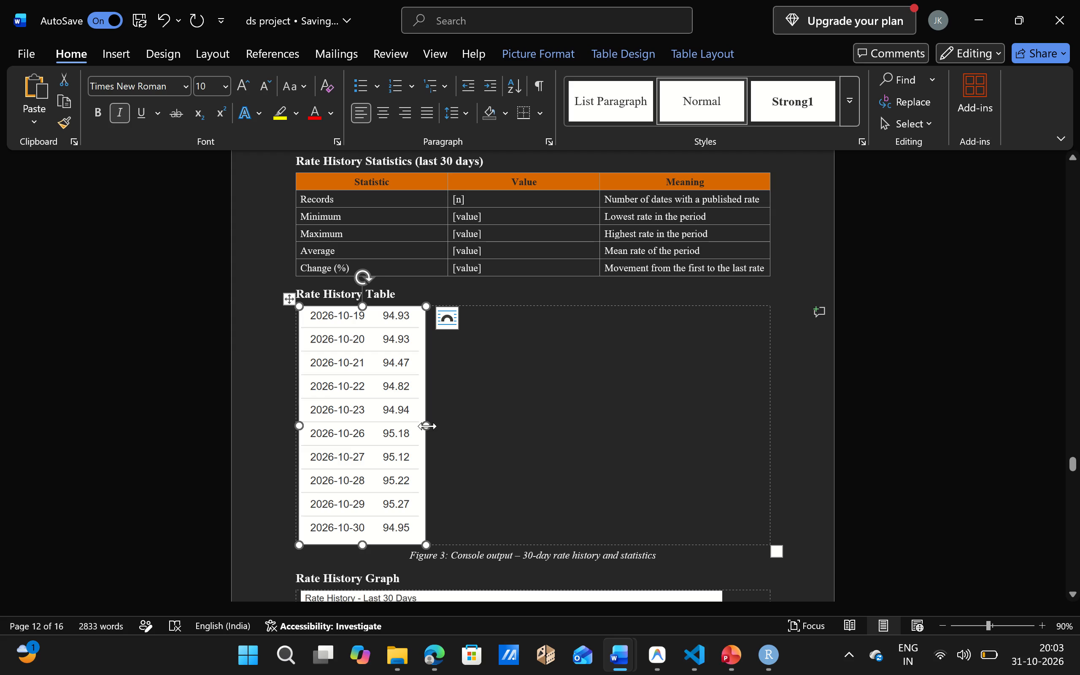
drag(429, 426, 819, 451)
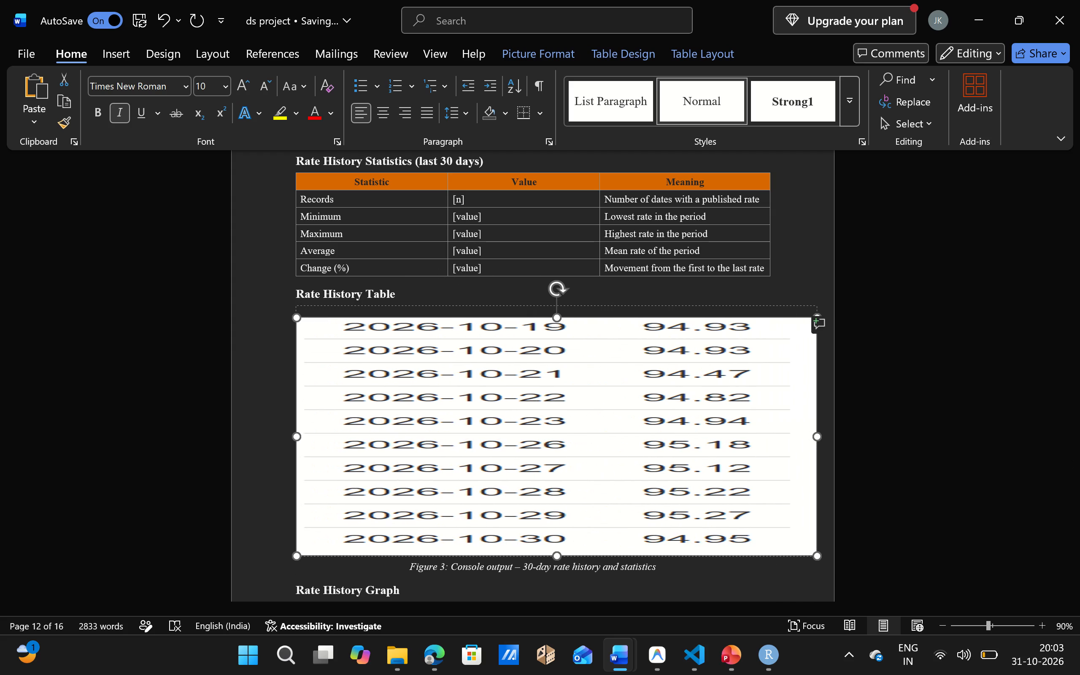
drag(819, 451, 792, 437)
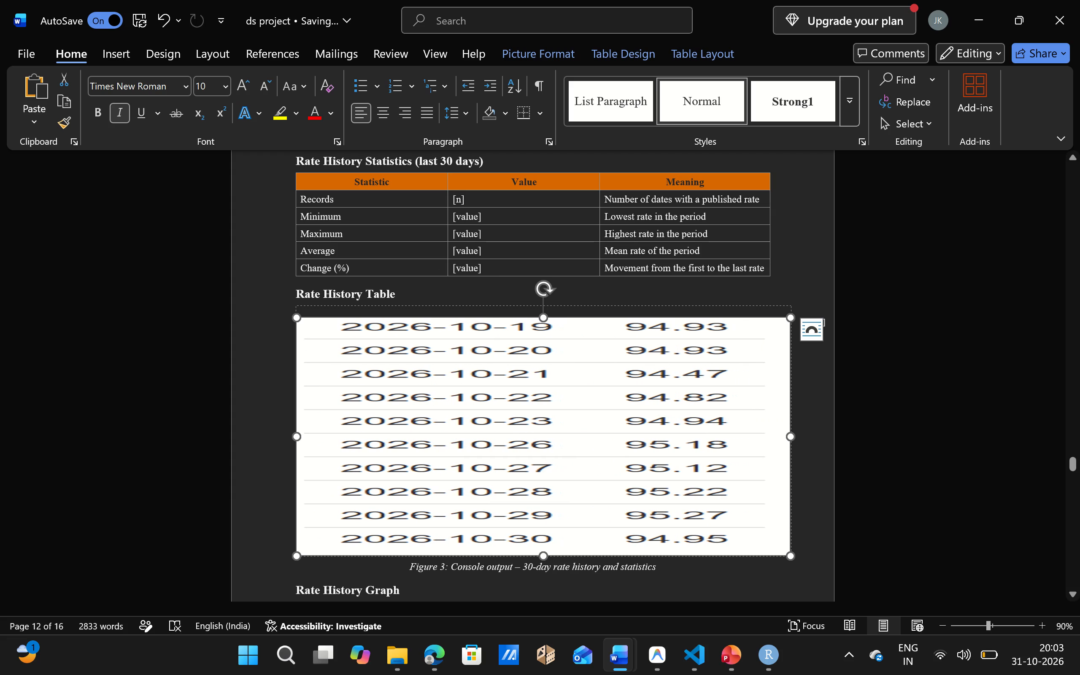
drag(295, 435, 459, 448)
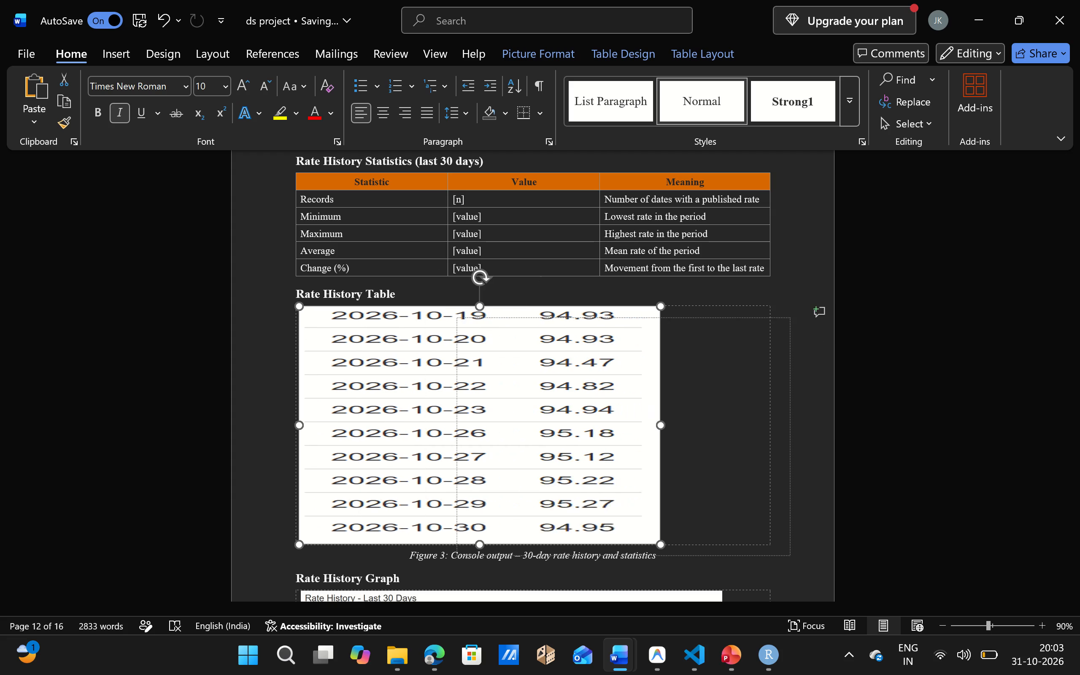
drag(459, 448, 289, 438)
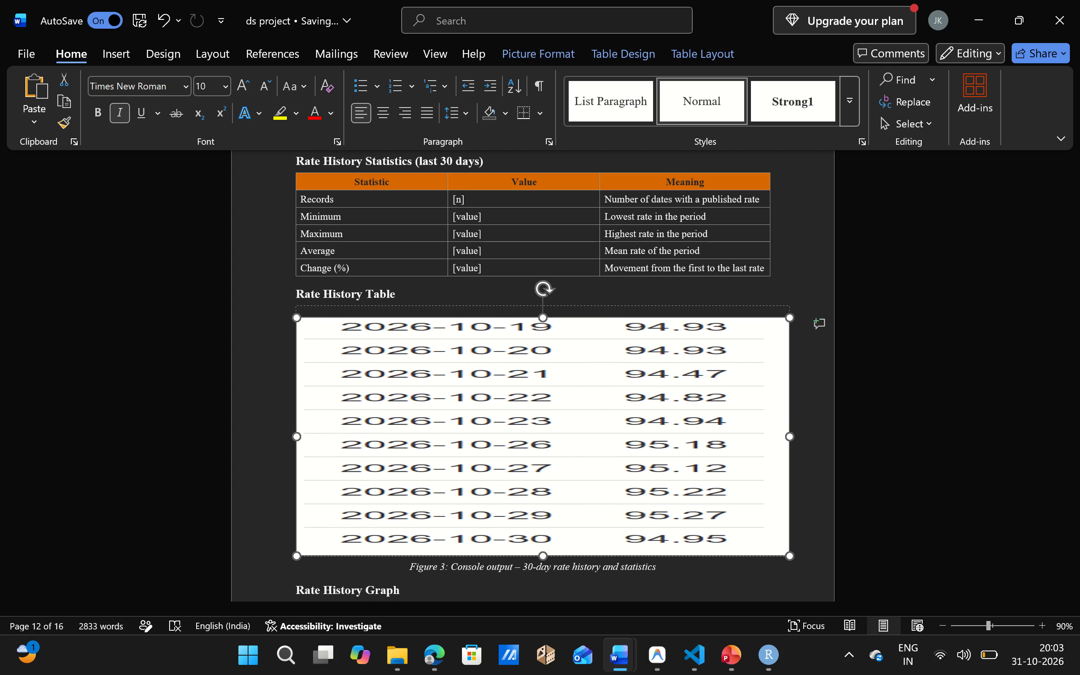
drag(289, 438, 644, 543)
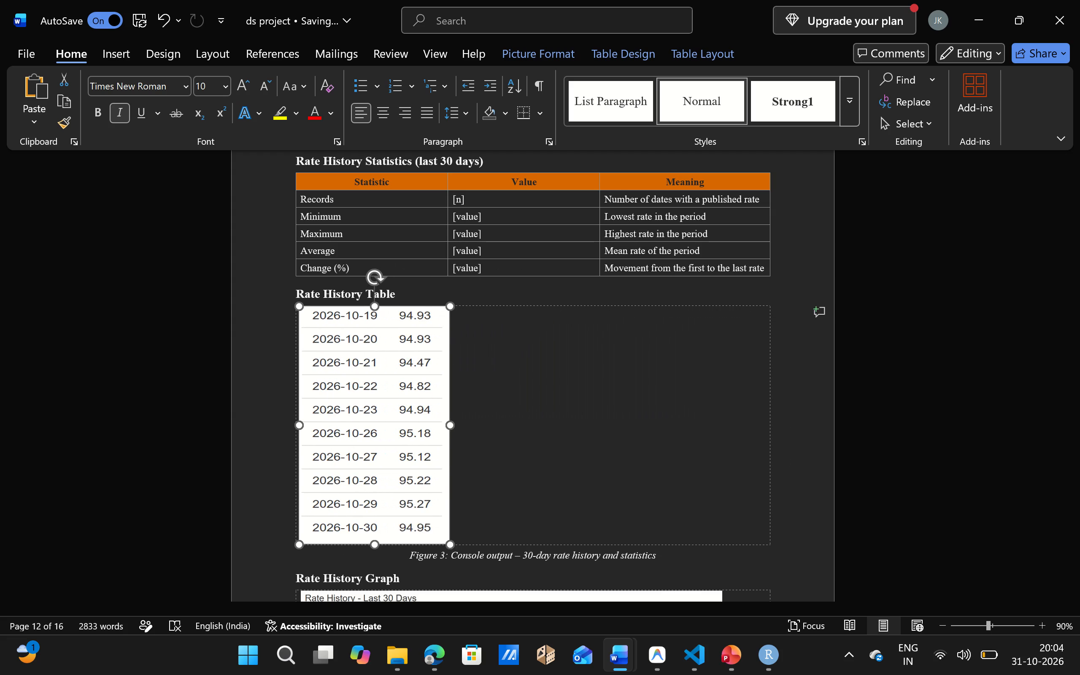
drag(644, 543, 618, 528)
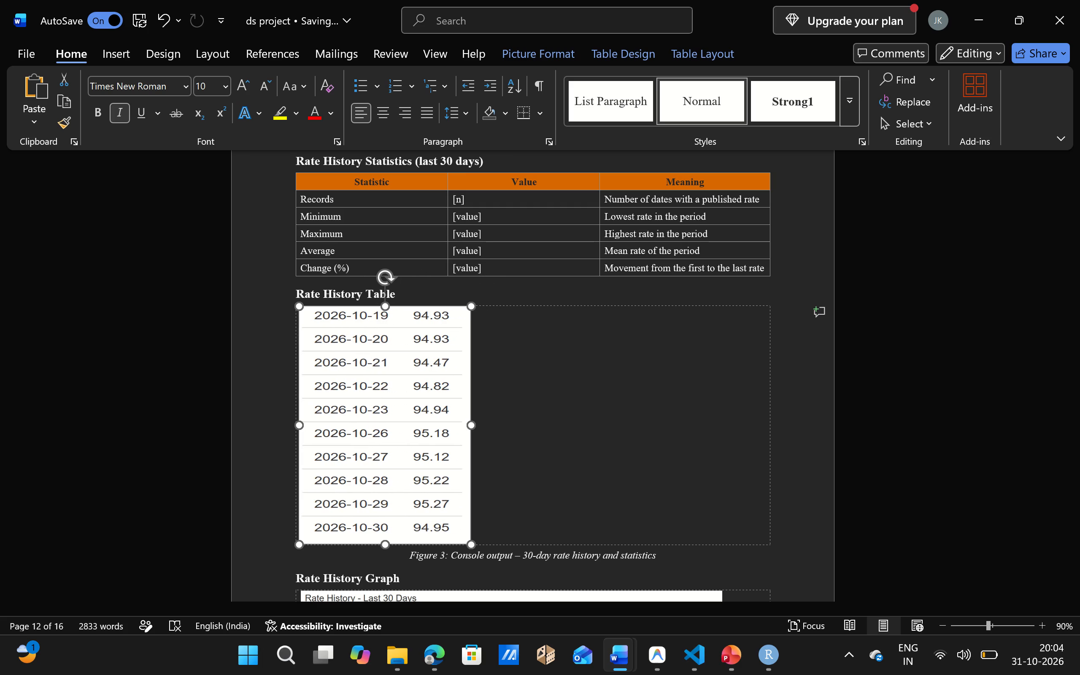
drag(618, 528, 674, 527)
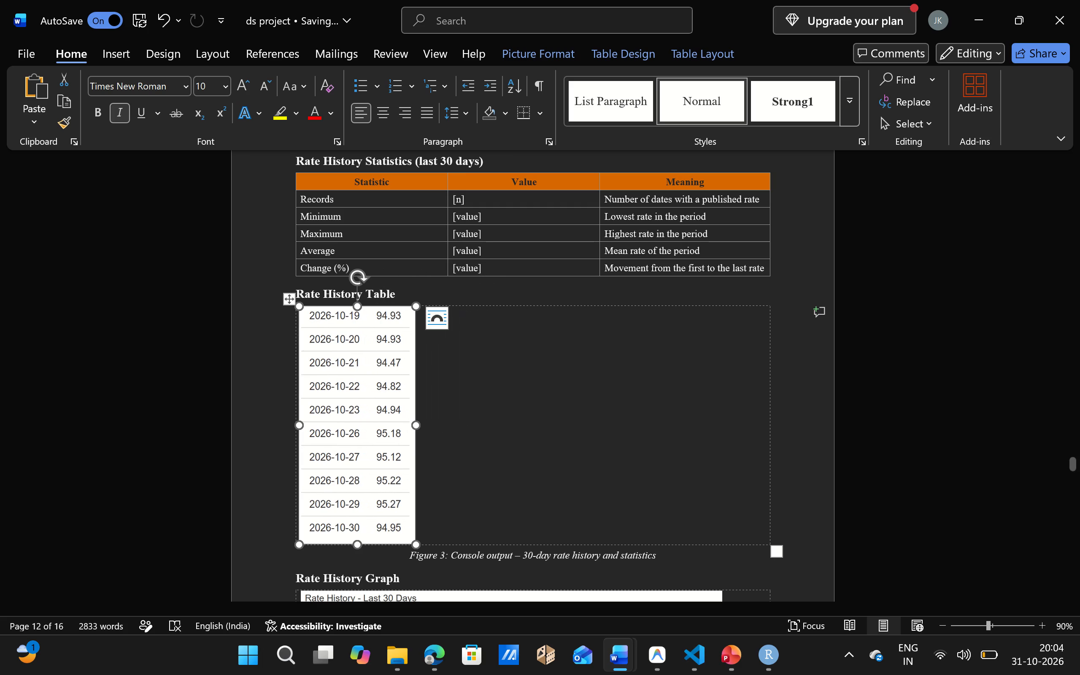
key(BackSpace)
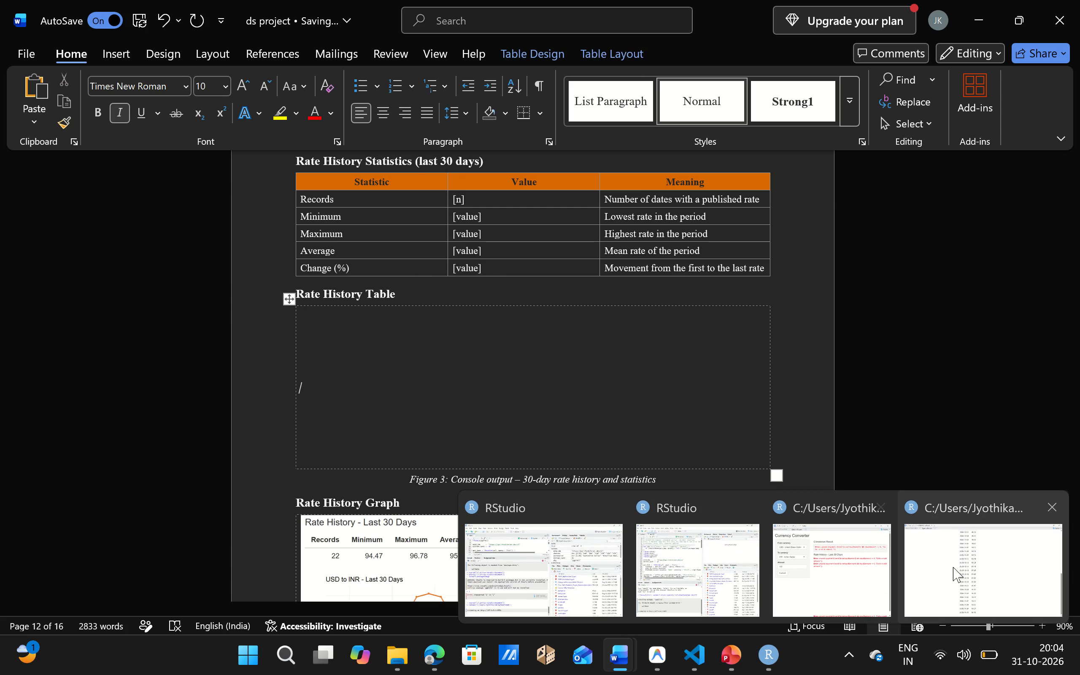
click(975, 570)
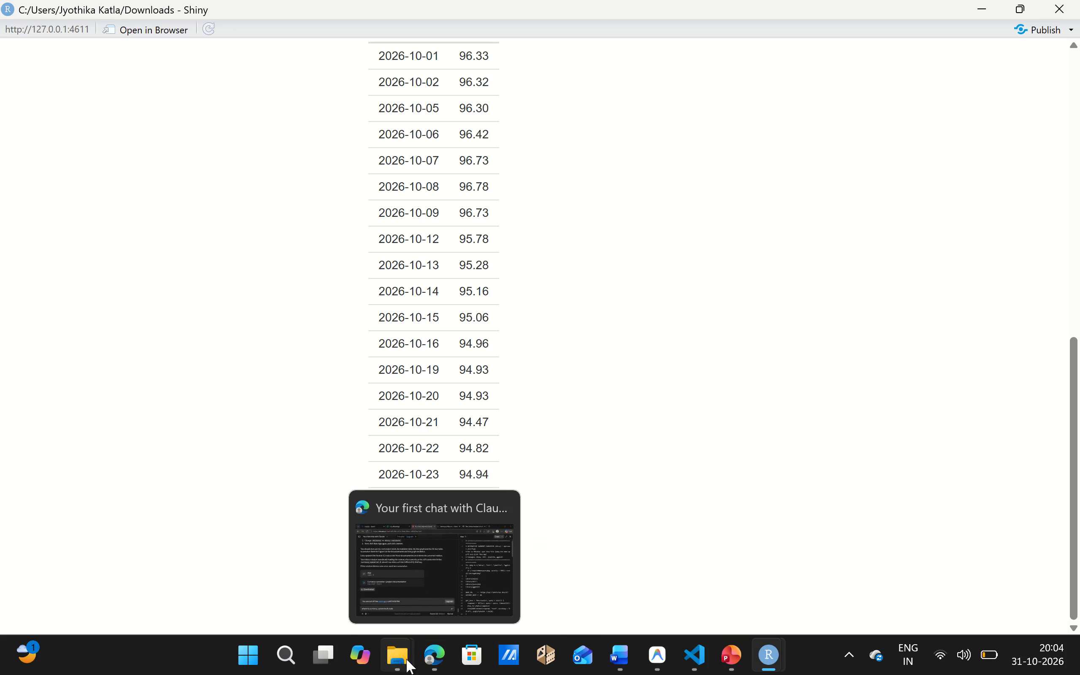
click(378, 583)
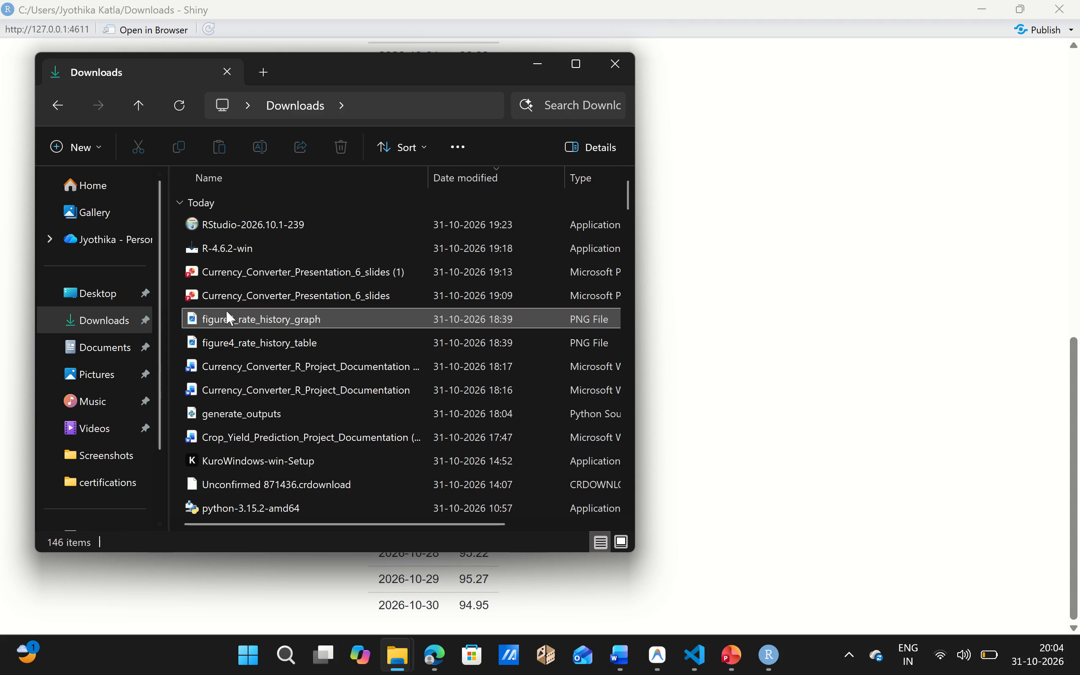
click(111, 367)
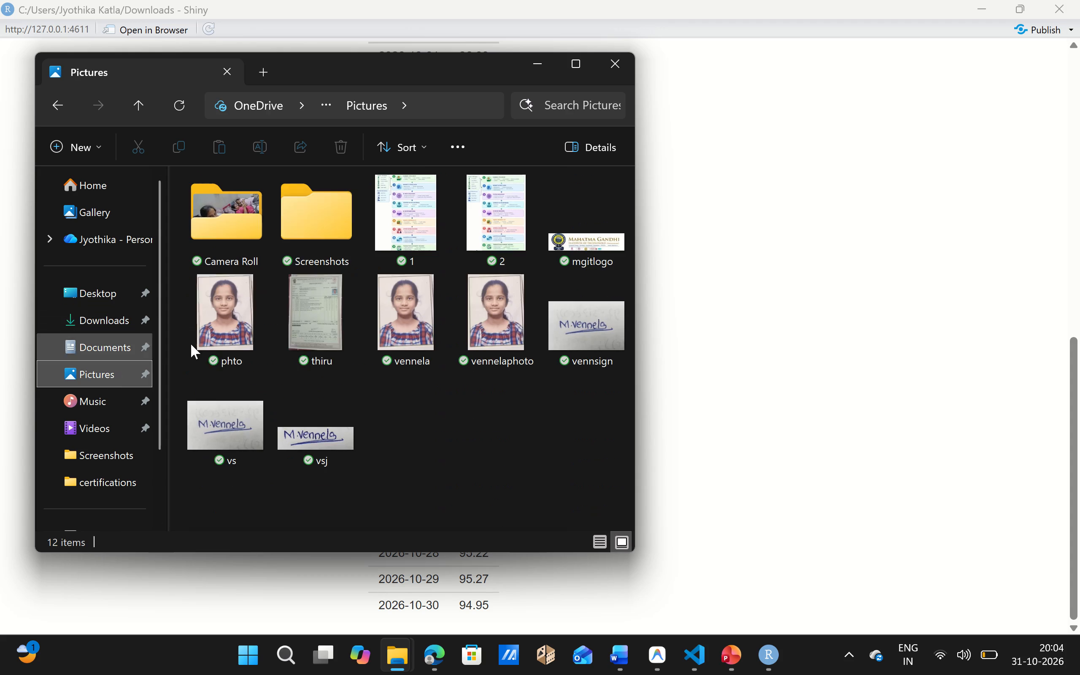
click(289, 197)
double_click(319, 202)
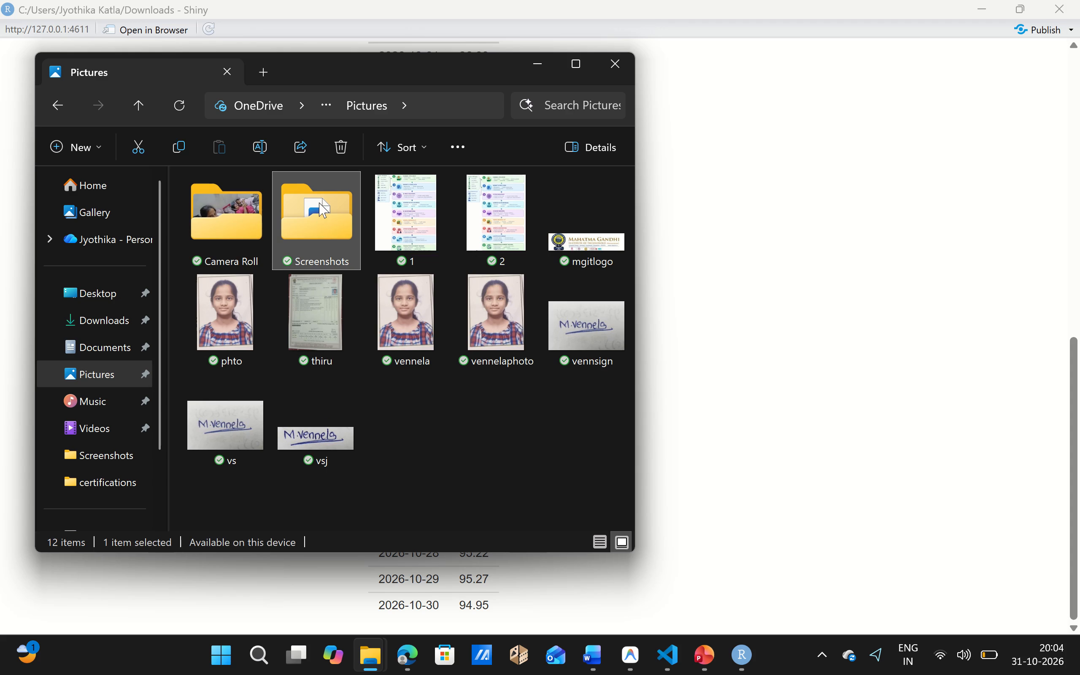
scroll(409, 339, down, 5)
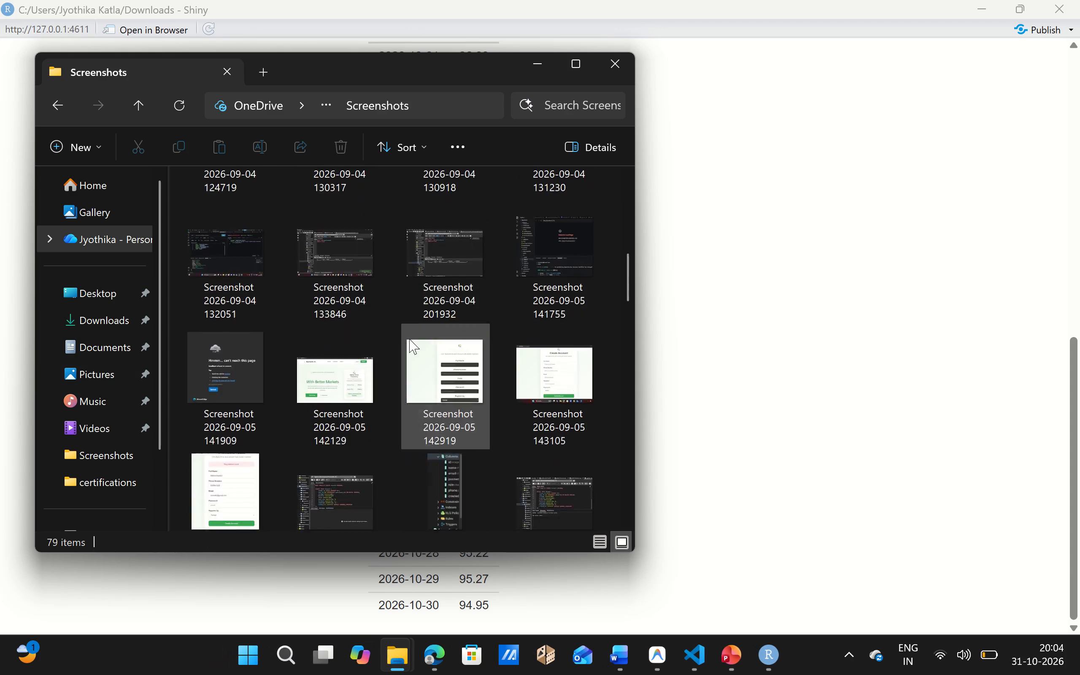
scroll(409, 339, down, 13)
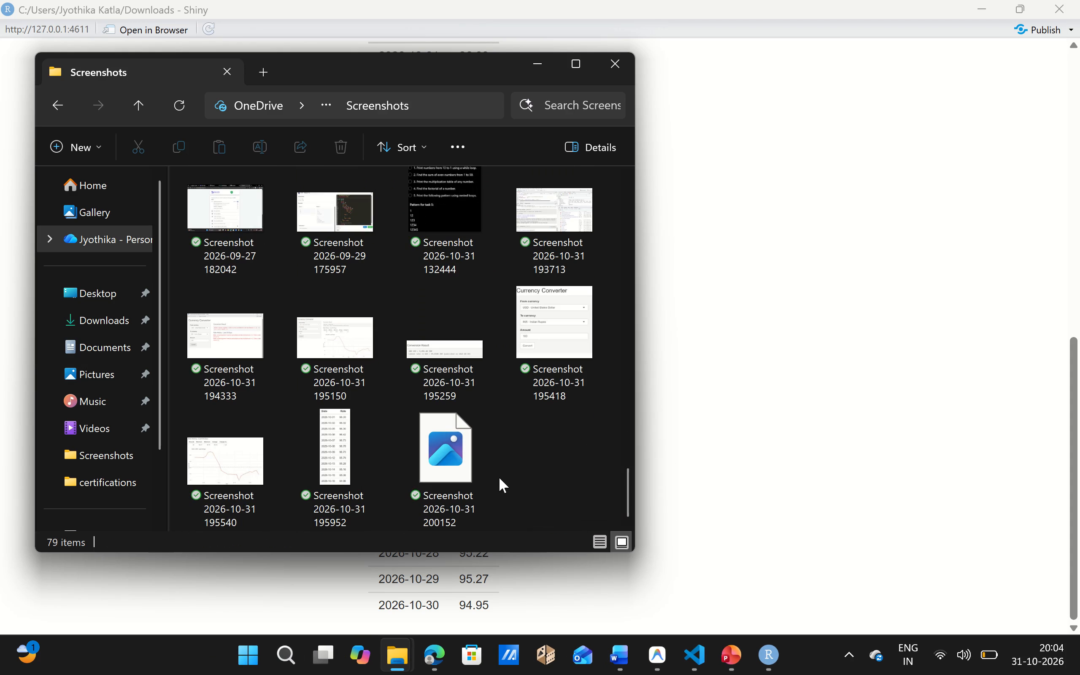
right_click(334, 447)
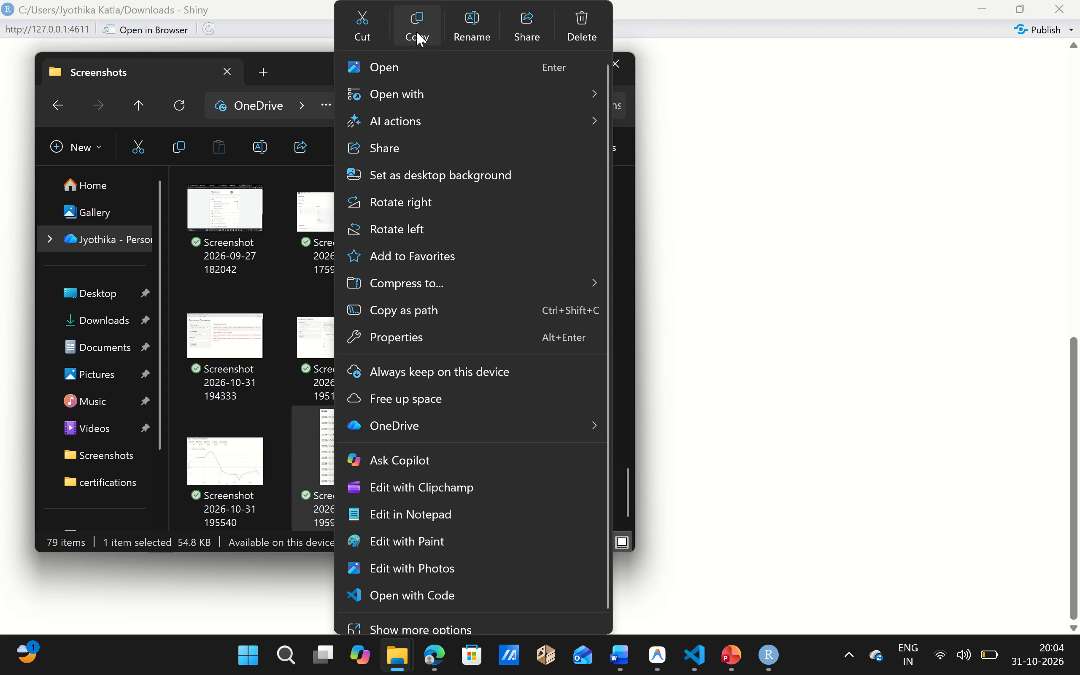
click(414, 19)
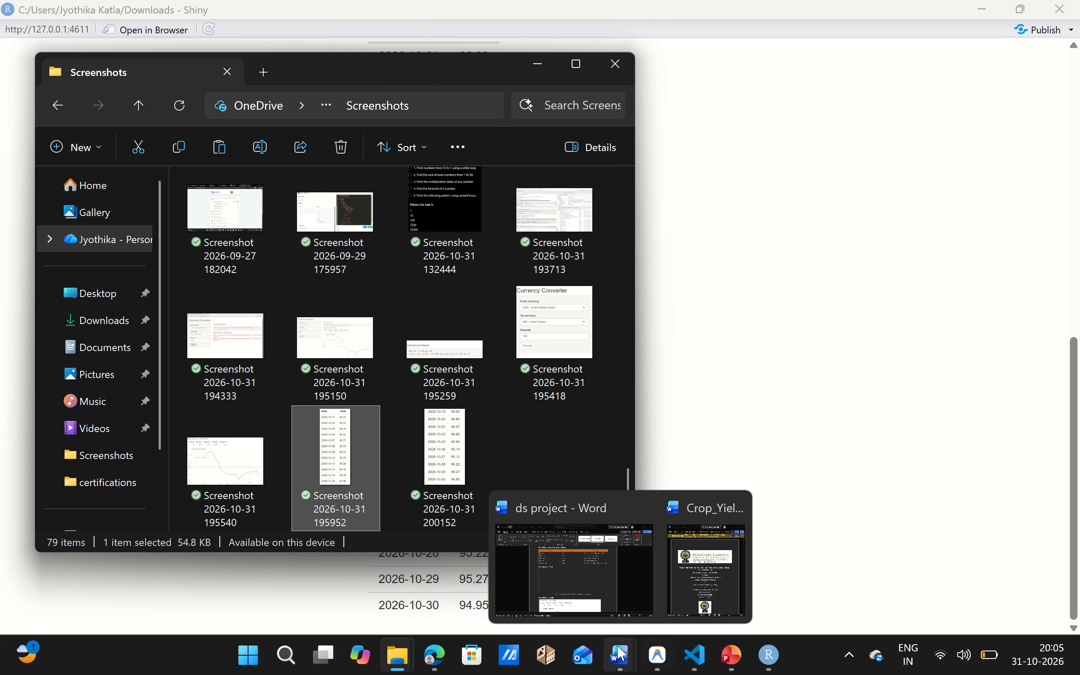
Switch to the ds project document in Word and paste the copied table screenshot into the empty Figure 3 box.
click(597, 575)
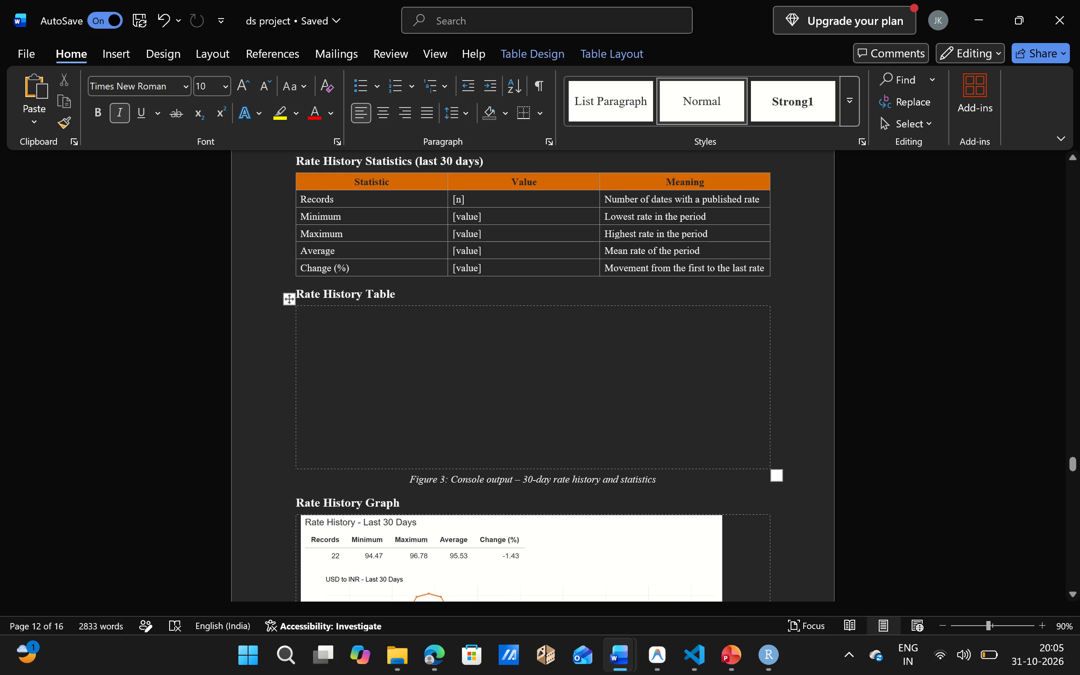
click(315, 324)
key(ctrl+v)
Shrink the pasted table snip in Figure 3 proportionally to about three quarters of its pasted size.
scroll(419, 423, down, 1)
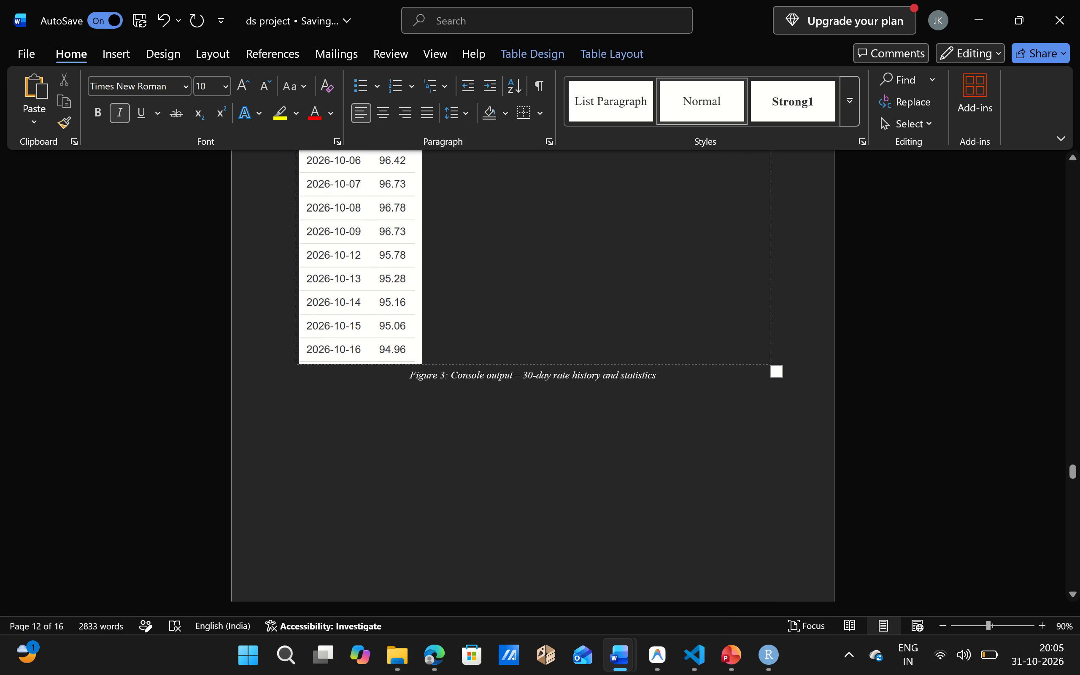
click(420, 361)
drag(420, 361, 430, 281)
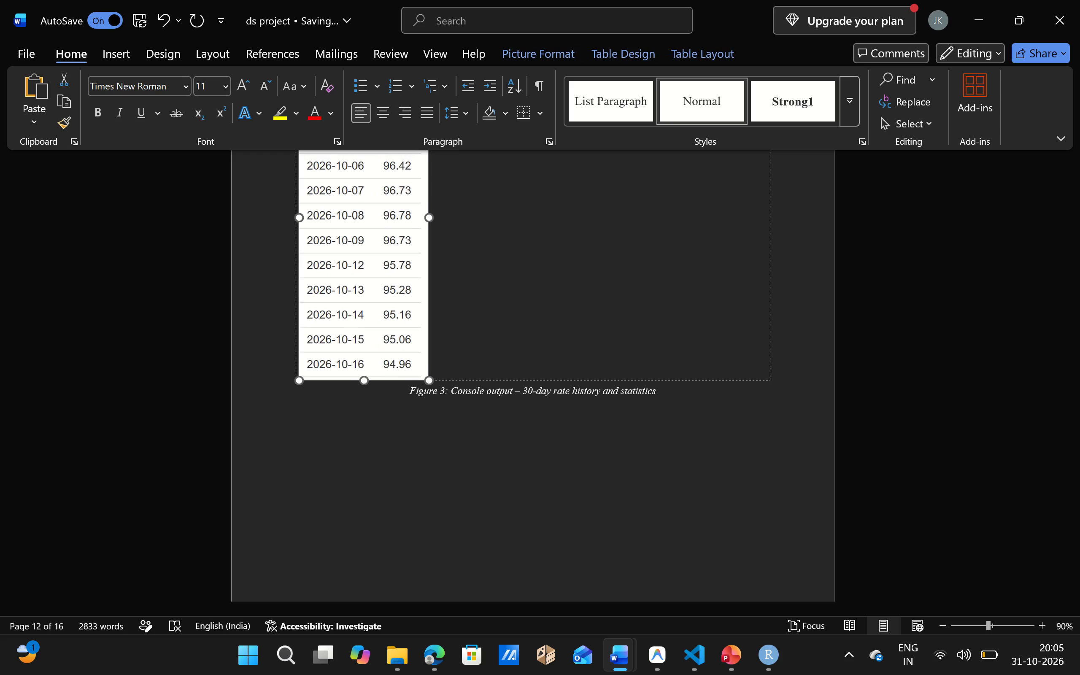
drag(430, 281, 387, 289)
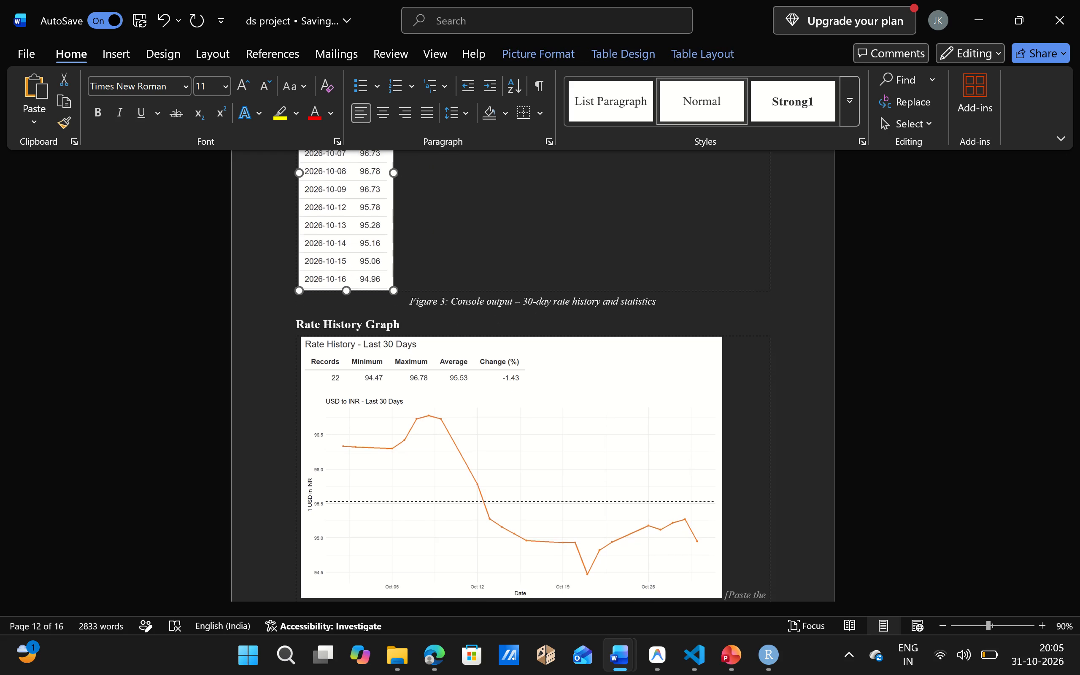
drag(387, 289, 386, 288)
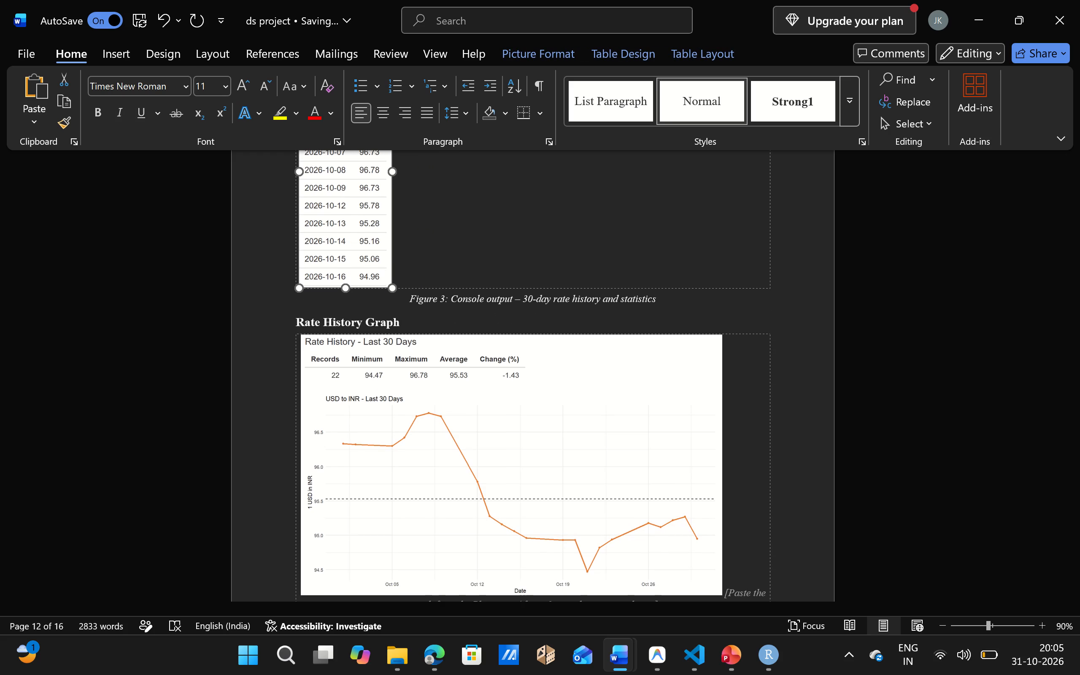
Enlarge the table snip in Figure 3 very slightly and stretch its width by about 40 percent.
drag(386, 288, 388, 319)
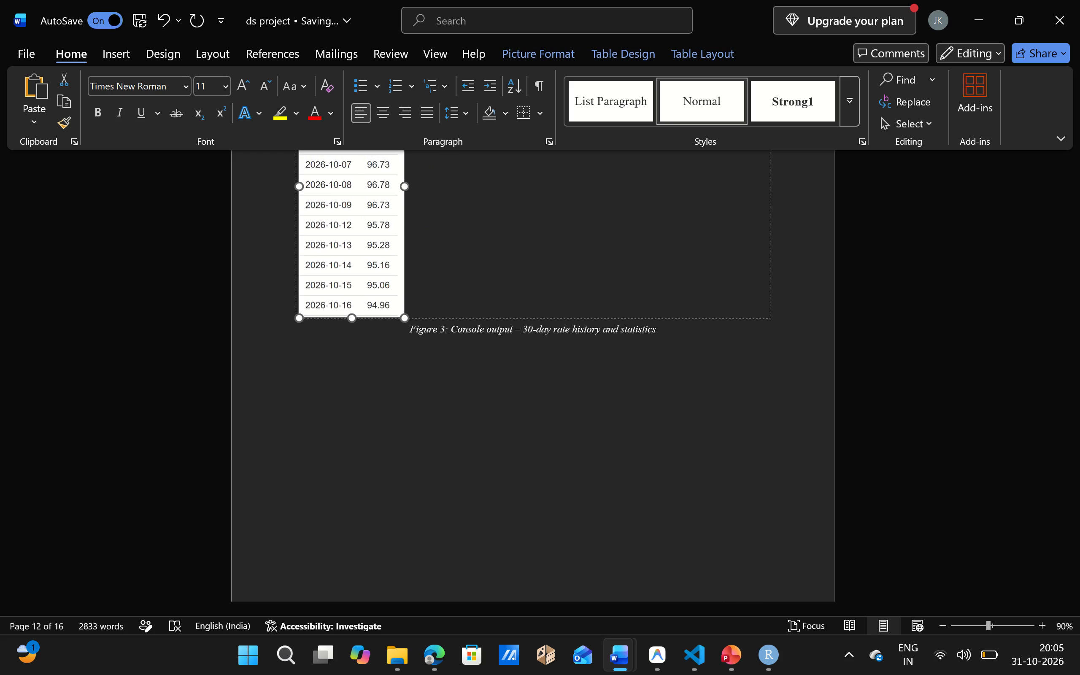
drag(388, 319, 386, 293)
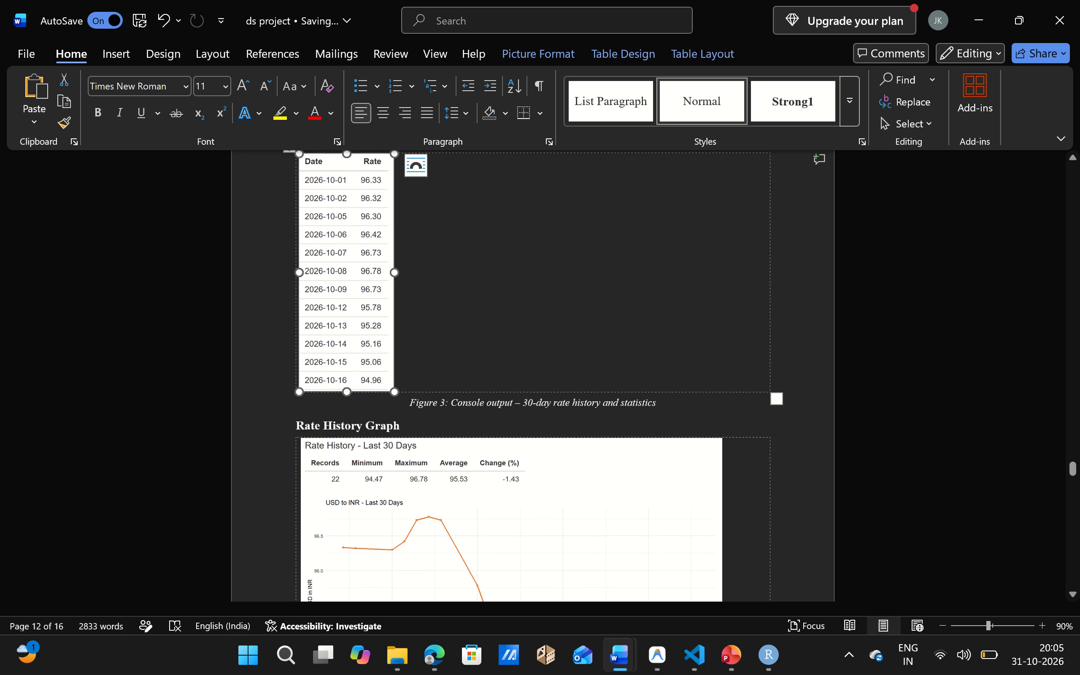
scroll(445, 291, up, 1)
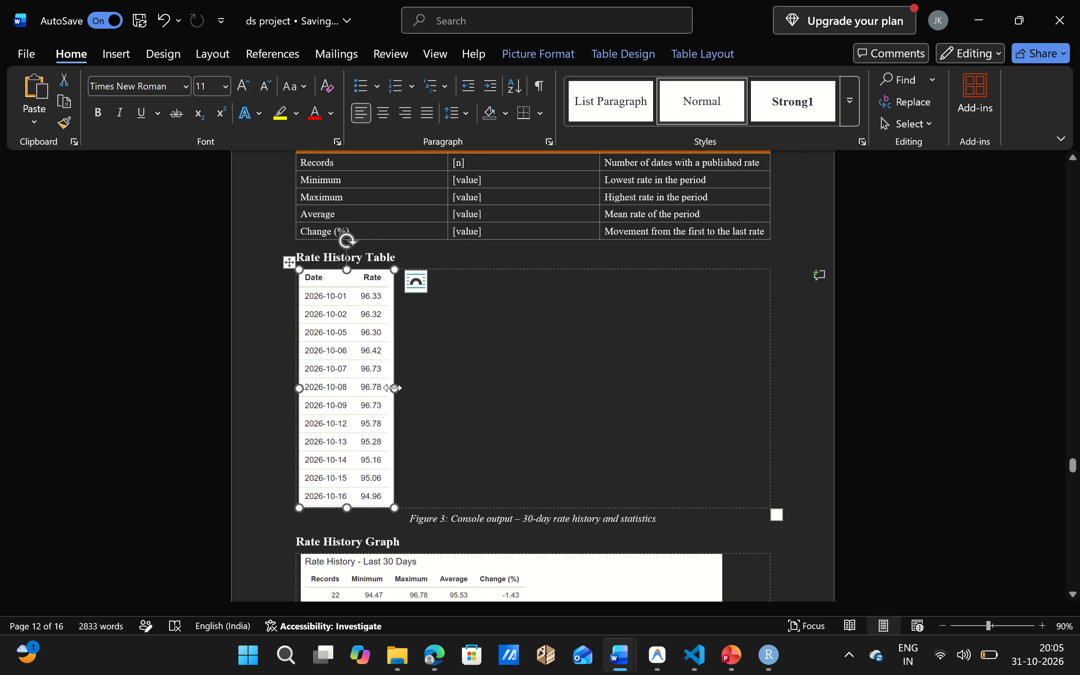
drag(393, 388, 437, 397)
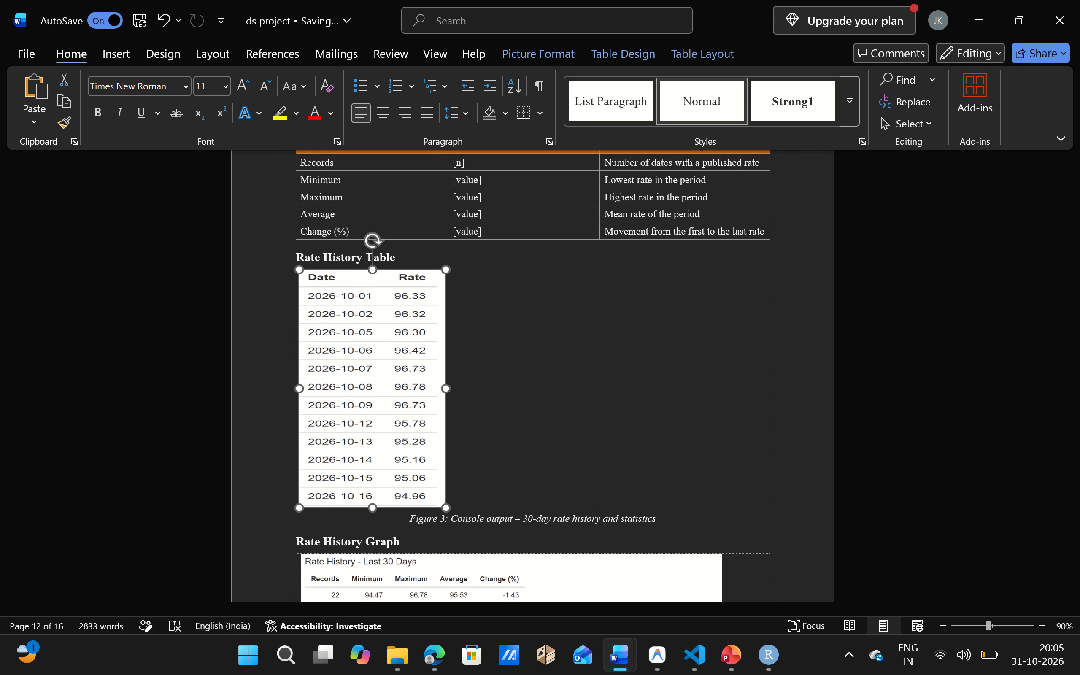
drag(437, 397, 433, 398)
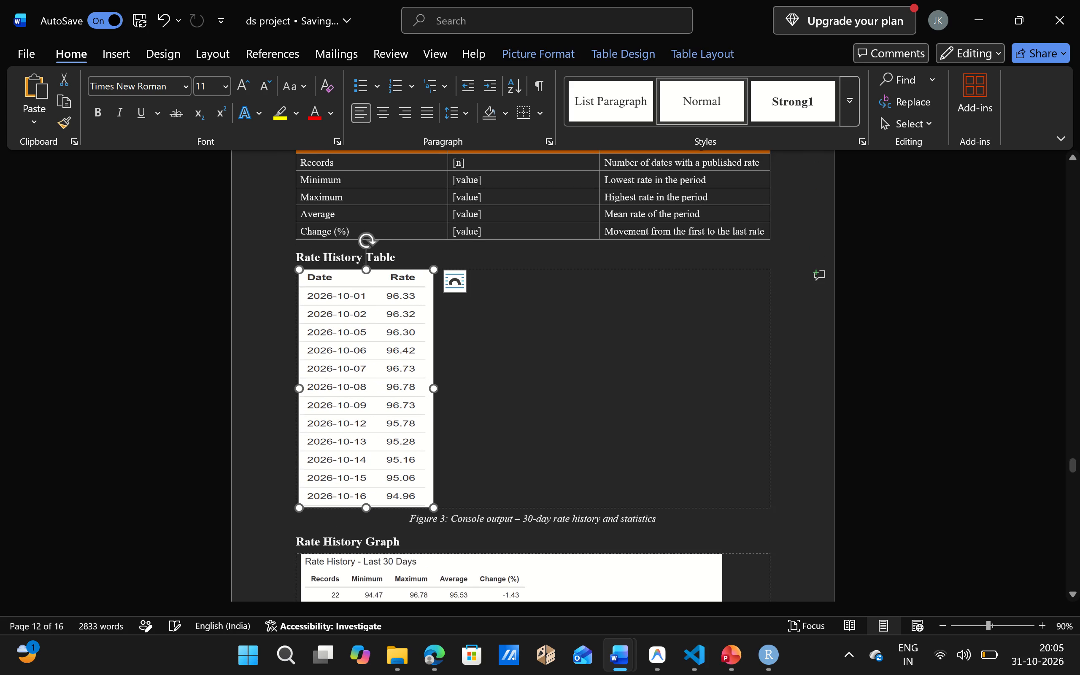
Copy the snip of the 2026-10-19 to 2026-10-30 rates from the Screenshots folder using File Explorer.
click(454, 394)
double_click(454, 394)
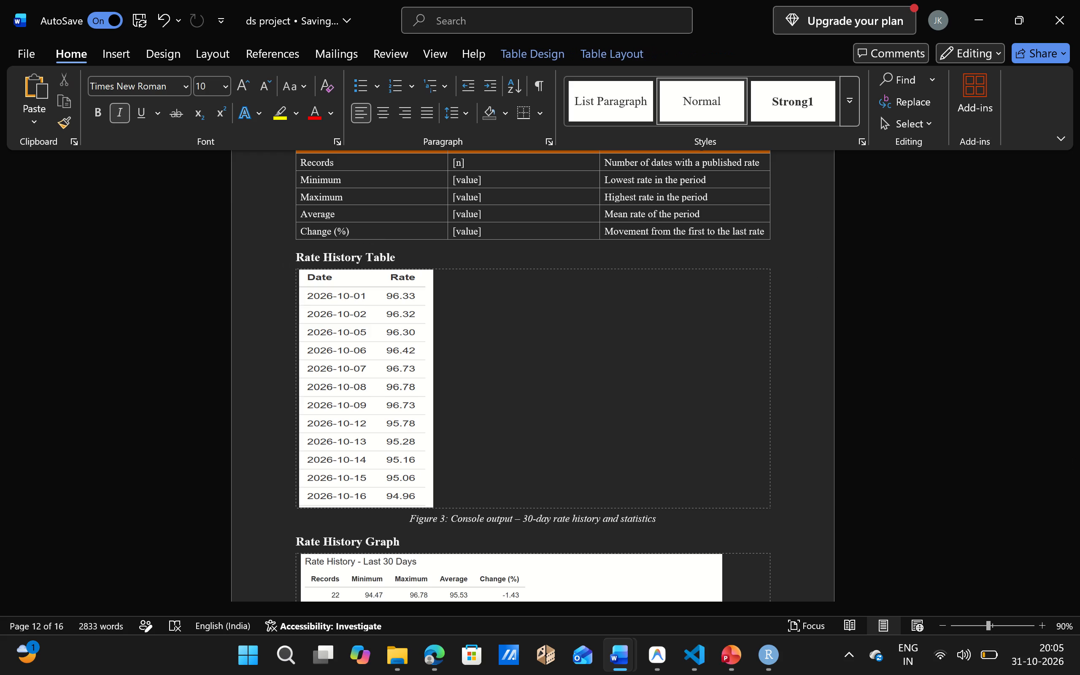
double_click(454, 394)
click(454, 394)
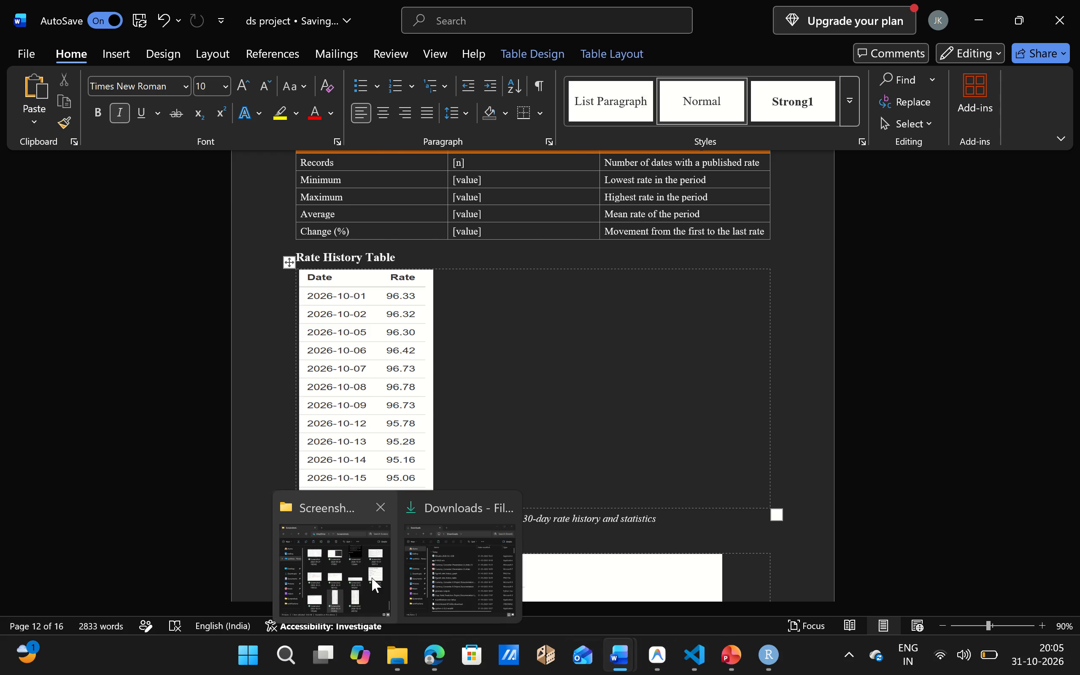
click(372, 578)
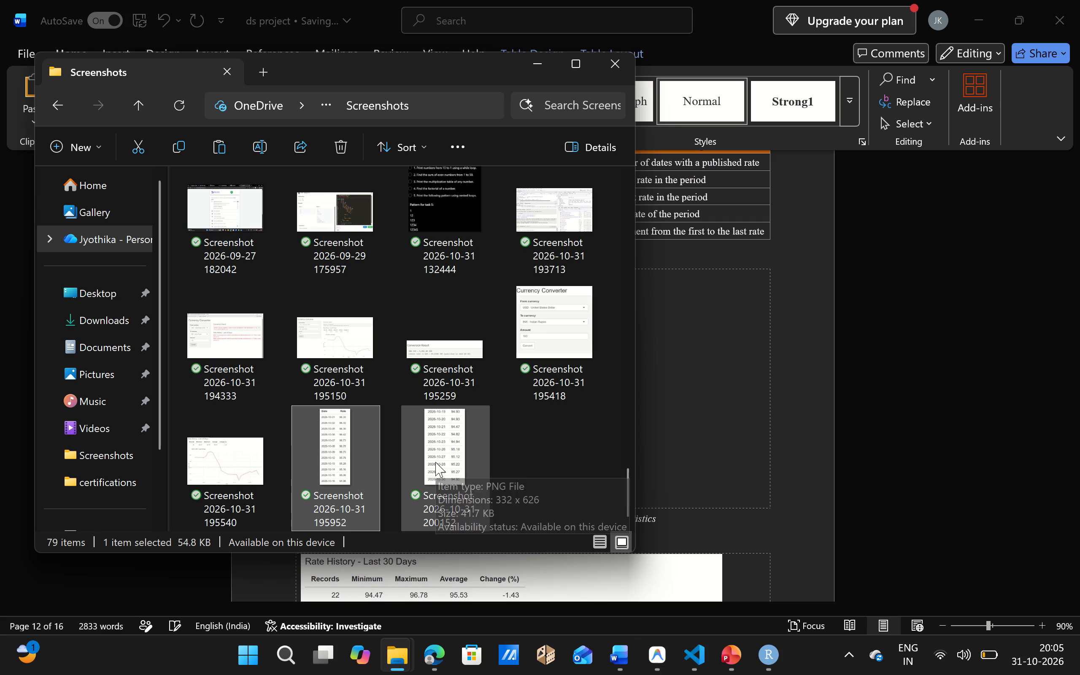
right_click(435, 462)
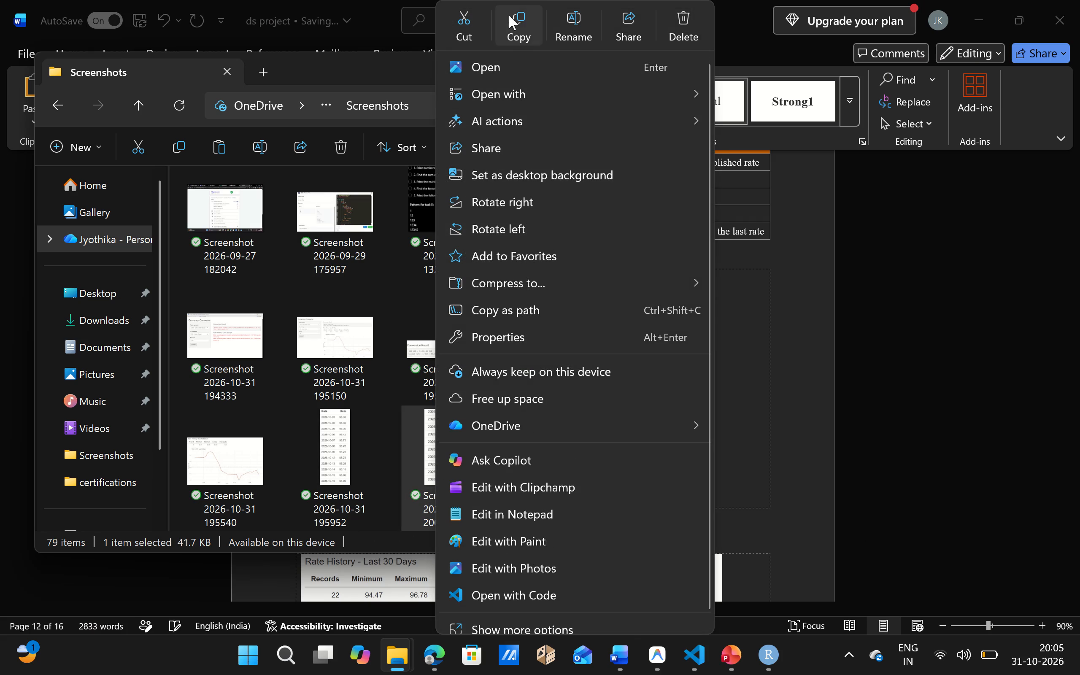
click(519, 12)
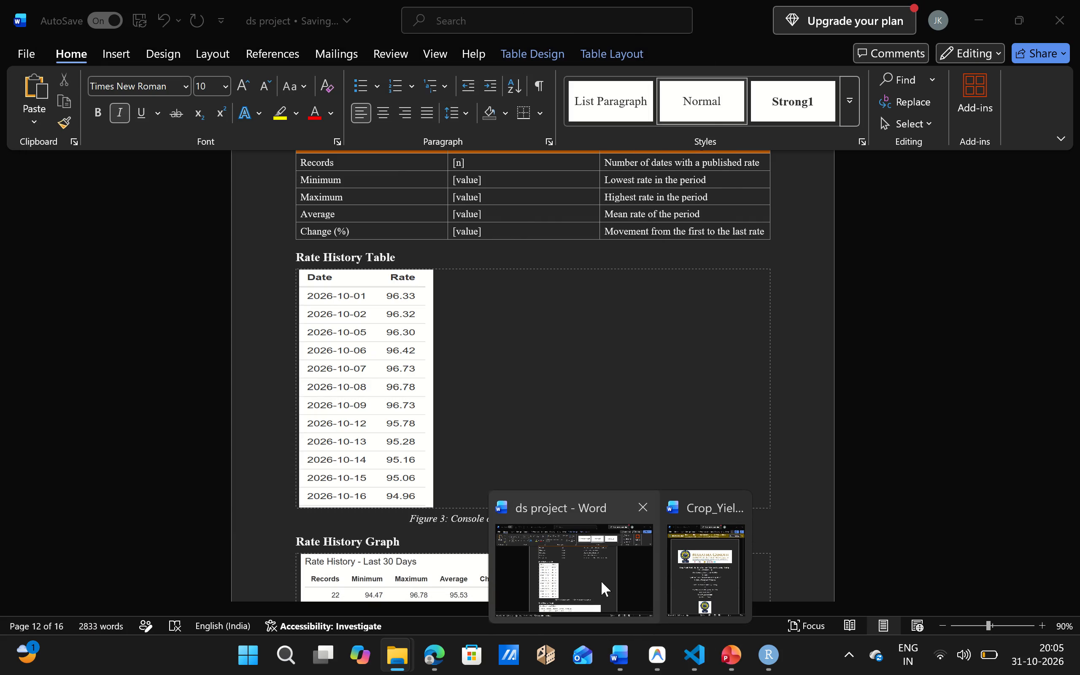
Return to the ds project document in Word and paste the copied snip beside the first table snip in Figure 3.
click(601, 581)
double_click(474, 313)
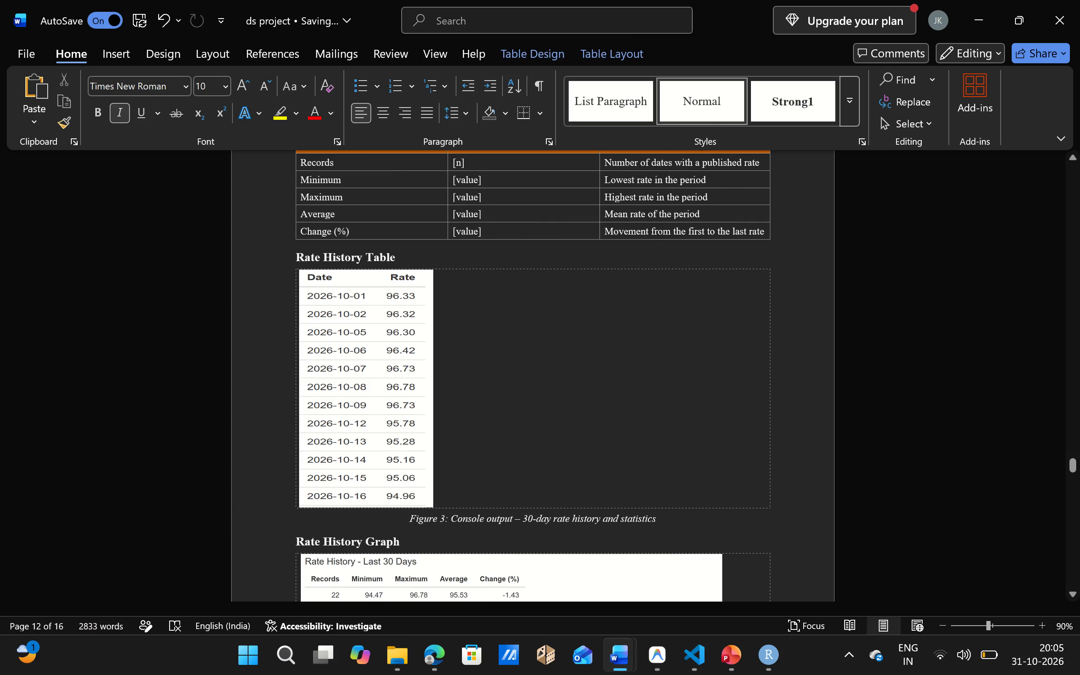
double_click(465, 300)
key(ctrl+v)
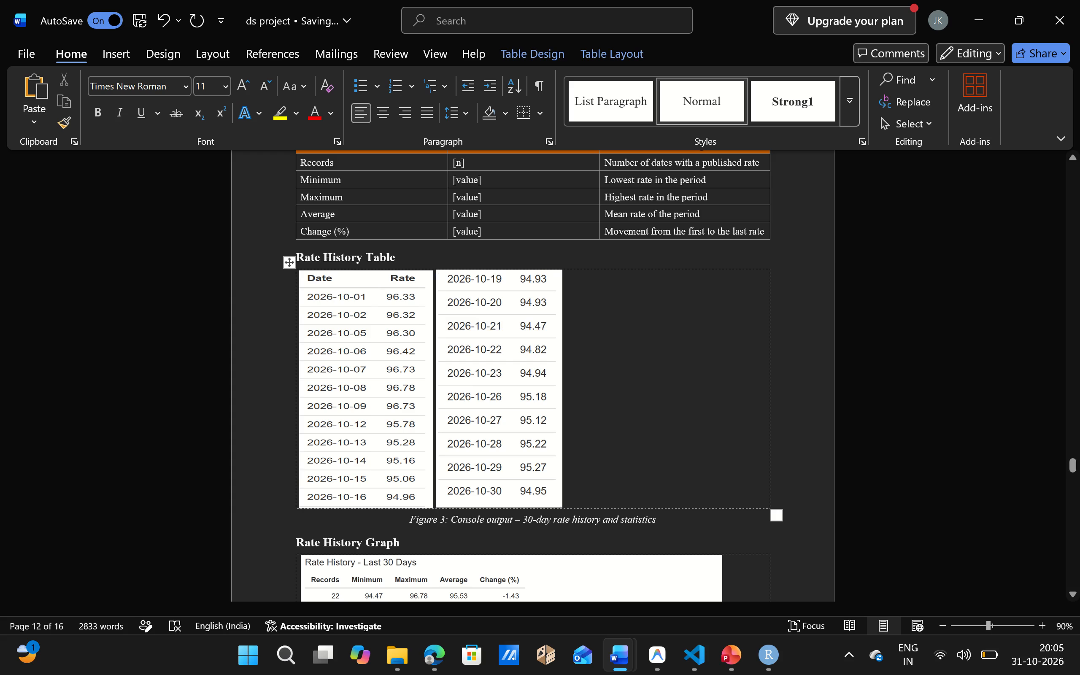
Delete the leftover placeholder text "CONVERSION RESULT”]" beneath the Conversion Result screenshot in Figure 2.
scroll(694, 417, down, 1)
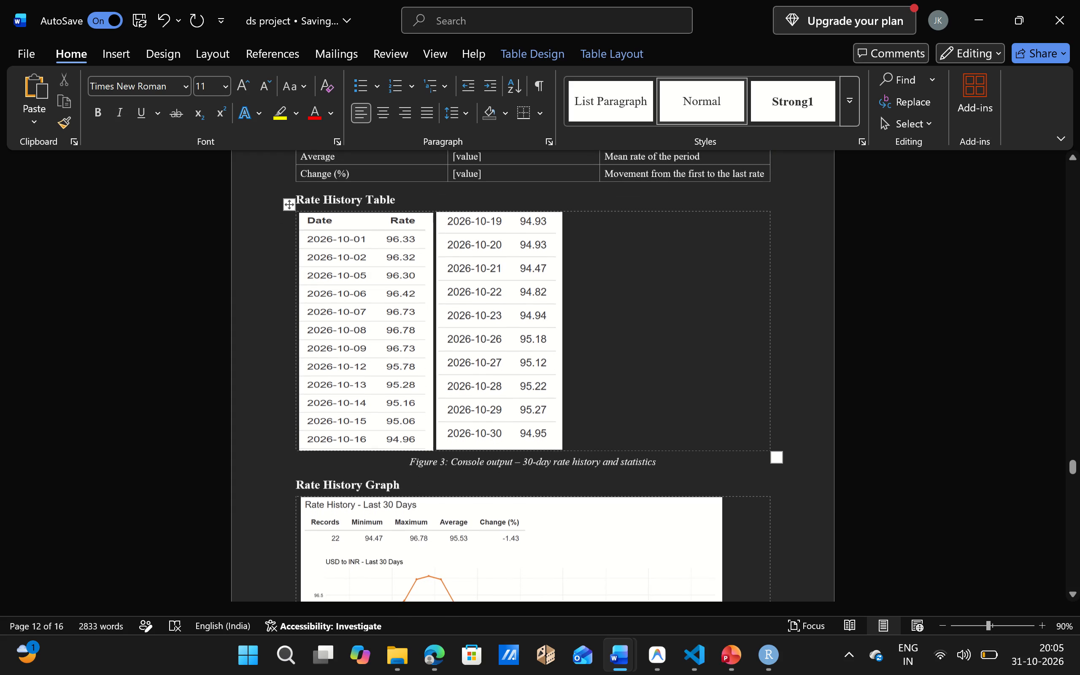
scroll(655, 435, down, 2)
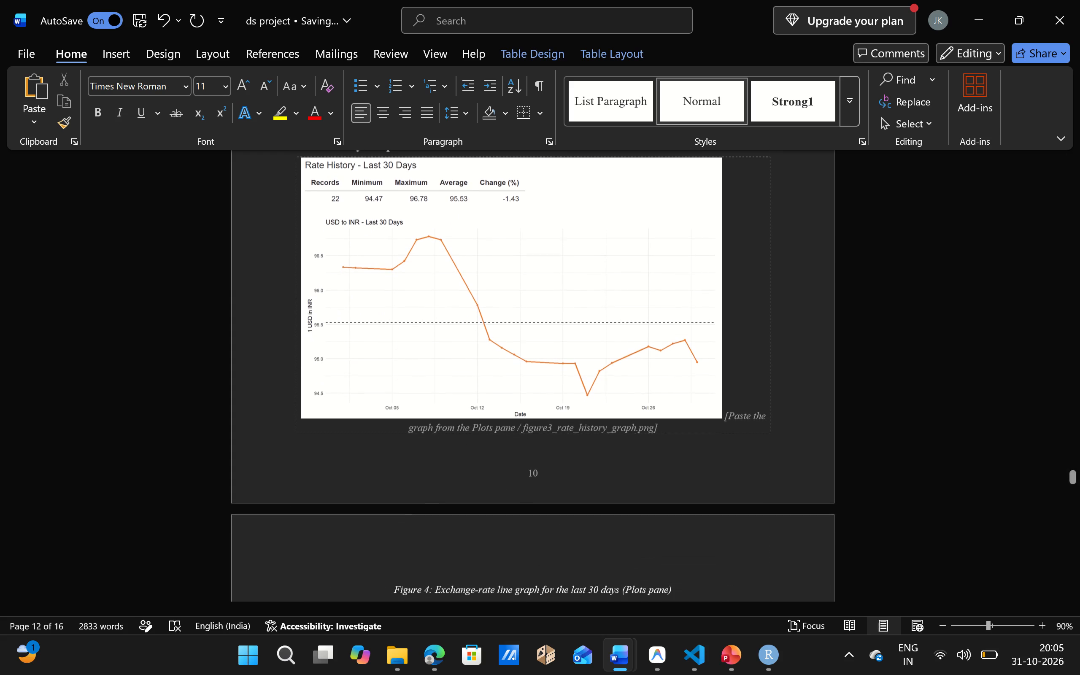
scroll(655, 435, down, 1)
scroll(655, 435, up, 2)
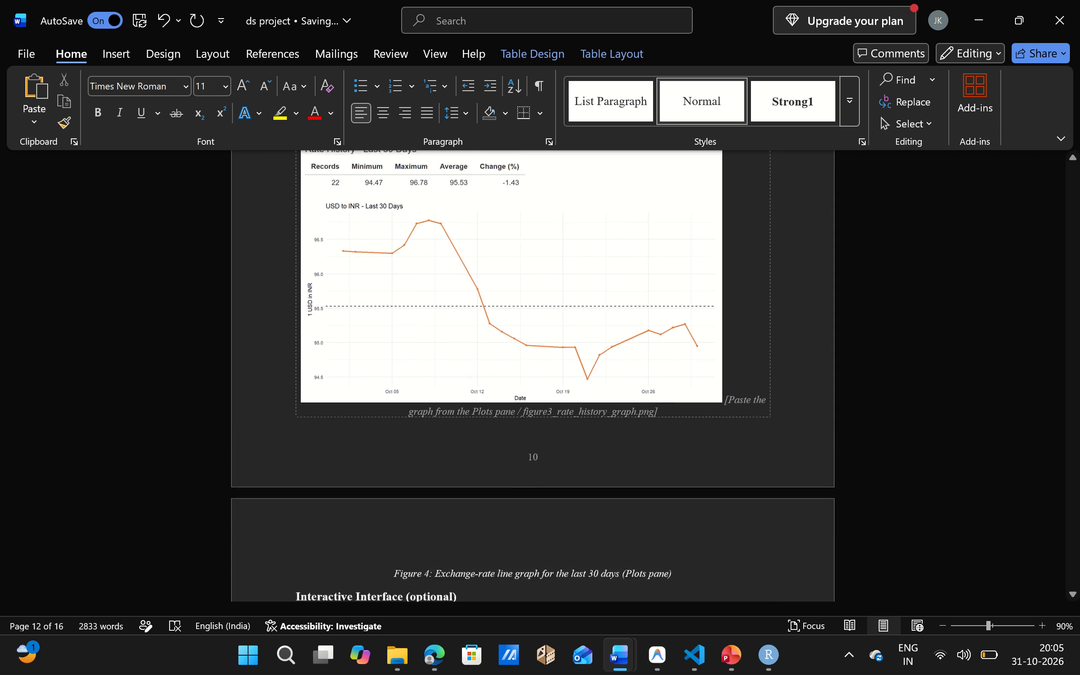
scroll(655, 435, up, 1)
scroll(642, 401, up, 1)
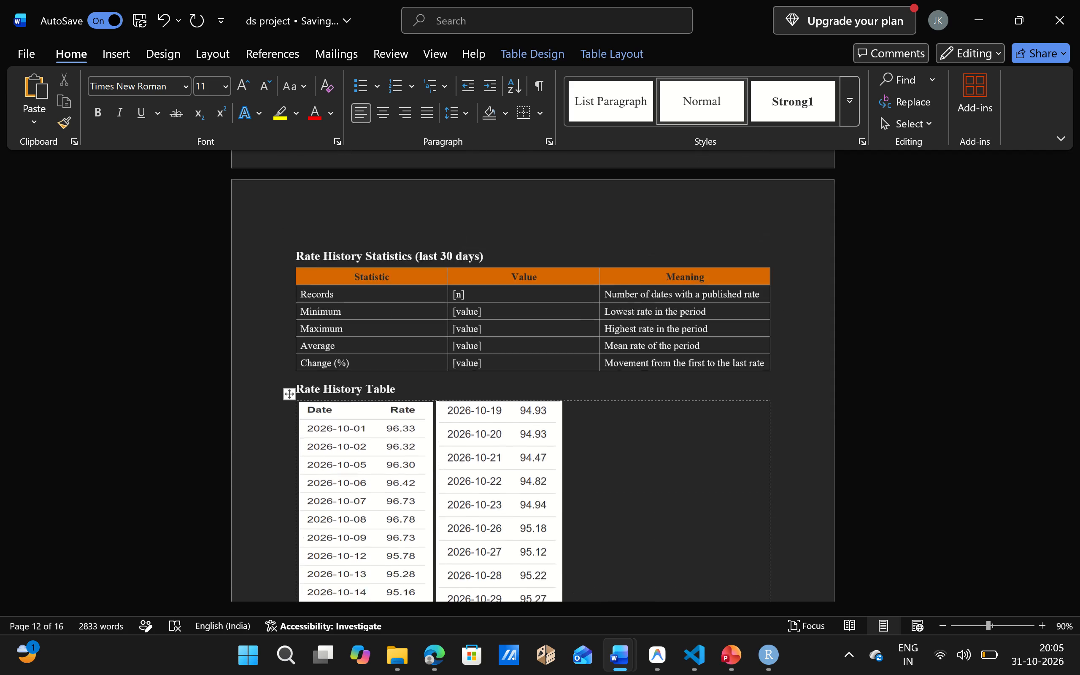
scroll(642, 401, up, 4)
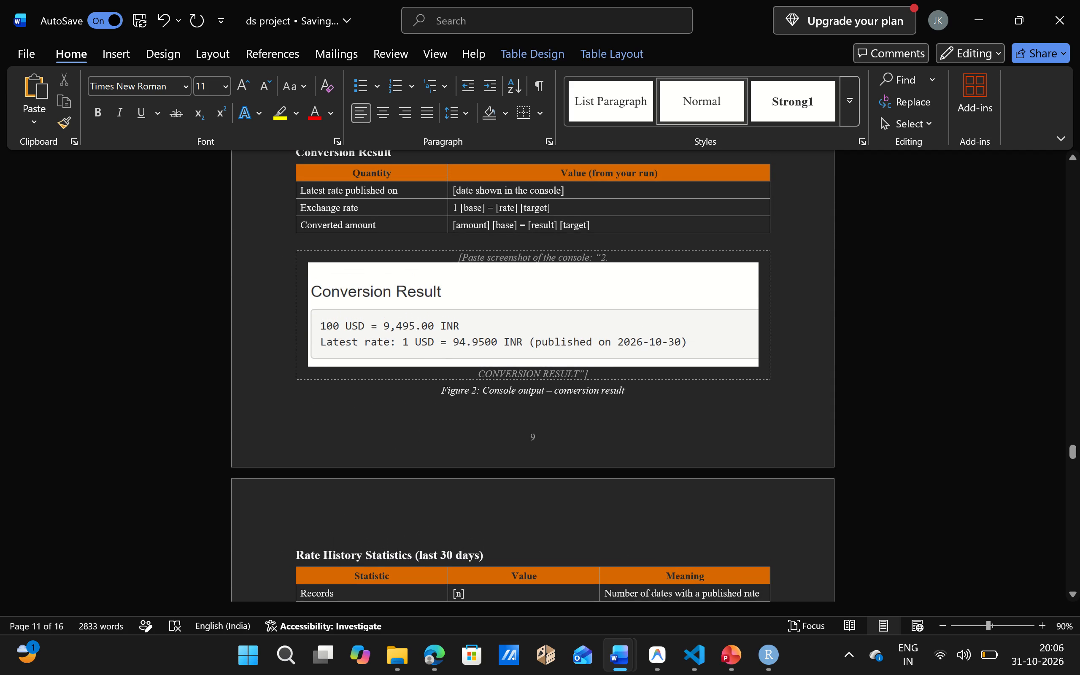
click(592, 375)
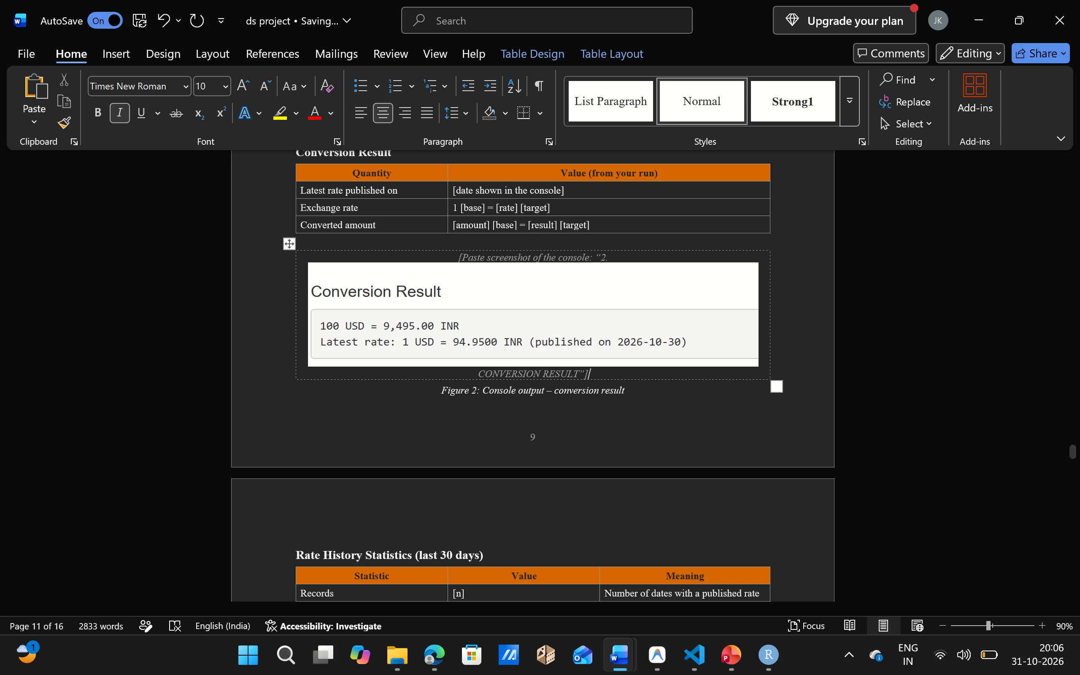
key(BackSpace)
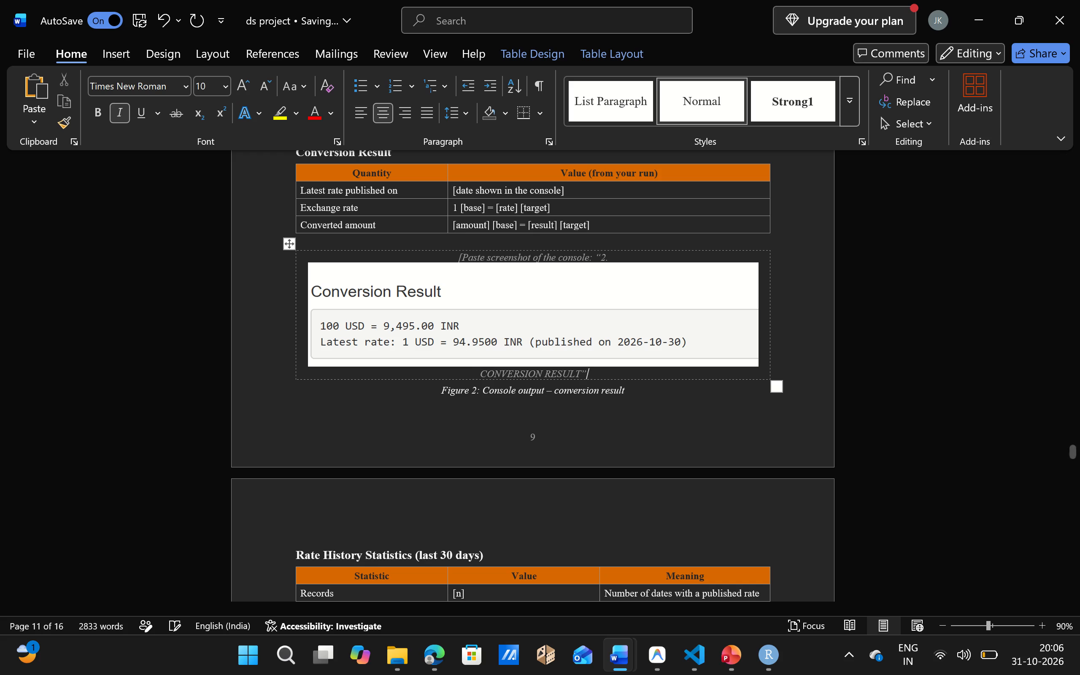
key(BackSpace)
key(BackSpace)
key(BackSpace)
key(BackSpace)
key(BackSpace)
key(BackSpace)
key(BackSpace)
key(BackSpace)
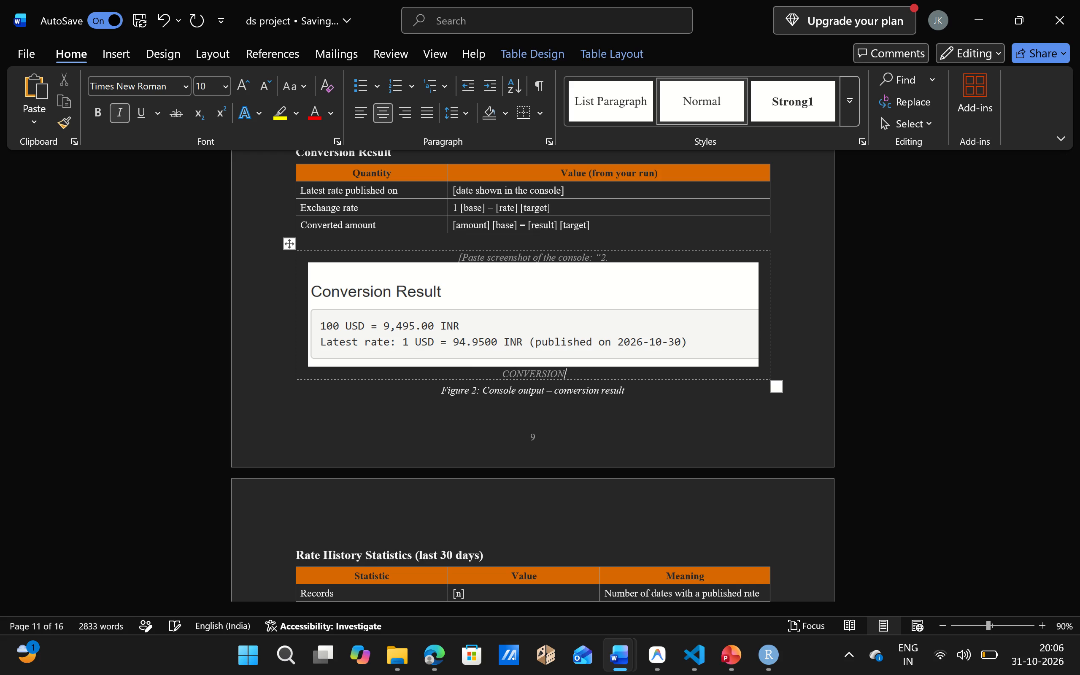
key(BackSpace)
key(BackSpace)
key(BackSpace)
key(BackSpace)
key(BackSpace)
key(BackSpace)
key(BackSpace)
key(BackSpace)
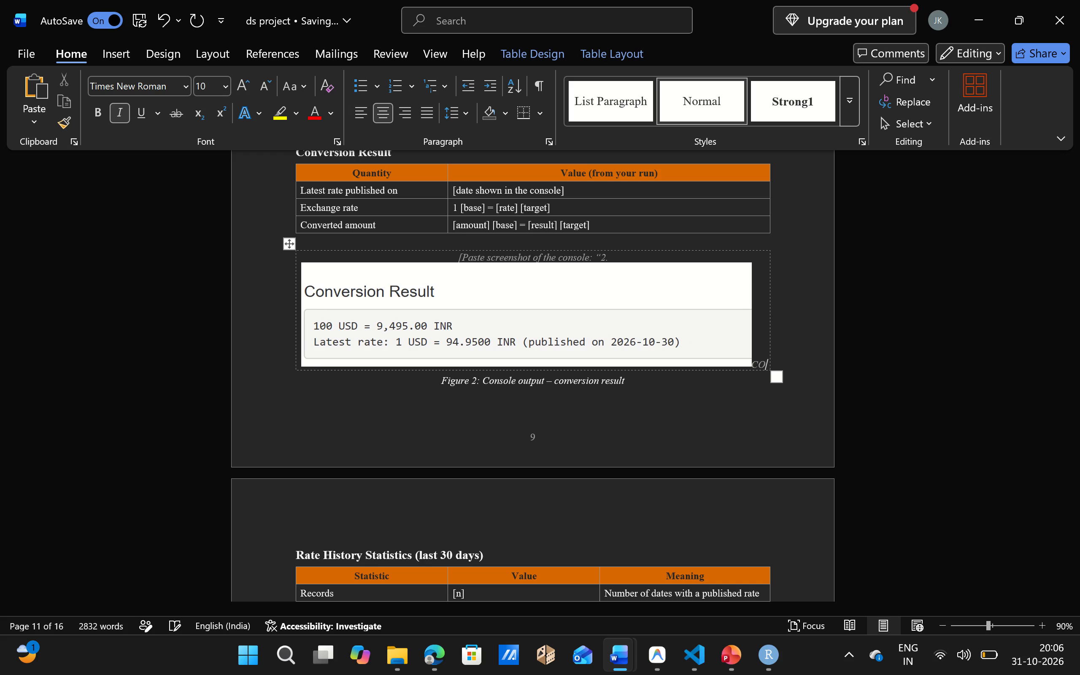
key(BackSpace)
key(BackSpace)
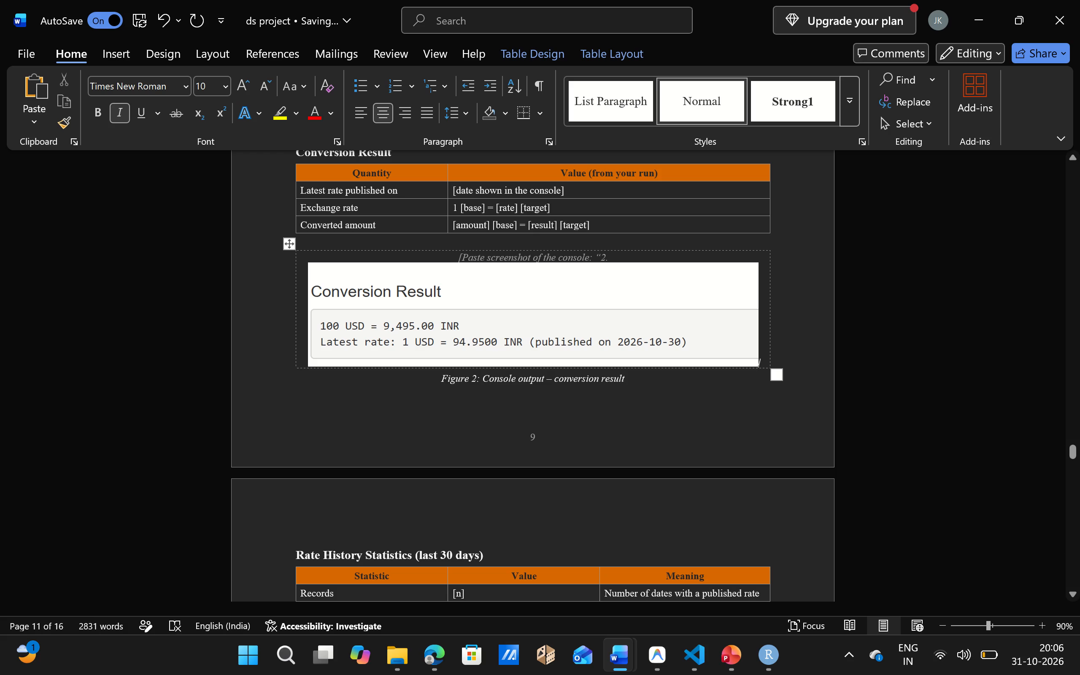
Delete the placeholder text "[Paste screenshot of the console: “2." above the Conversion Result screenshot in Figure 2.
click(616, 262)
key(BackSpace)
key(BackSpace)
key(BackSpace)
key(BackSpace)
key(BackSpace)
key(BackSpace)
key(BackSpace)
key(BackSpace)
key(BackSpace)
key(BackSpace)
key(BackSpace)
key(BackSpace)
key(BackSpace)
key(BackSpace)
key(BackSpace)
key(BackSpace)
key(BackSpace)
key(BackSpace)
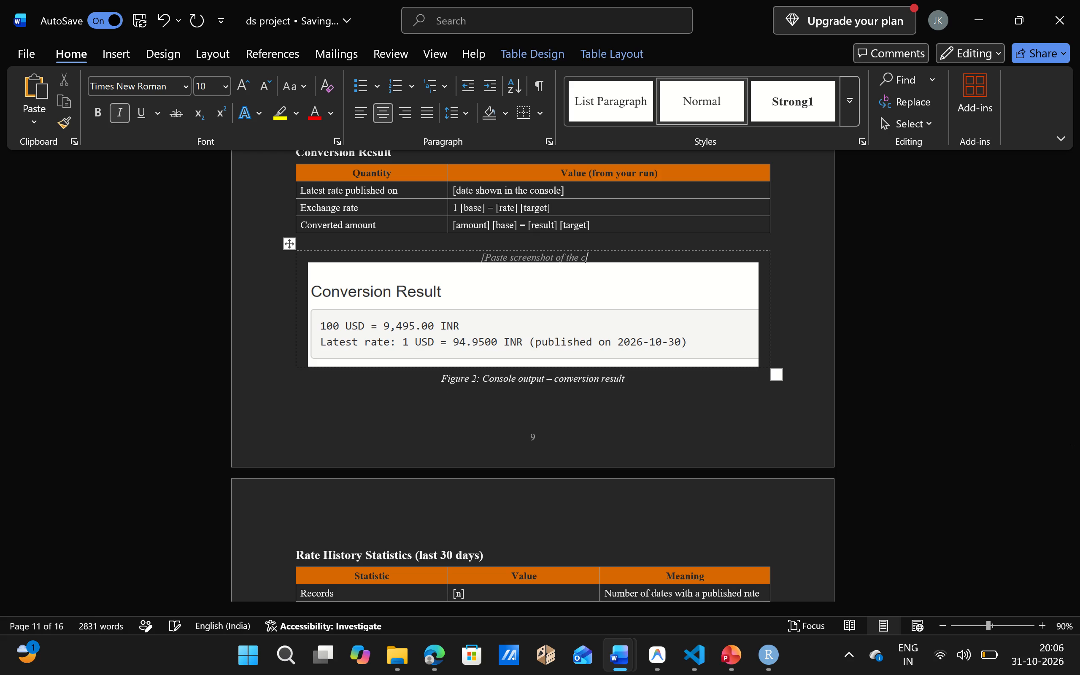
key(BackSpace)
key(BackSpace)
key(BackSpace)
key(BackSpace)
key(BackSpace)
key(BackSpace)
key(BackSpace)
key(BackSpace)
key(BackSpace)
key(BackSpace)
key(BackSpace)
key(BackSpace)
key(BackSpace)
key(BackSpace)
key(BackSpace)
key(BackSpace)
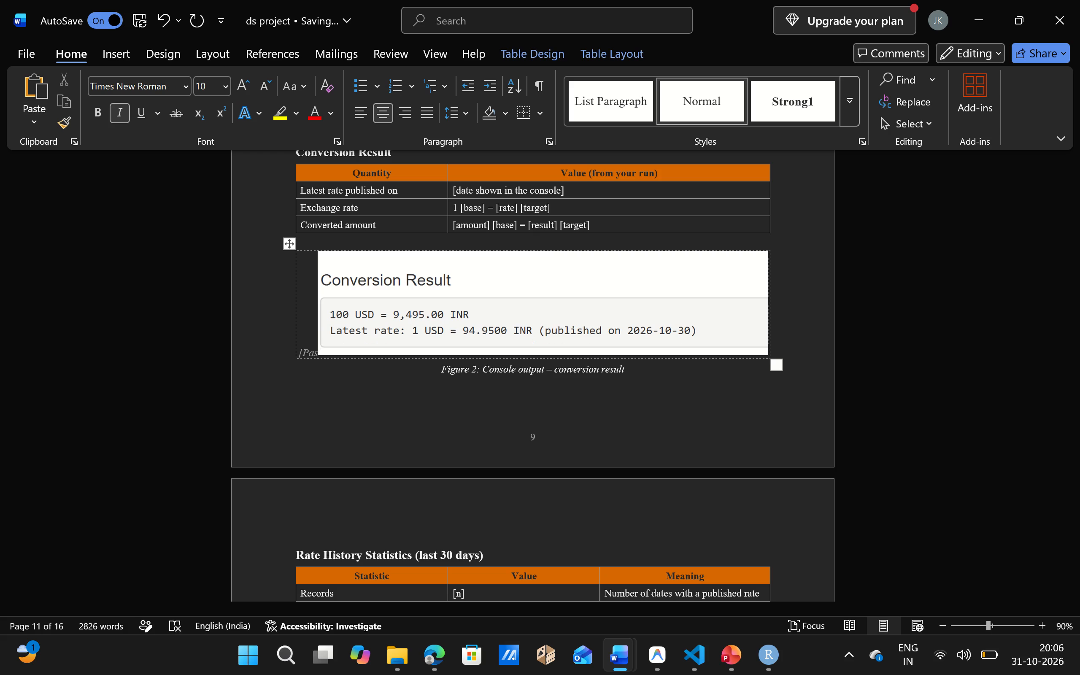
key(BackSpace)
key(BackSpace)
key(BackSpace)
key(BackSpace)
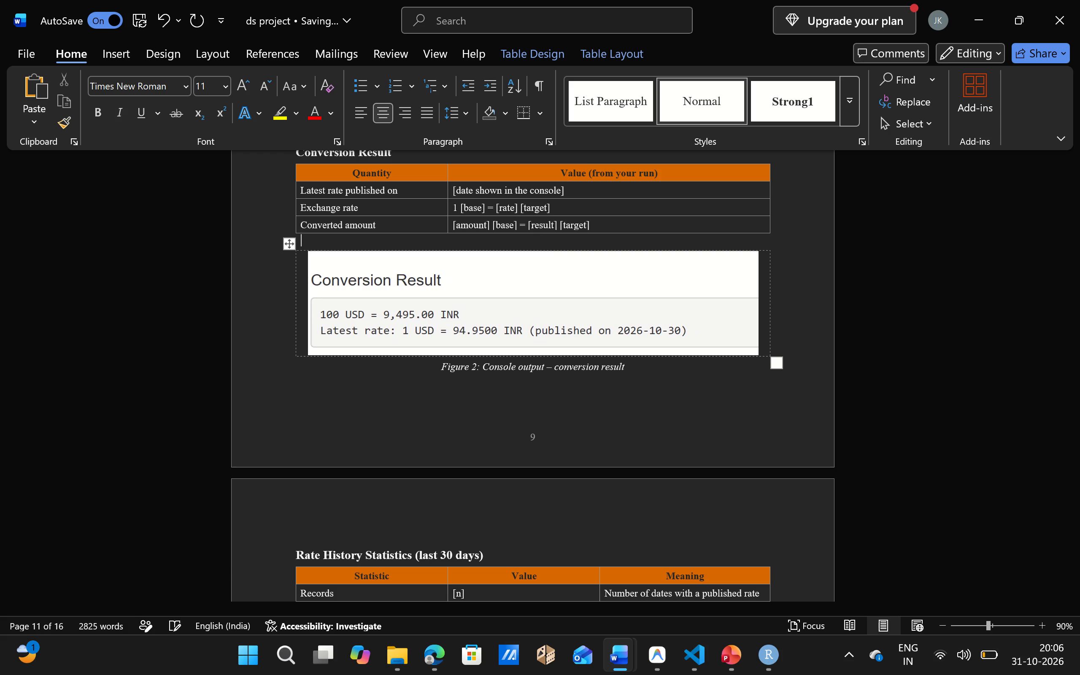
Shrink the Currency Converter screenshot in Figure 1 slightly and copy it.
scroll(423, 380, up, 1)
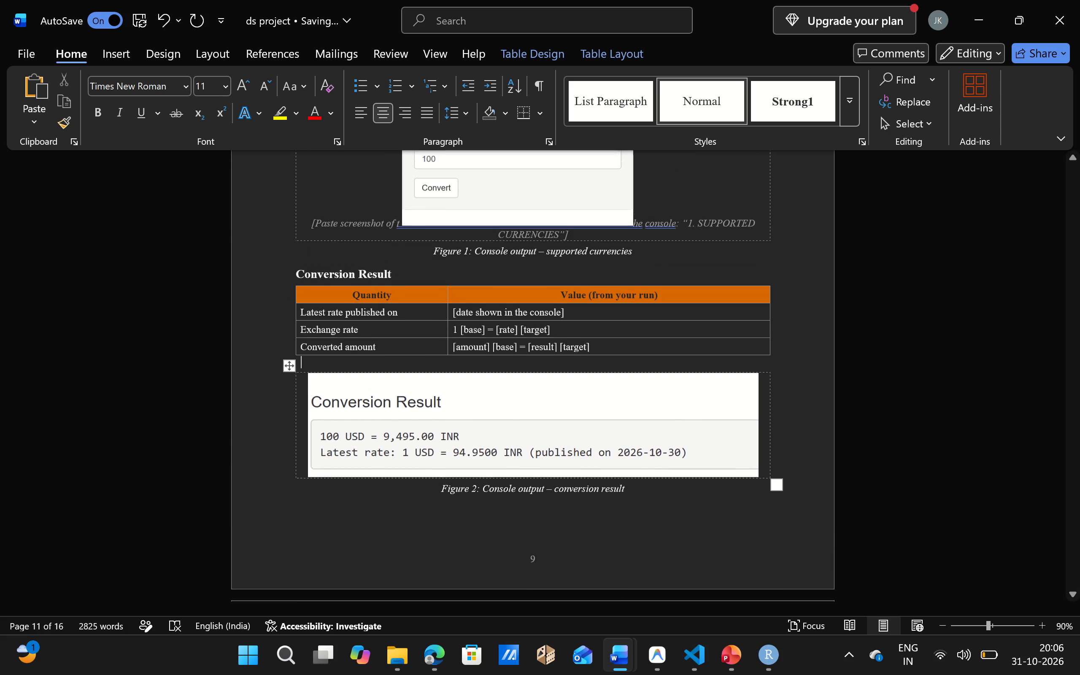
scroll(423, 380, up, 3)
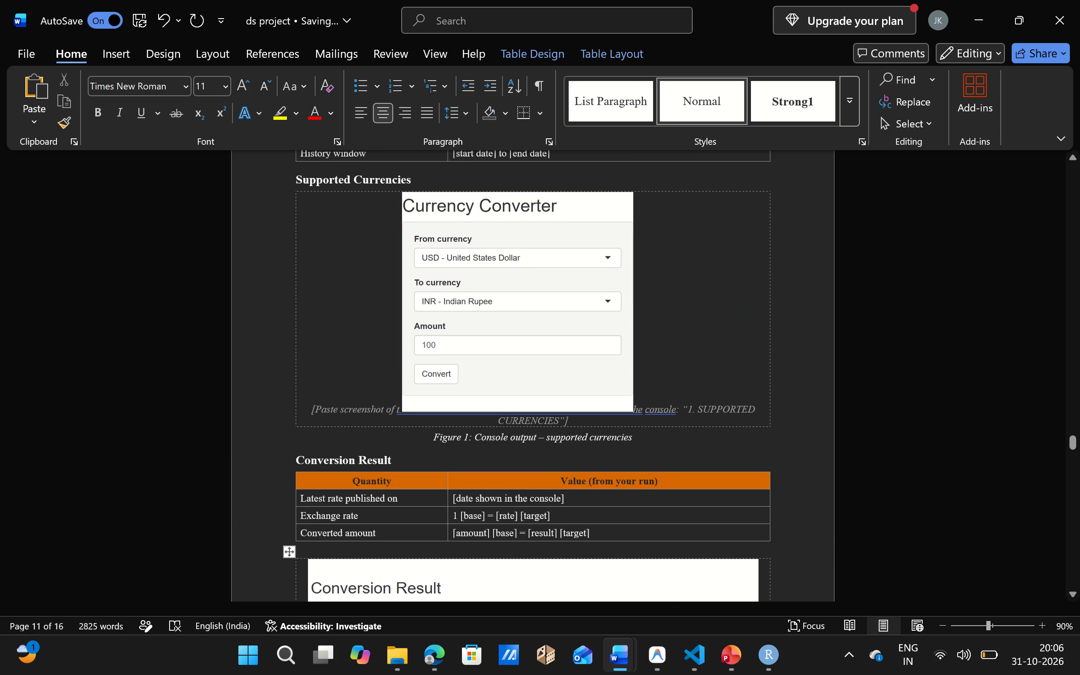
click(505, 389)
drag(635, 411, 618, 408)
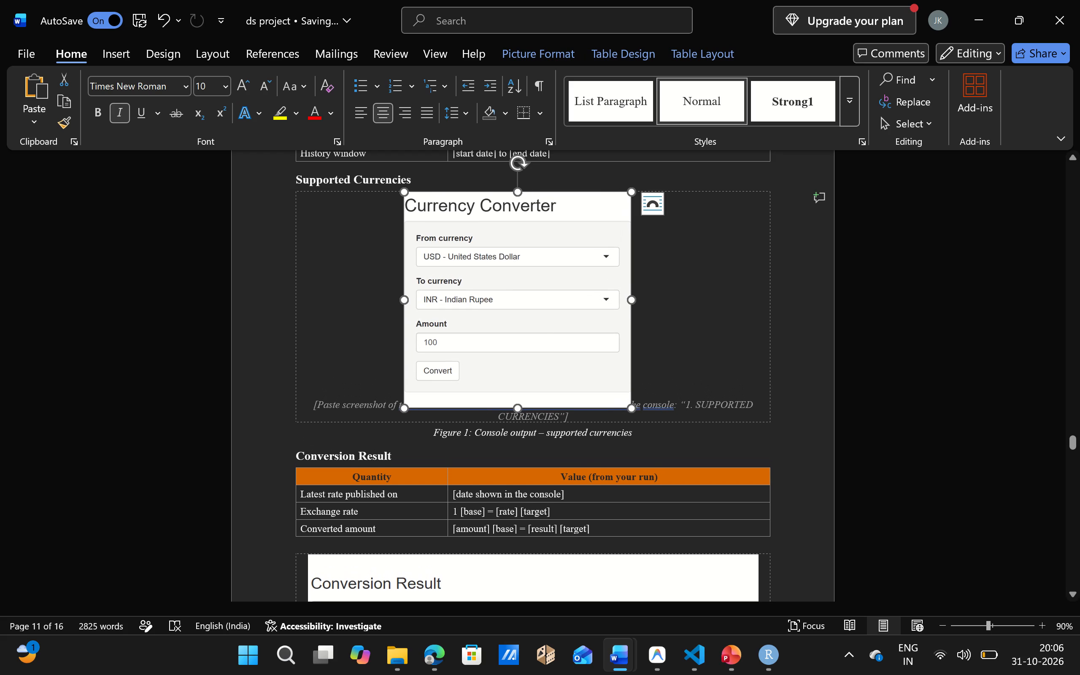
key(ctrl+c)
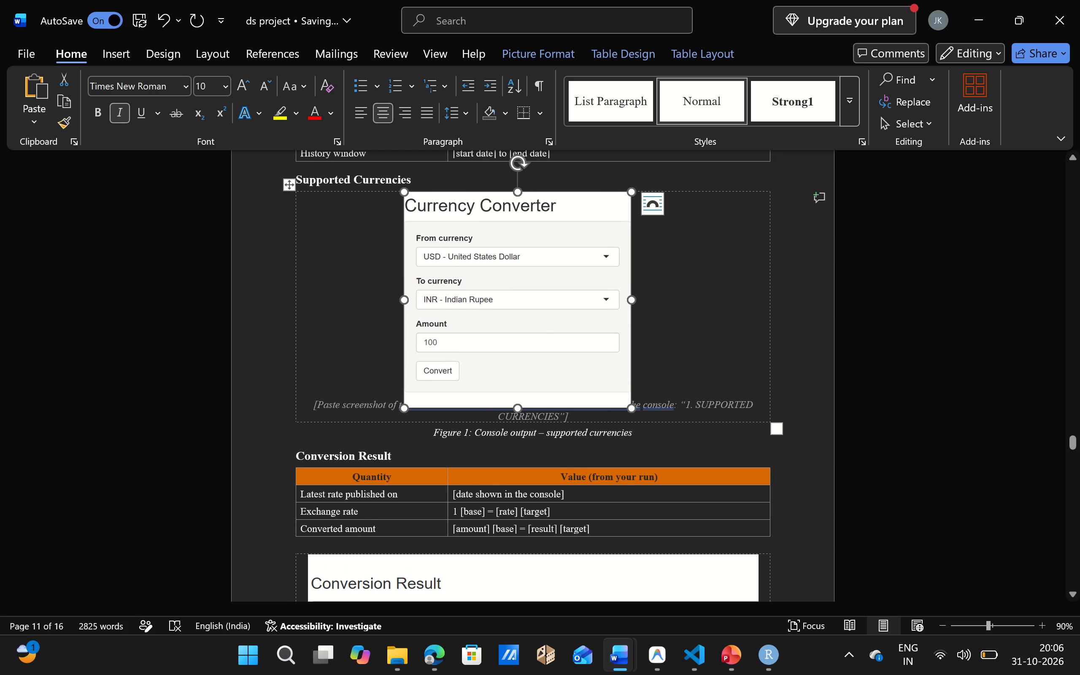
Delete the placeholder text preceding "CURRENCIES”]" in the Figure 1 box, together with the Currency Converter screenshot.
click(757, 408)
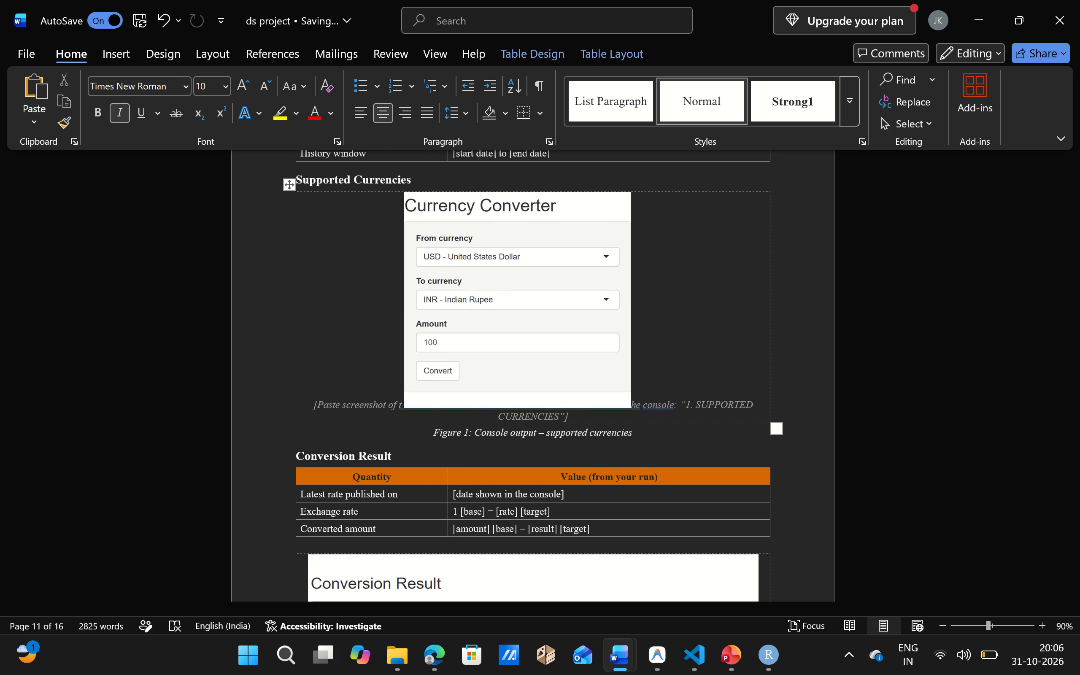
key(BackSpace)
key(BackSpace)
key(BackSpace)
key(BackSpace)
key(BackSpace)
key(BackSpace)
key(BackSpace)
key(BackSpace)
key(BackSpace)
key(BackSpace)
key(BackSpace)
key(BackSpace)
key(BackSpace)
key(BackSpace)
key(BackSpace)
key(BackSpace)
key(BackSpace)
key(BackSpace)
key(BackSpace)
key(BackSpace)
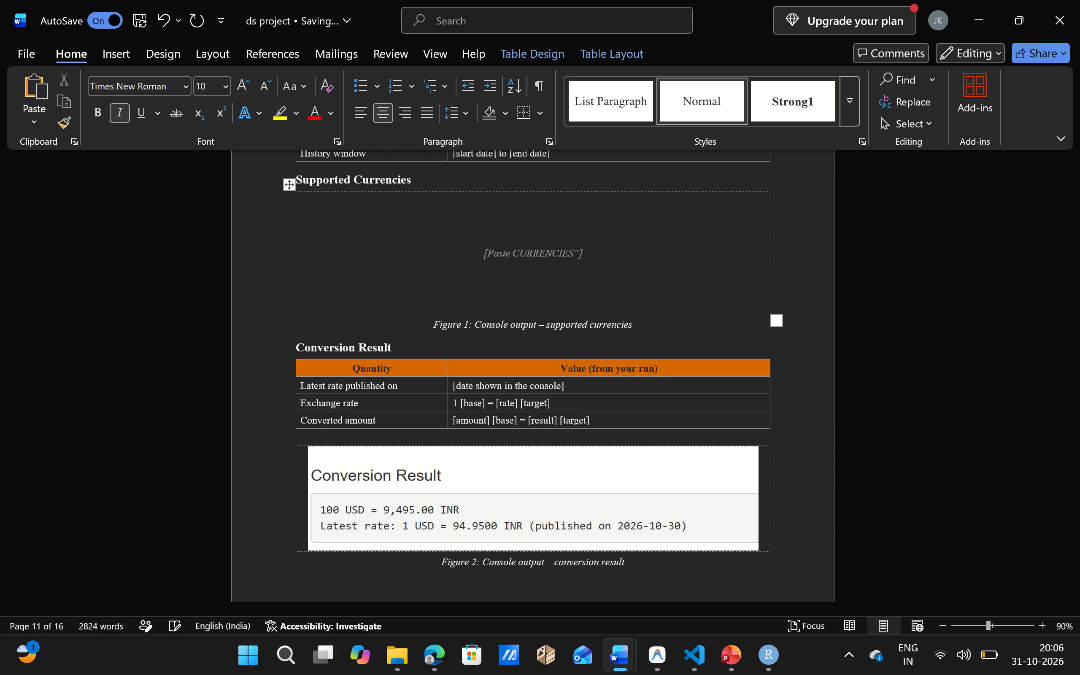
key(BackSpace)
Delete the remaining placeholder text "CURRENCIES”]" from the Figure 1 box under Supported Currencies.
key(Right)
key(Right)
key(Right)
key(Right)
key(Right)
key(Right)
key(Right)
key(Right)
key(Right)
key(Right)
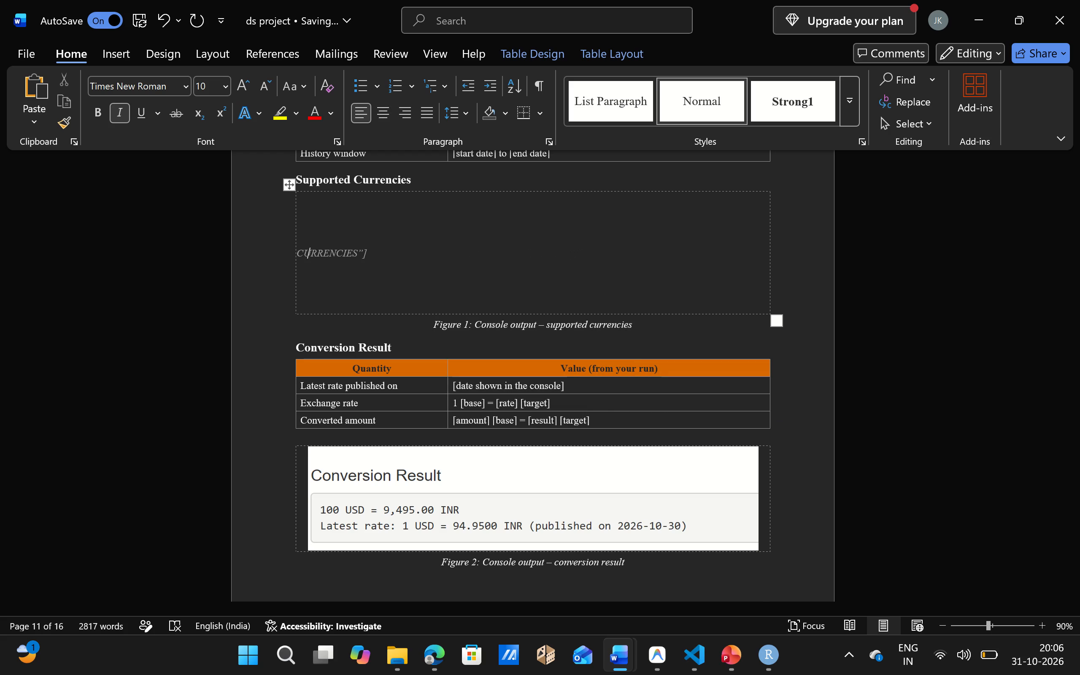
key(Right)
key(Right)
key(BackSpace)
key(BackSpace)
key(BackSpace)
key(BackSpace)
key(BackSpace)
key(BackSpace)
key(BackSpace)
key(BackSpace)
key(BackSpace)
key(BackSpace)
key(BackSpace)
key(BackSpace)
key(BackSpace)
key(BackSpace)
key(BackSpace)
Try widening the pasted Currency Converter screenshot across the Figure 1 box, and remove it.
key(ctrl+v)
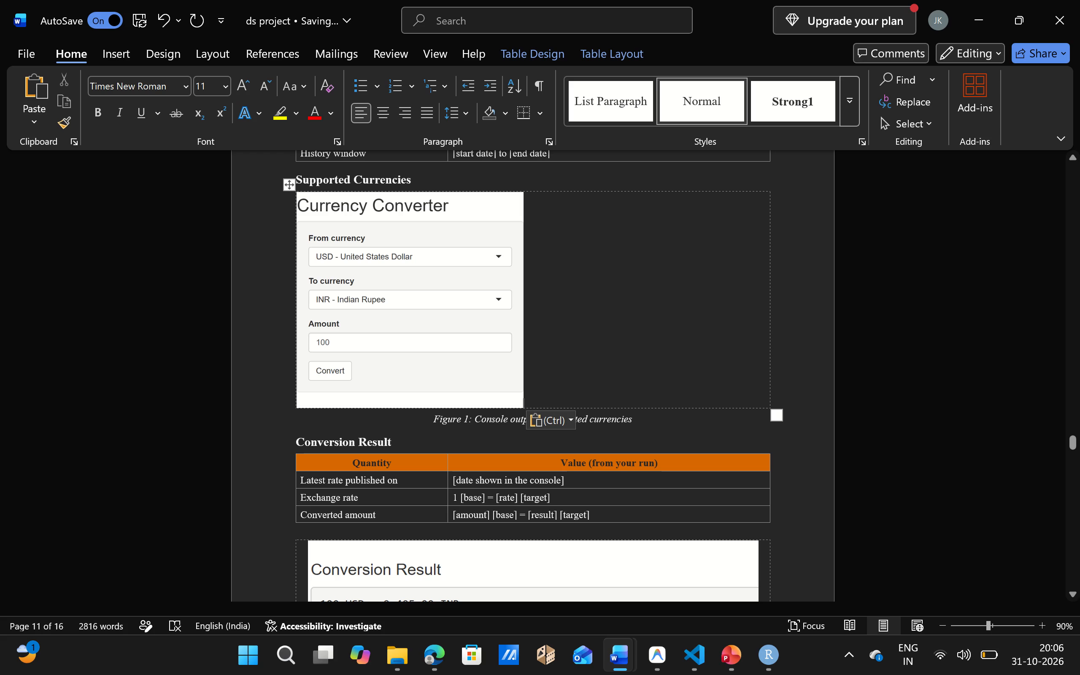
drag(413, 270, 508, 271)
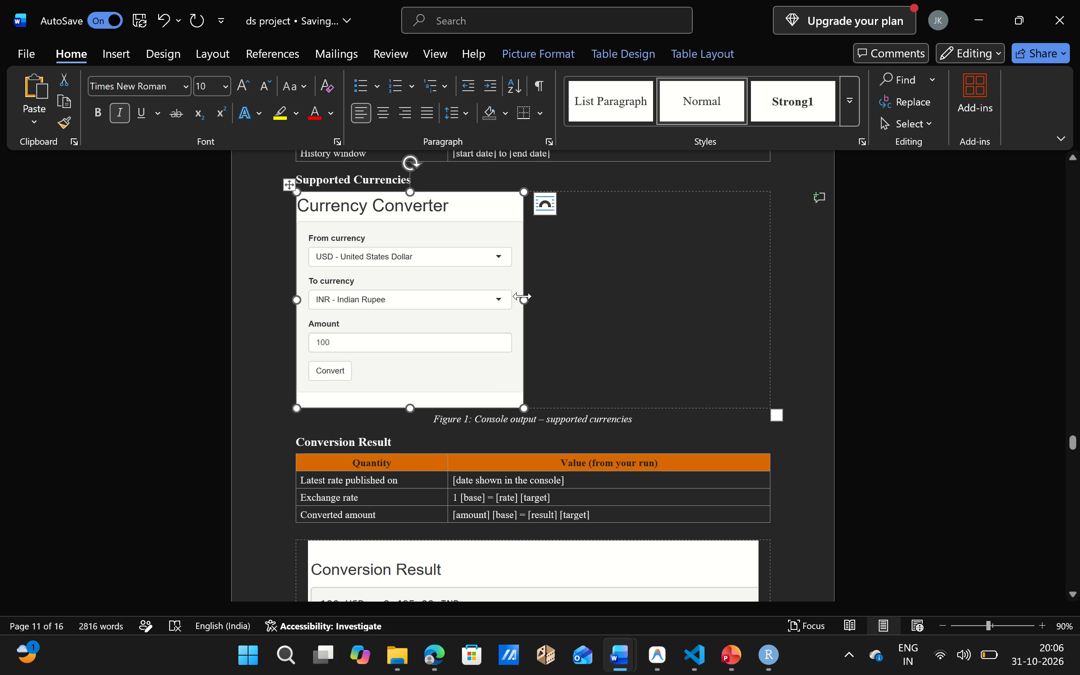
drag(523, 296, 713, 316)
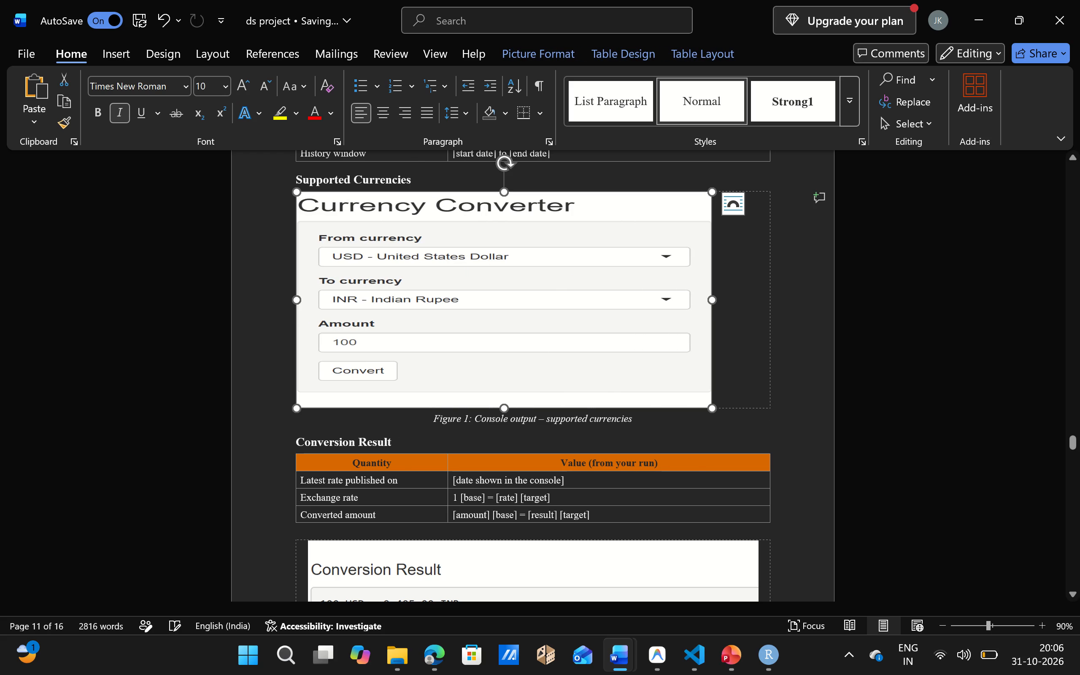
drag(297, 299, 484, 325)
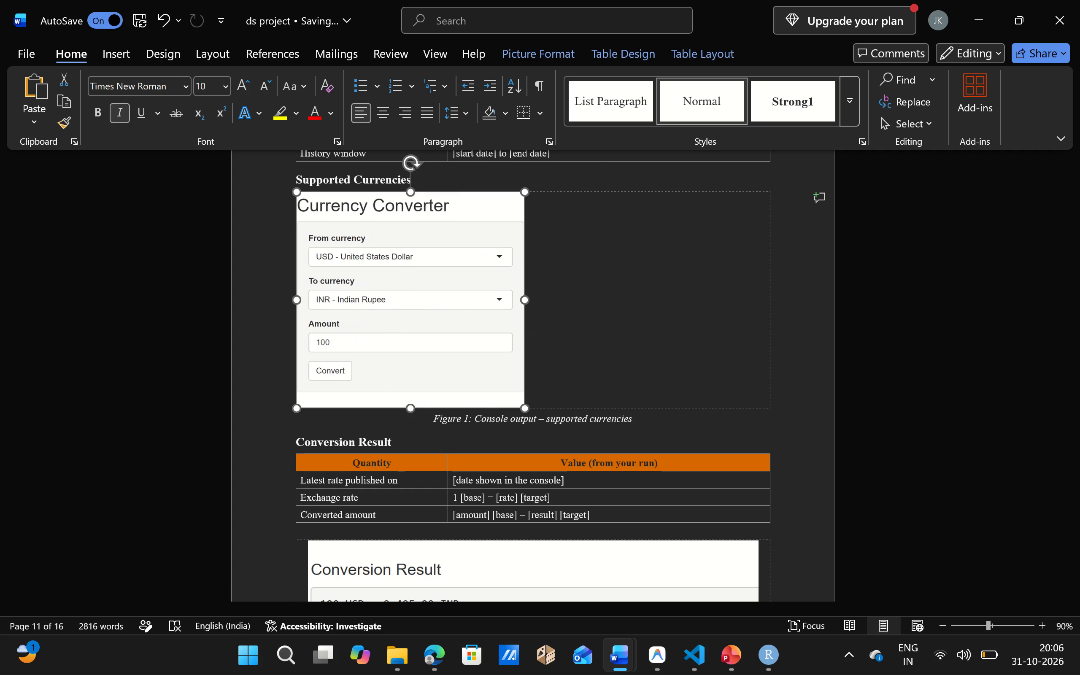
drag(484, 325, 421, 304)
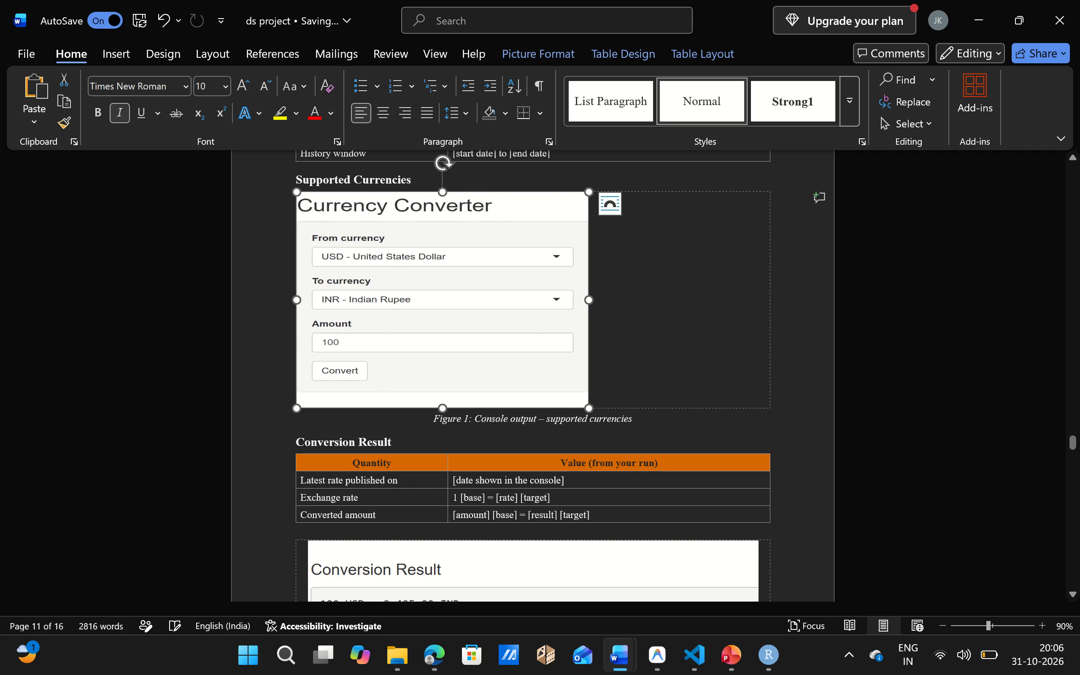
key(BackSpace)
Indent the empty Figure 1 line with spaces to about the middle of the box and paste the Currency Converter screenshot there.
click(478, 231)
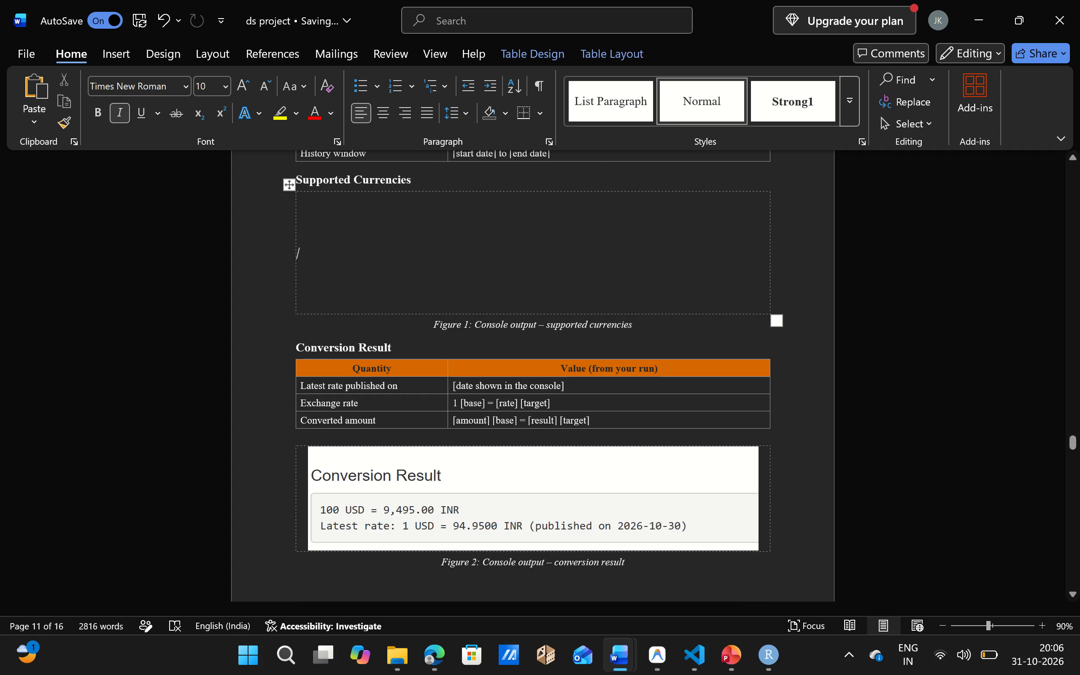
double_click(478, 231)
key(space)
key(space)
key(space)
key(space)
key(space)
key(space)
key(space)
key(space)
key(space)
key(space)
key(space)
key(space)
key(space)
key(space)
key(space)
key(space)
key(space)
key(space)
key(space)
key(space)
key(space)
key(space)
key(space)
key(space)
key(space)
key(space)
key(space)
key(space)
key(space)
key(space)
key(space)
key(space)
key(space)
key(space)
key(space)
key(space)
key(space)
key(space)
key(space)
key(space)
key(space)
key(space)
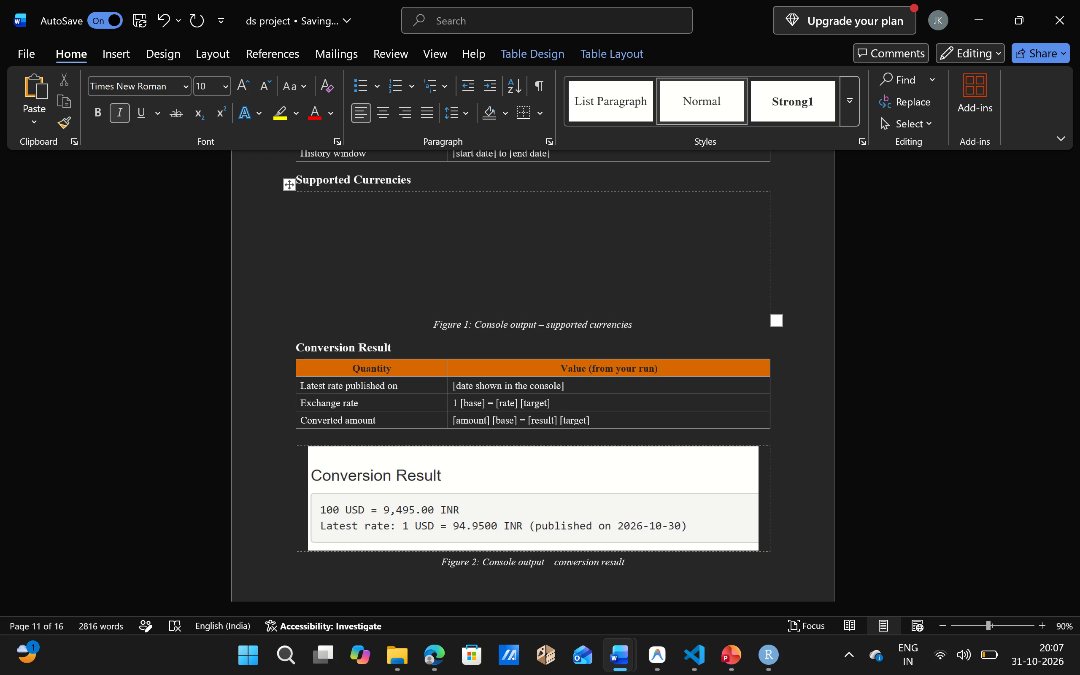
key(ctrl+v)
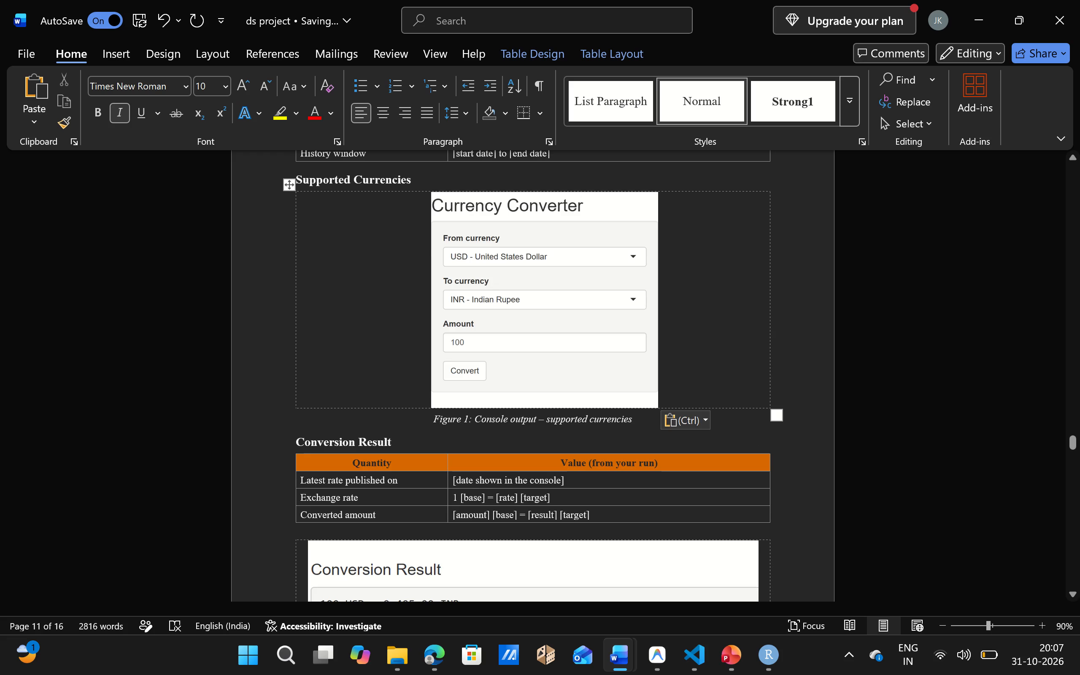
Review the Output section's figures and tables for screenshot placement and leftover placeholder text.
scroll(293, 304, down, 1)
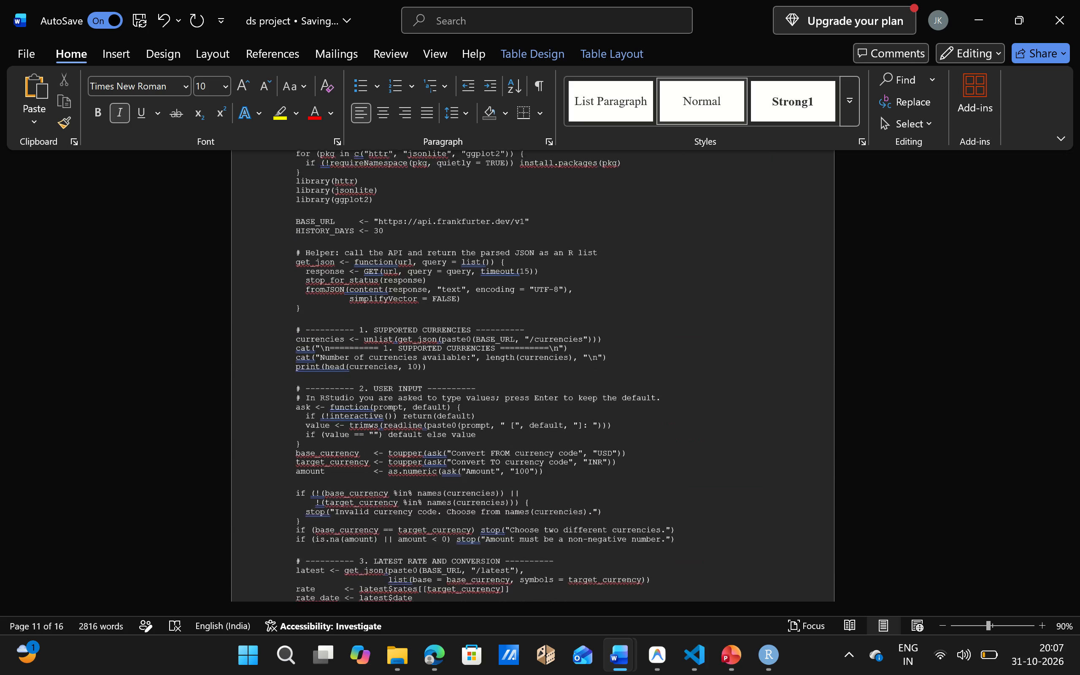
scroll(293, 304, down, 10)
scroll(293, 304, up, 1)
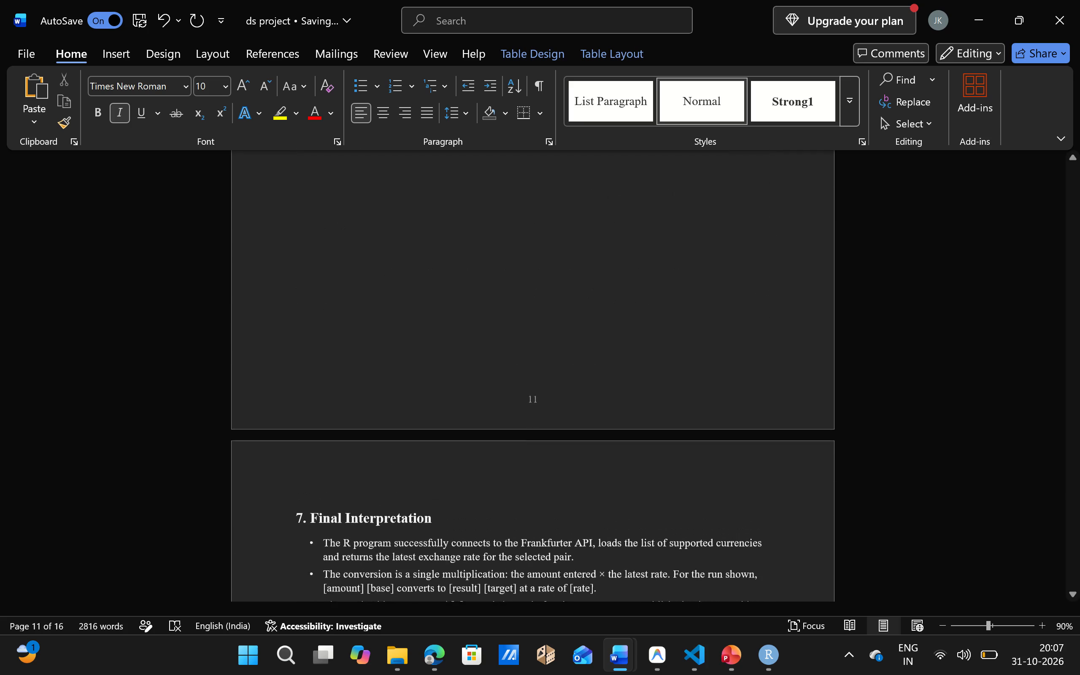
scroll(293, 304, up, 3)
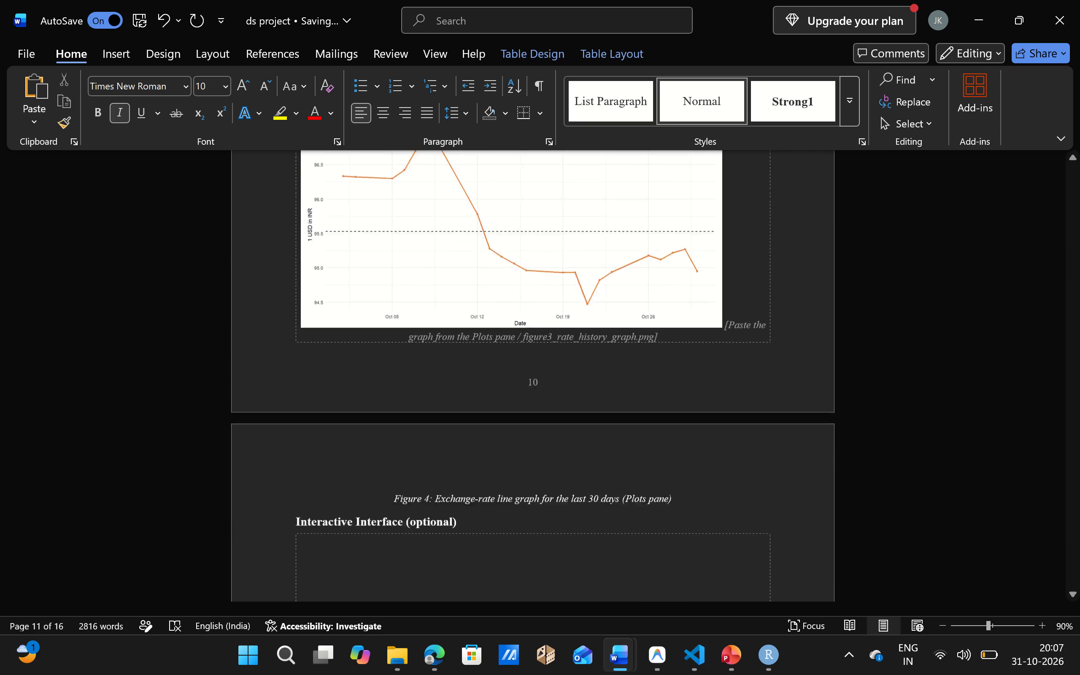
scroll(293, 304, up, 3)
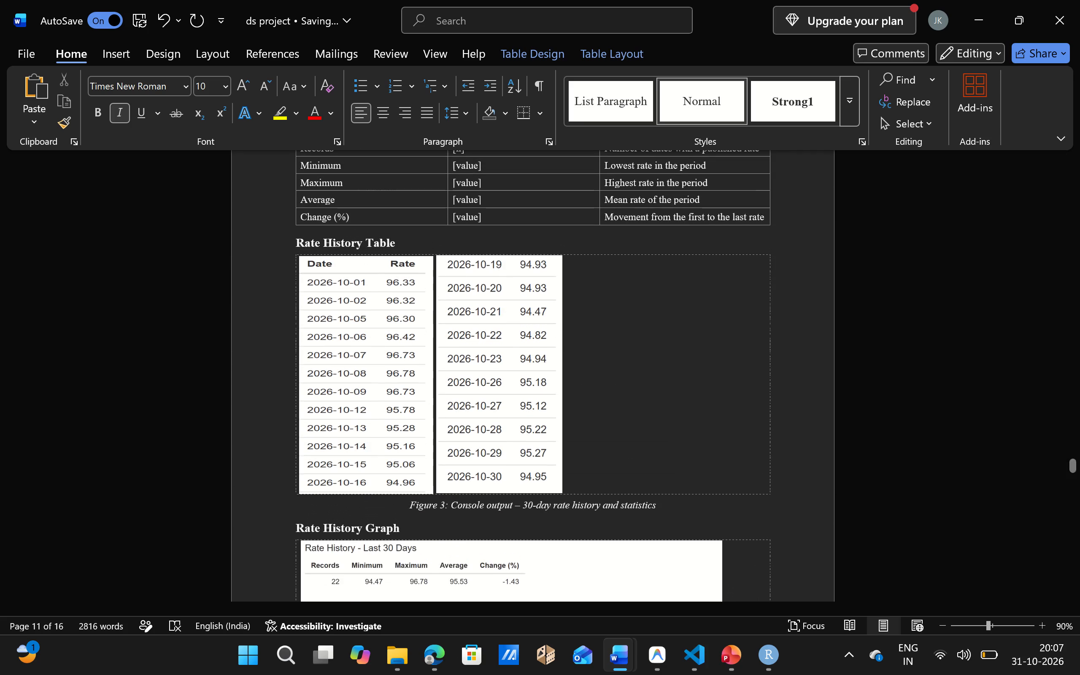
scroll(293, 304, up, 3)
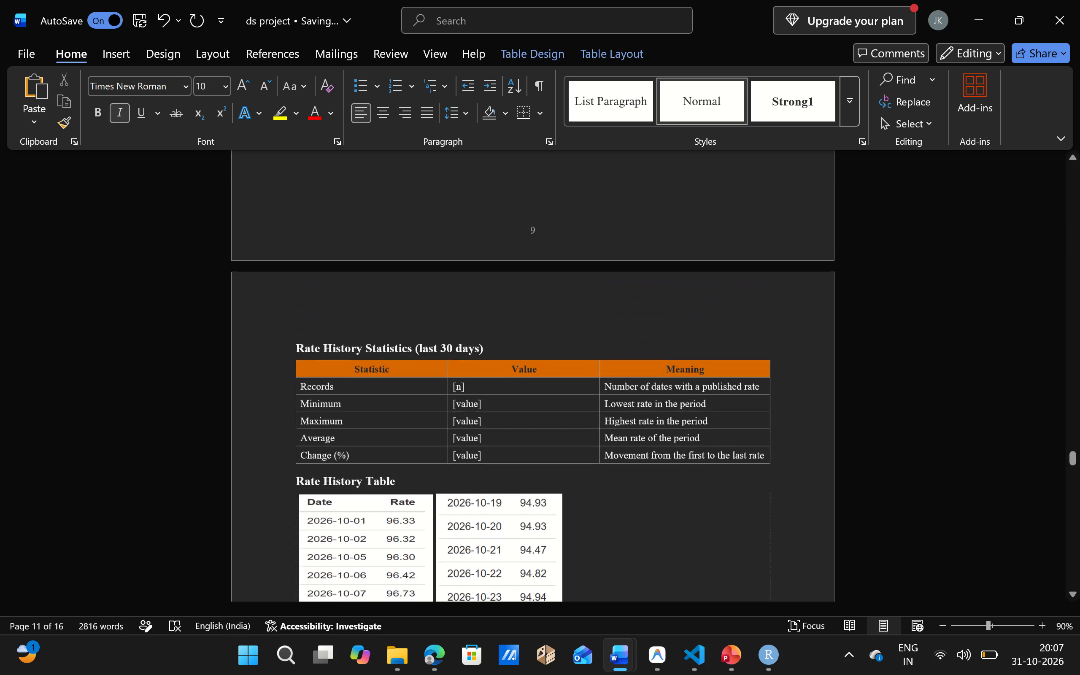
scroll(293, 304, up, 1)
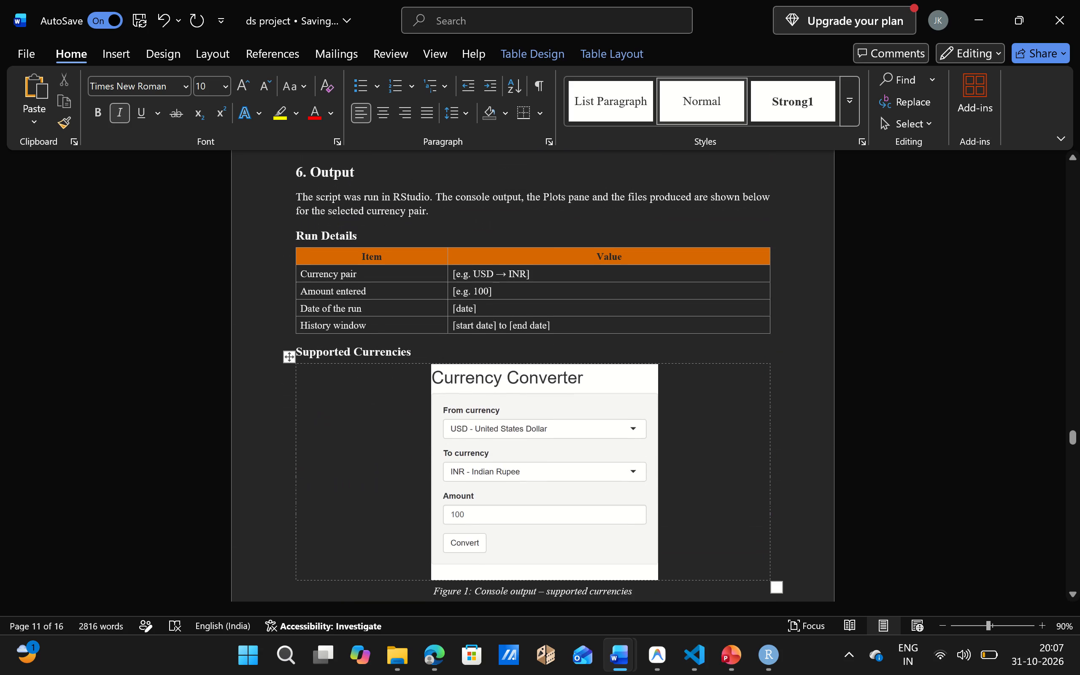
Delete the placeholder text “[Paste the graph from the Plots pane / figure3_rate_history_graph.png]” beside the graph in the Figure 4 box.
scroll(610, 377, down, 2)
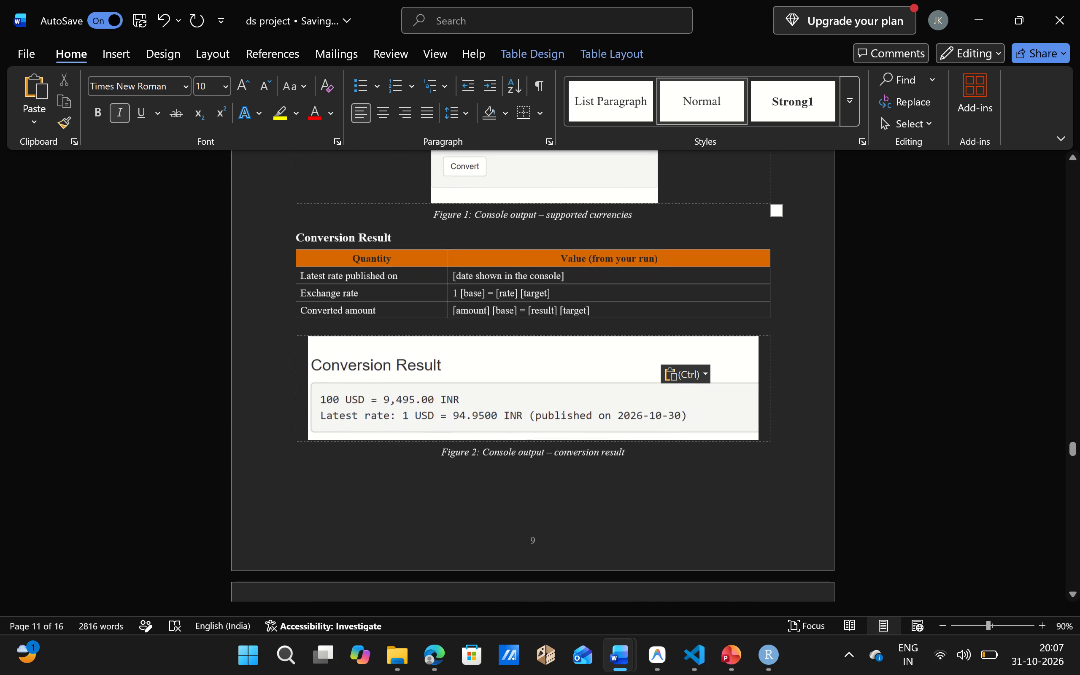
scroll(531, 454, down, 4)
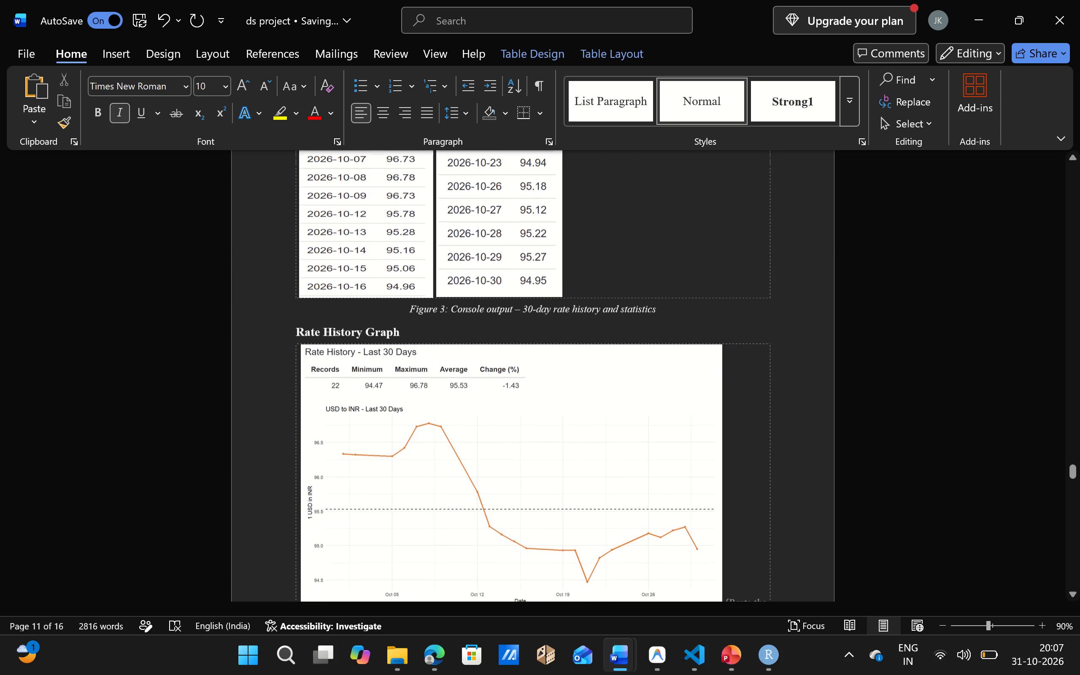
scroll(531, 454, down, 1)
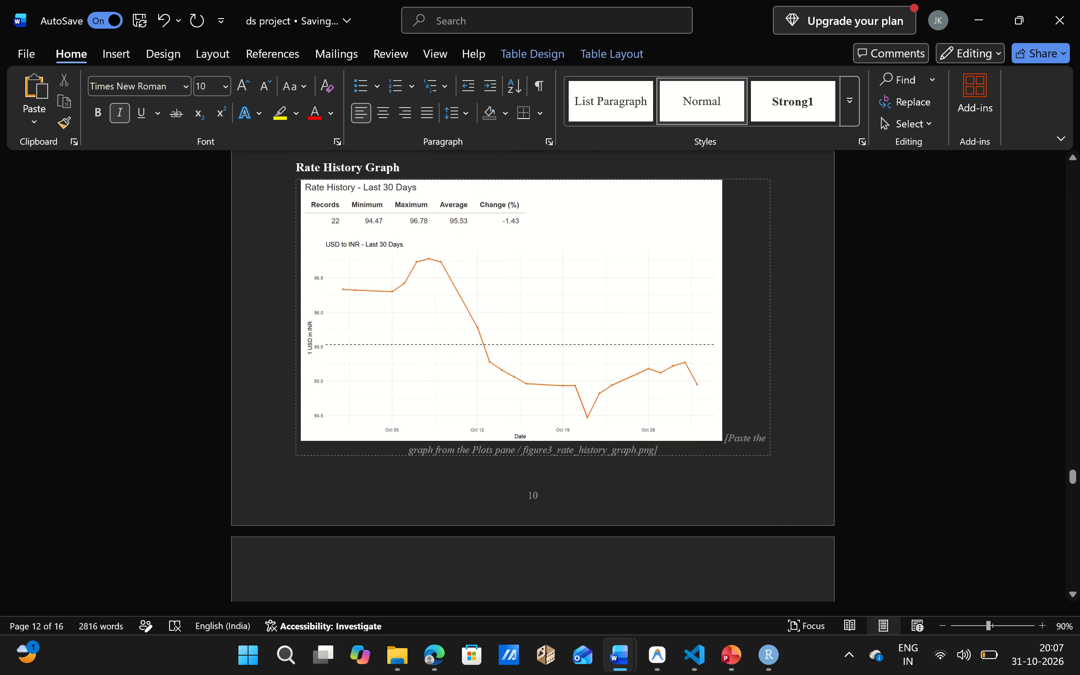
click(767, 437)
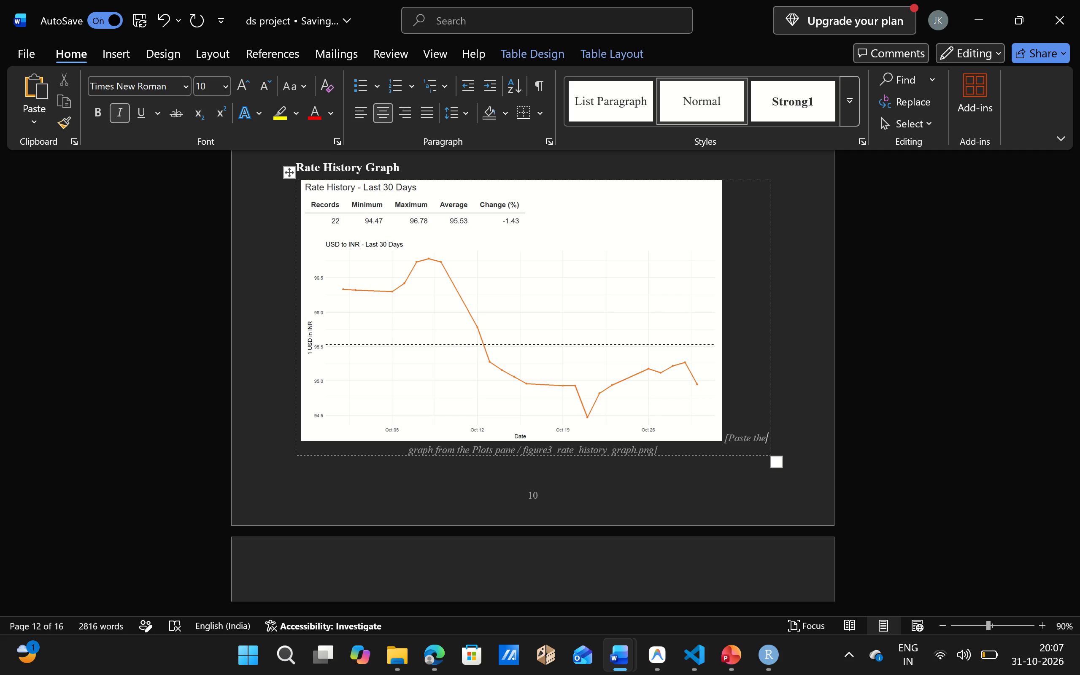
click(767, 437)
key(BackSpace)
key(BackSpace)
key(BackSpace)
key(BackSpace)
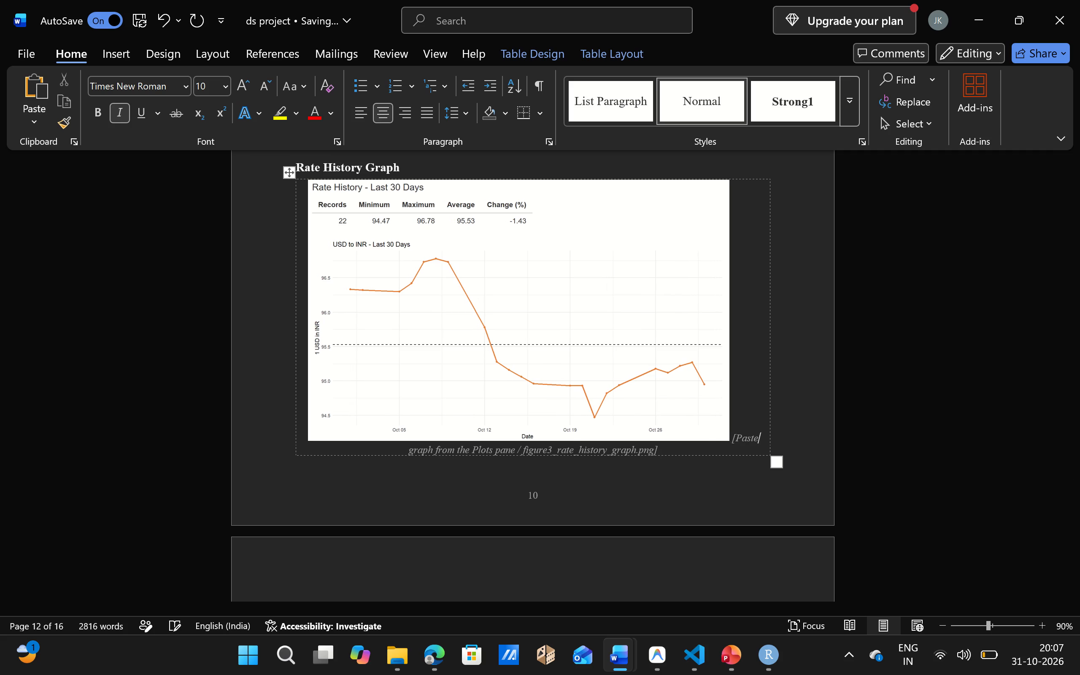
key(BackSpace)
key(BackSpace)
key(BackSpace)
key(BackSpace)
key(Right)
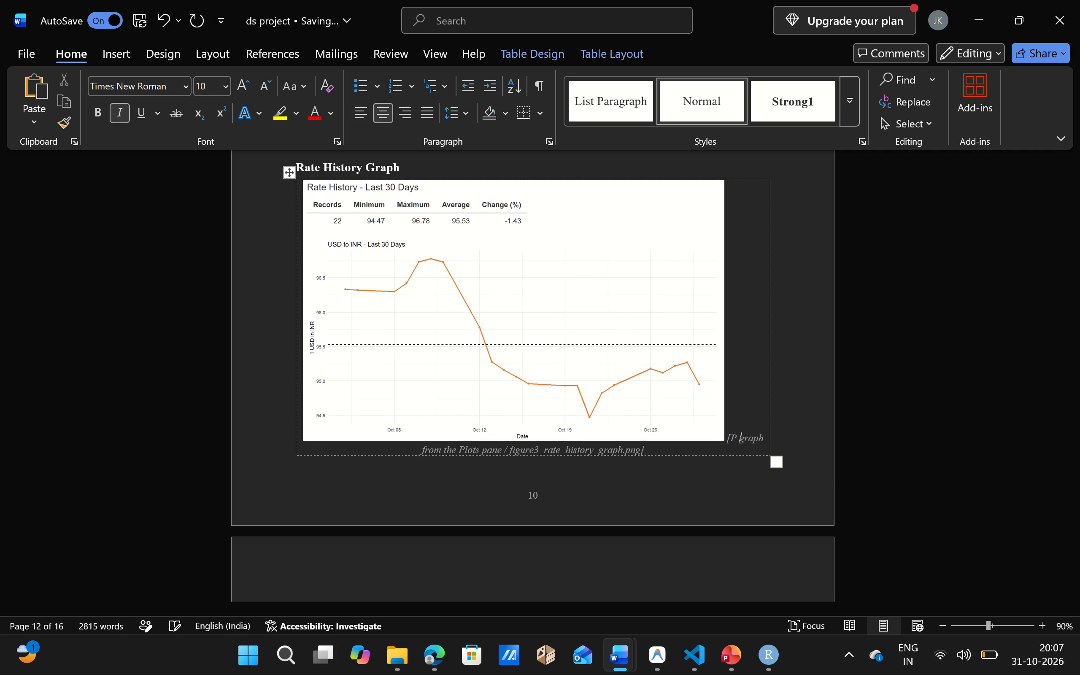
key(Right)
key(Right)
key(Right)
key(Right)
key(Right)
key(BackSpace)
key(BackSpace)
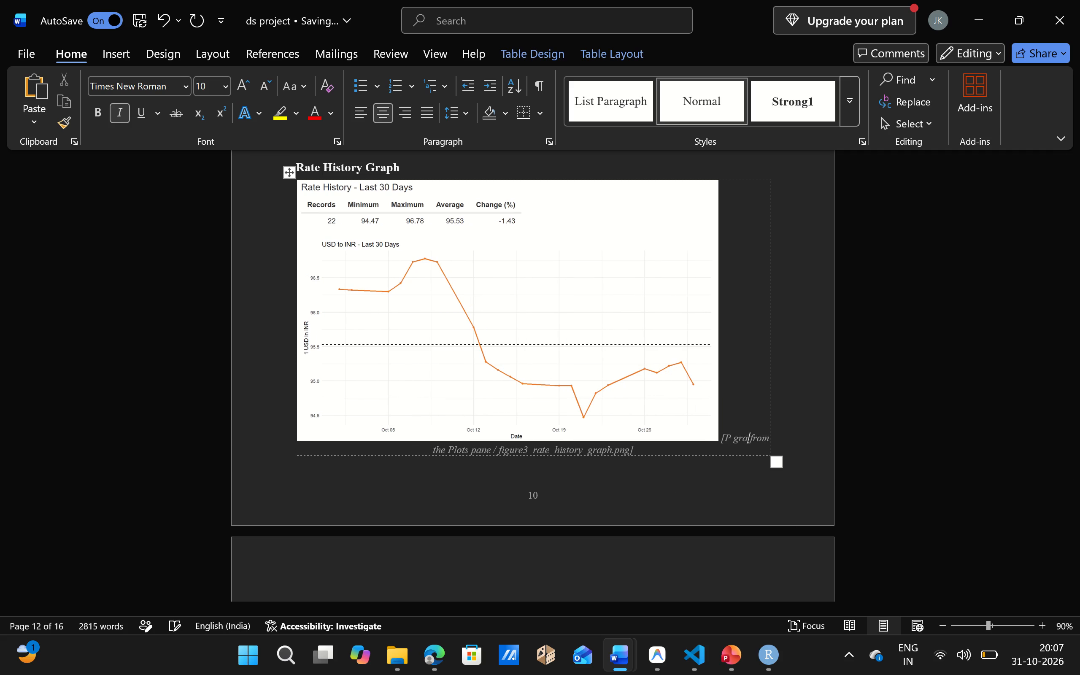
key(BackSpace)
key(BackSpace)
key(BackSpace)
key(BackSpace)
key(Right)
key(Right)
key(Right)
key(Right)
key(Right)
key(Right)
key(Right)
key(Right)
key(Right)
key(Right)
key(Right)
key(Right)
key(Right)
key(Right)
key(Right)
key(Right)
key(Right)
key(Right)
key(Right)
key(Right)
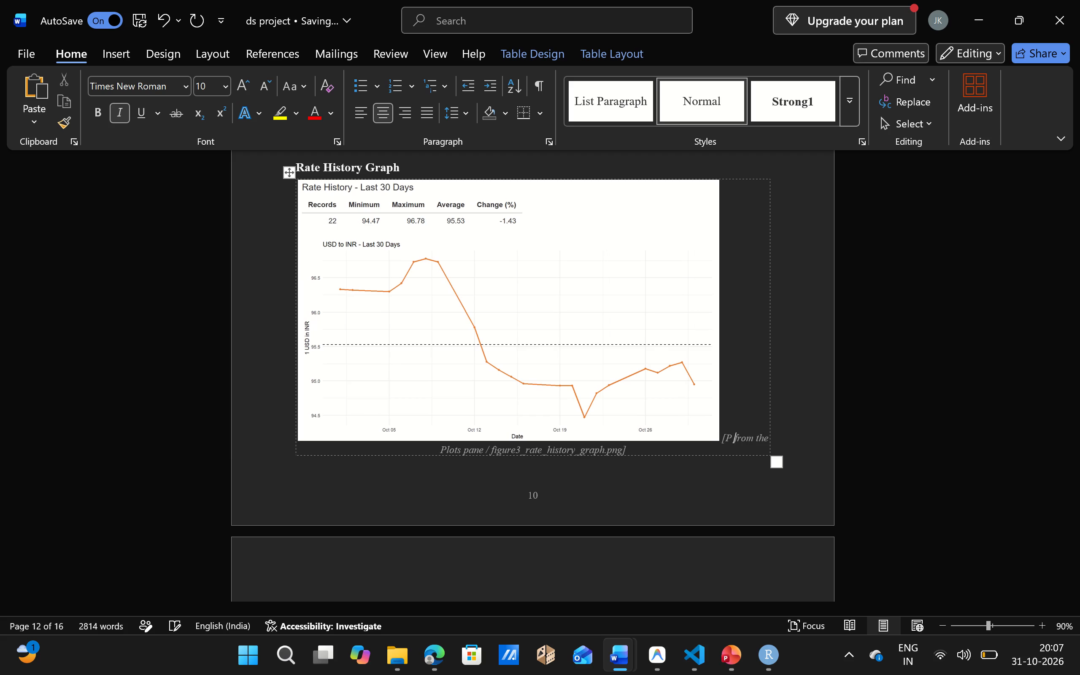
key(Right)
key(Right)
key(Right)
key(Right)
key(Right)
key(Right)
key(Right)
key(Right)
key(Right)
key(Right)
key(Right)
key(Right)
key(Right)
key(Right)
key(Right)
key(Right)
key(Right)
key(Right)
key(Right)
key(Right)
key(Right)
key(BackSpace)
key(BackSpace)
key(BackSpace)
key(BackSpace)
key(BackSpace)
key(BackSpace)
key(BackSpace)
key(BackSpace)
key(BackSpace)
key(BackSpace)
key(BackSpace)
key(BackSpace)
key(BackSpace)
key(BackSpace)
key(BackSpace)
key(BackSpace)
key(BackSpace)
key(BackSpace)
key(BackSpace)
key(BackSpace)
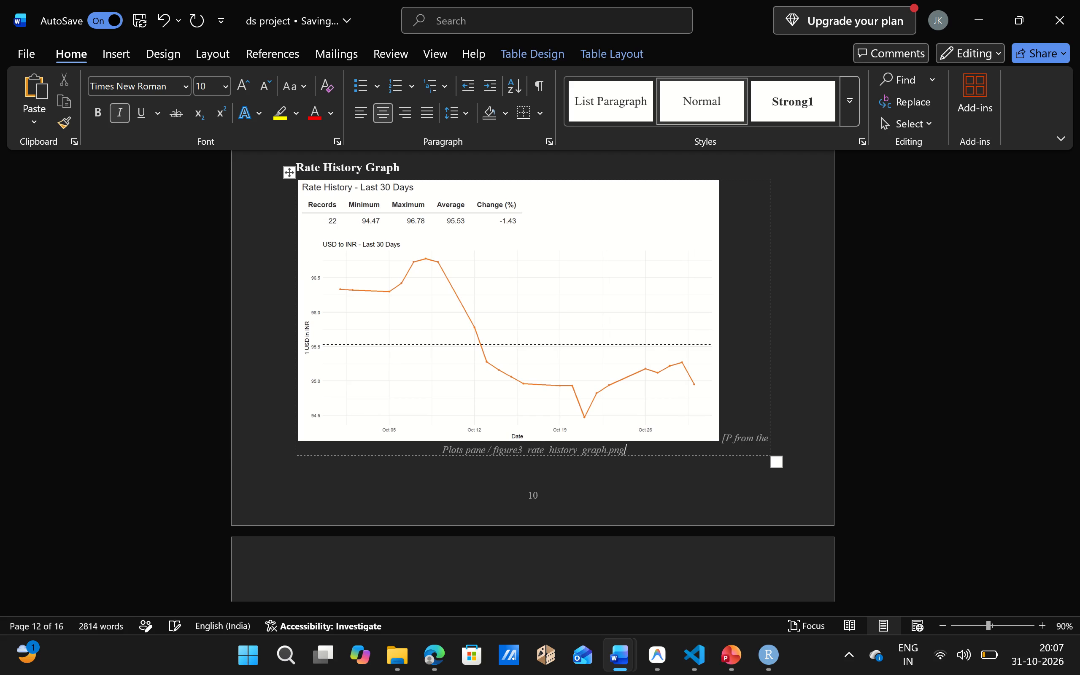
key(BackSpace)
key(BackSpace)
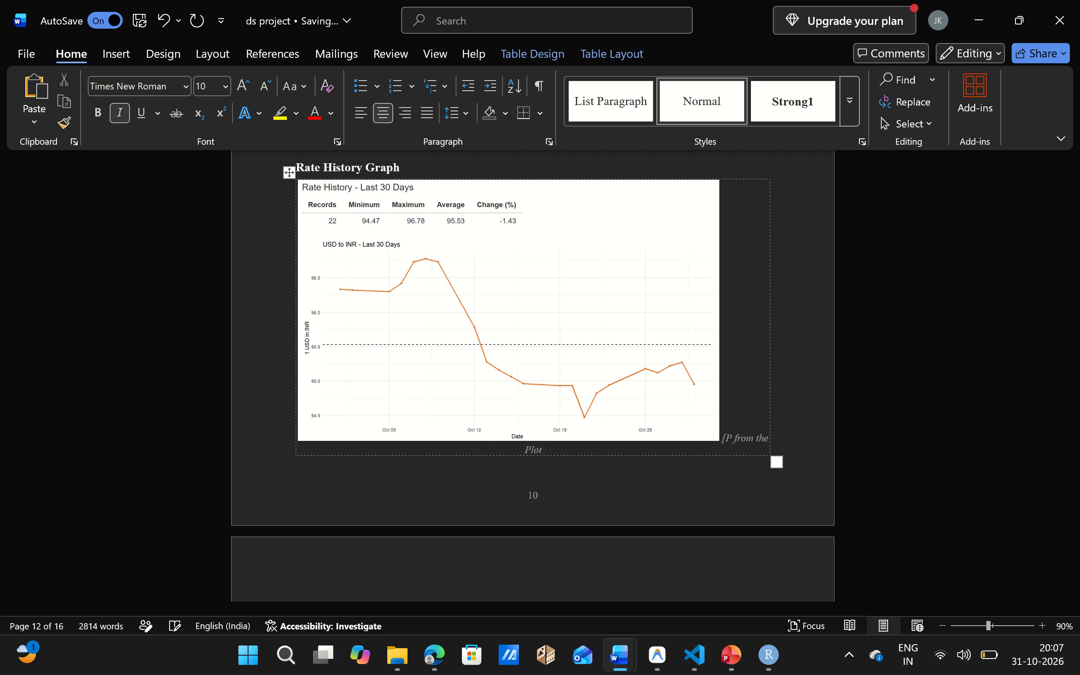
key(BackSpace)
key(BackSpace)
key(BackSpace)
key(BackSpace)
key(BackSpace)
key(BackSpace)
key(BackSpace)
key(BackSpace)
key(BackSpace)
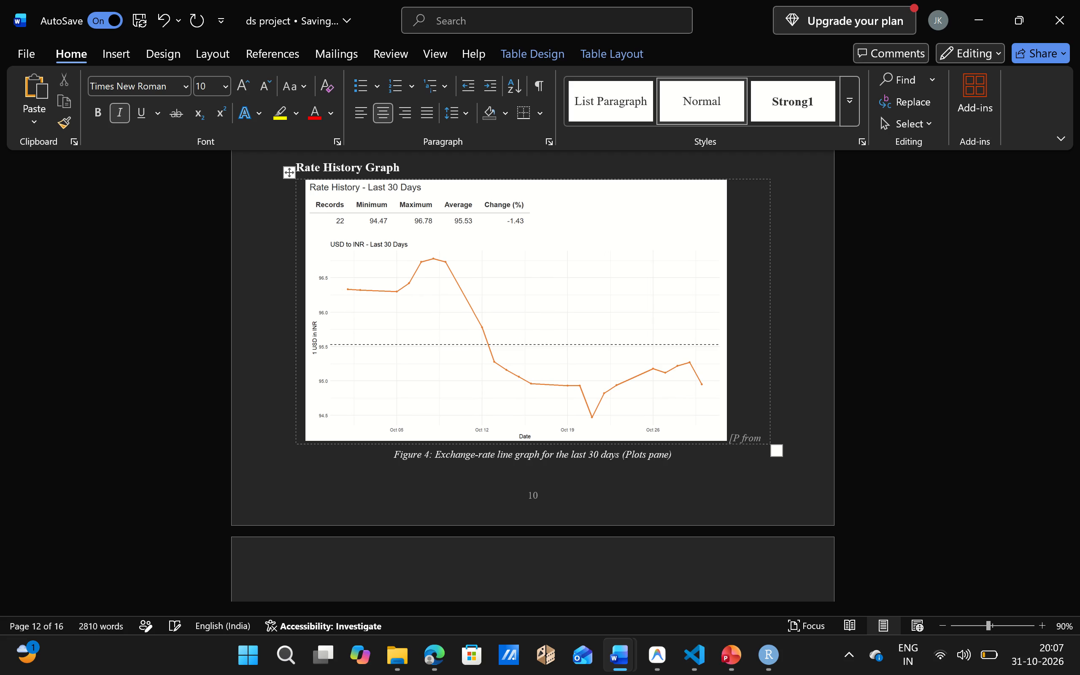
key(BackSpace)
key(BackSpace)
key(BackSpace)
key(BackSpace)
key(BackSpace)
key(BackSpace)
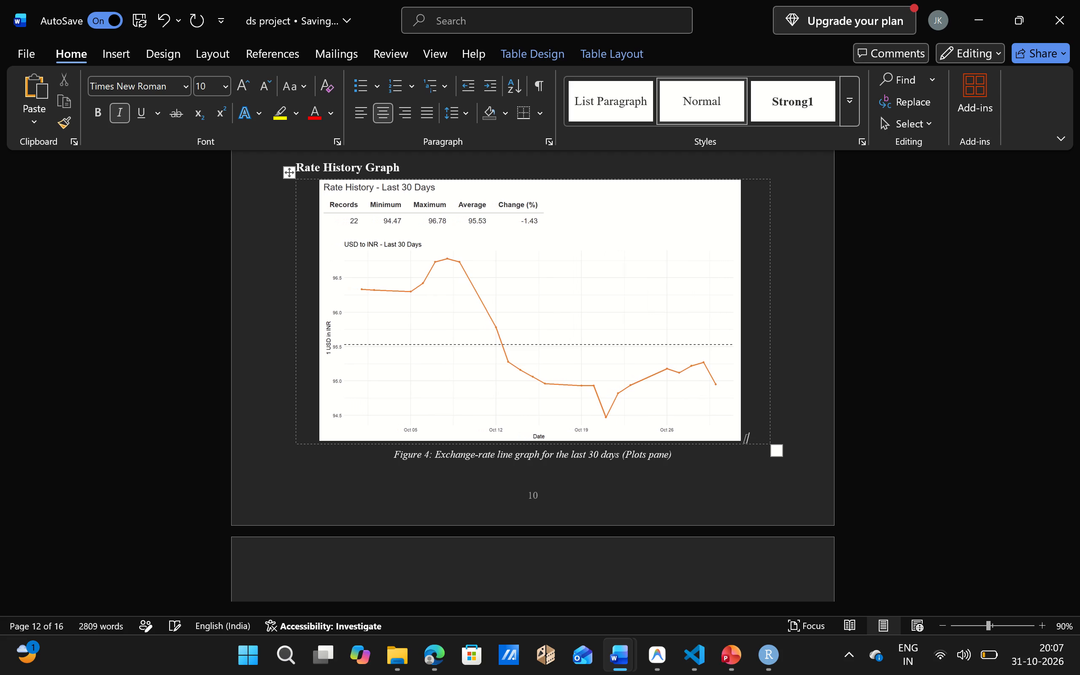
key(BackSpace)
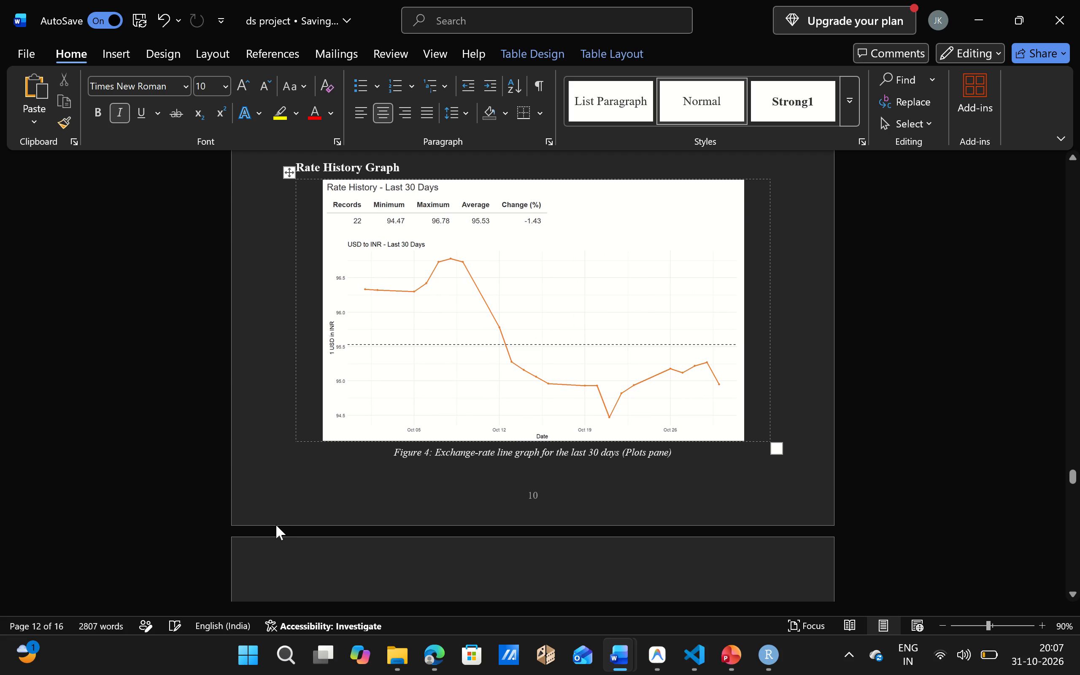
scroll(276, 525, down, 1)
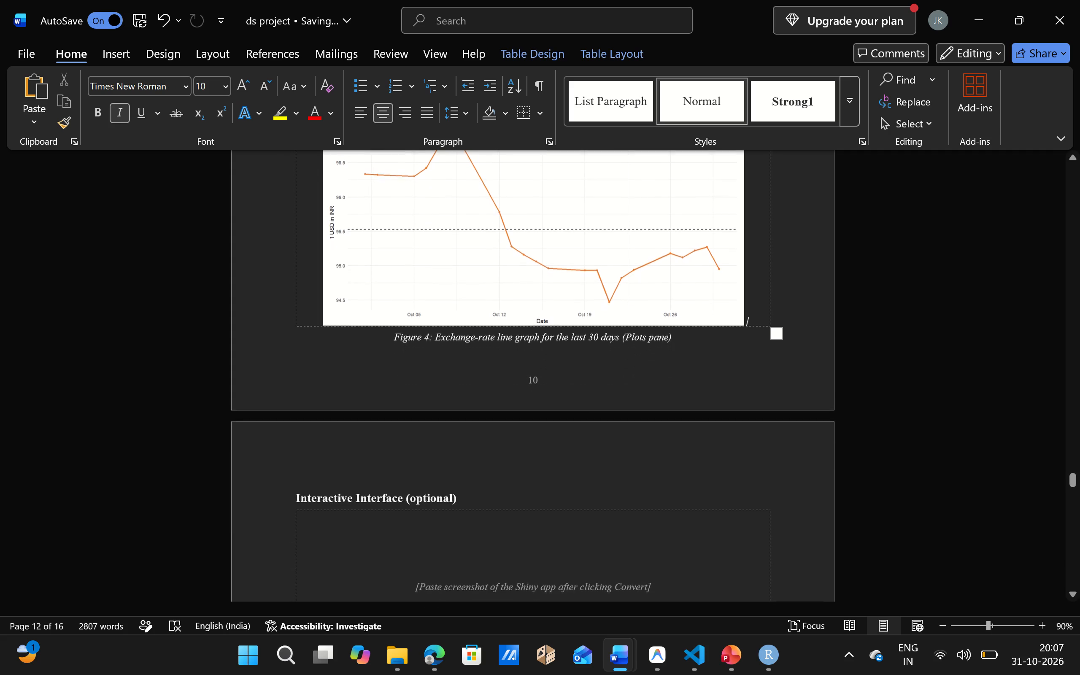
scroll(276, 525, down, 1)
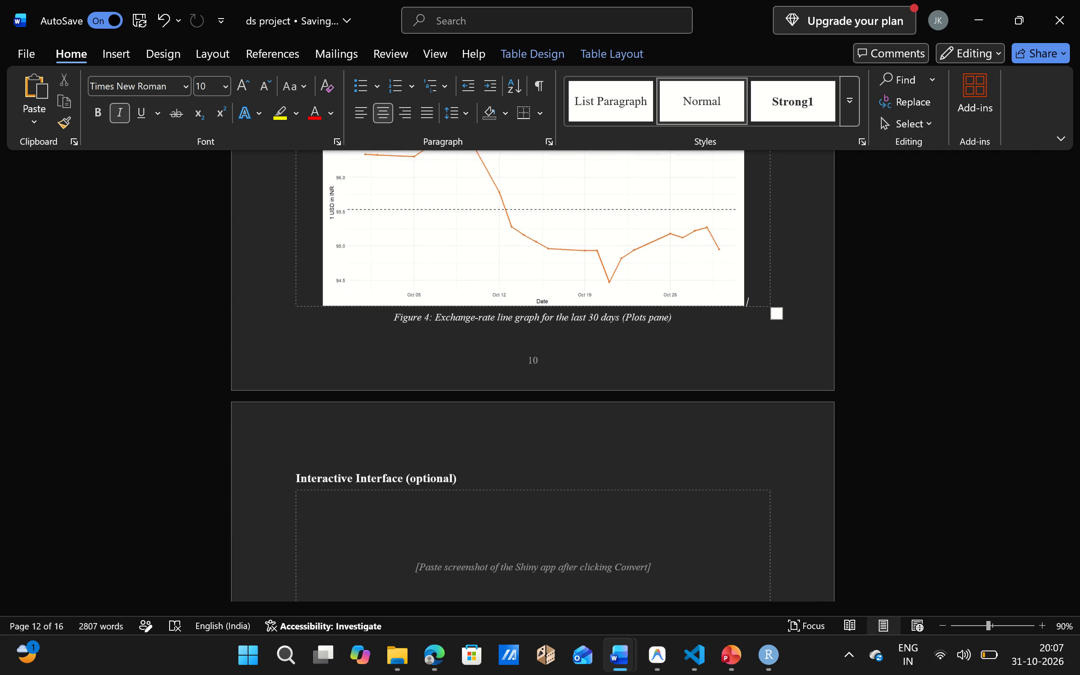
scroll(276, 525, down, 1)
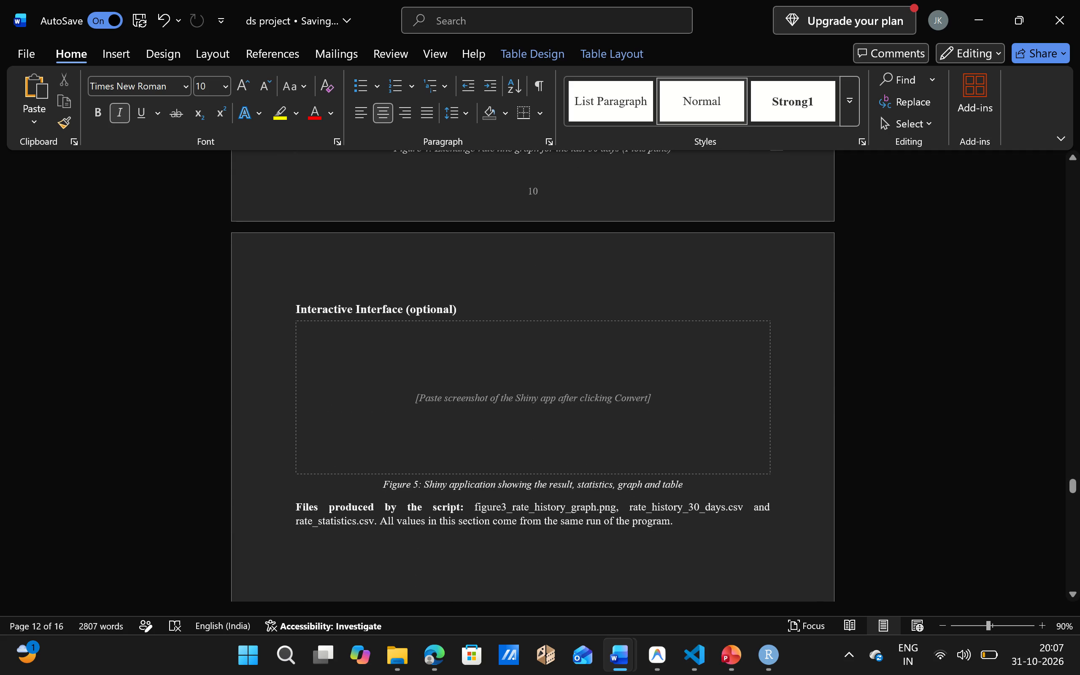
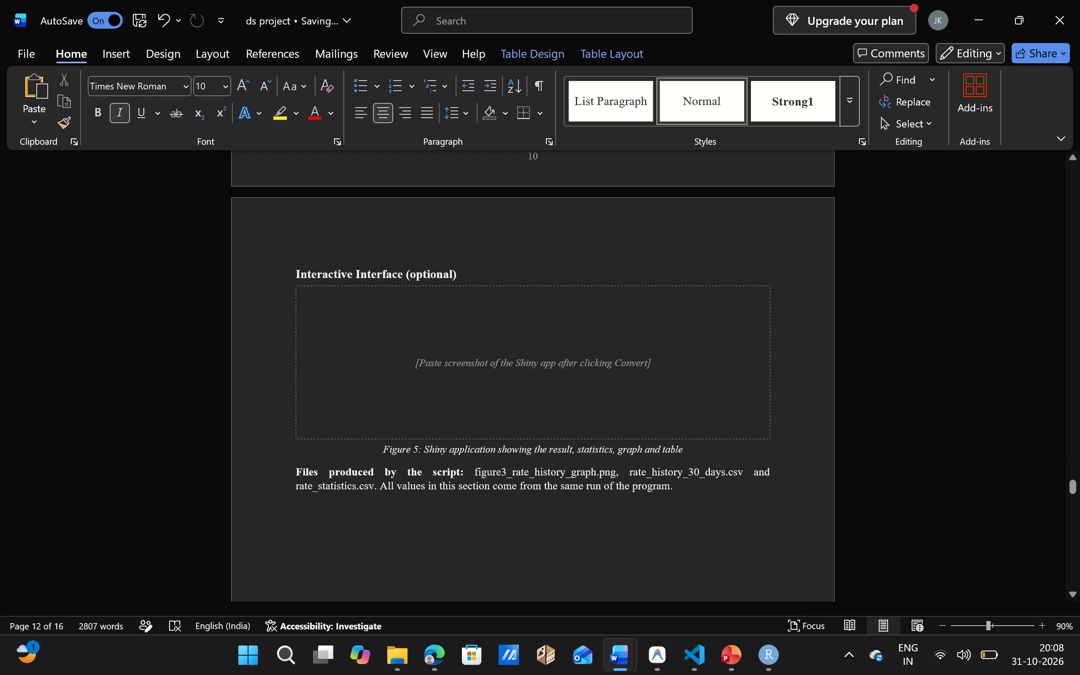
Review the document's Output tables and figures, the code pages, the closing page and the cover page.
scroll(678, 277, up, 4)
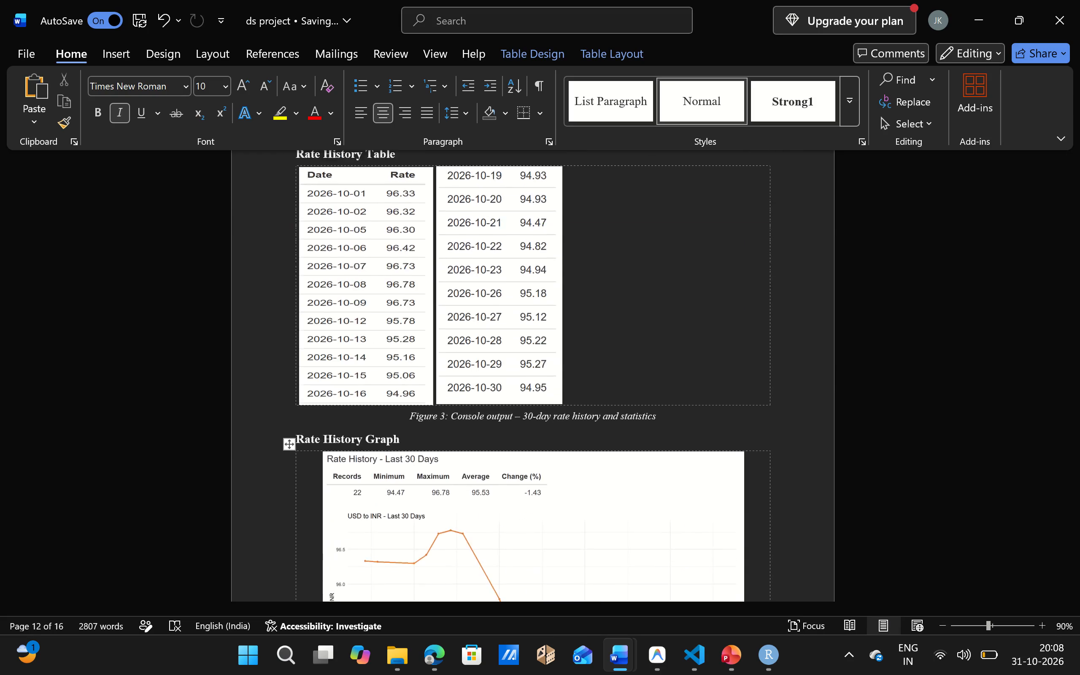
scroll(678, 277, up, 5)
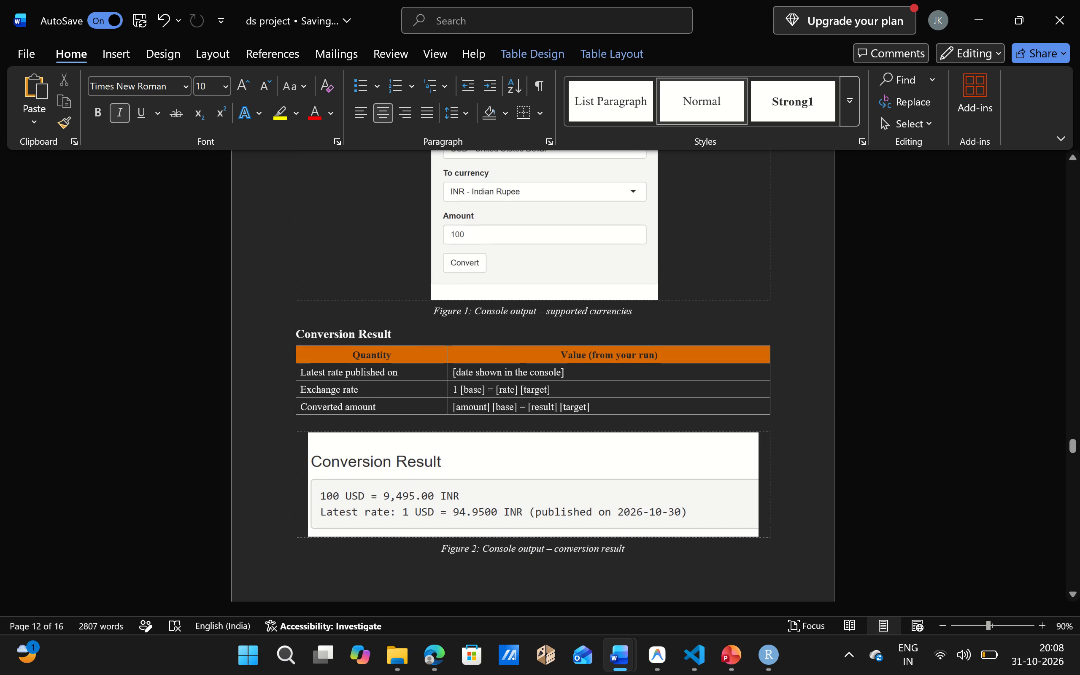
scroll(678, 277, up, 3)
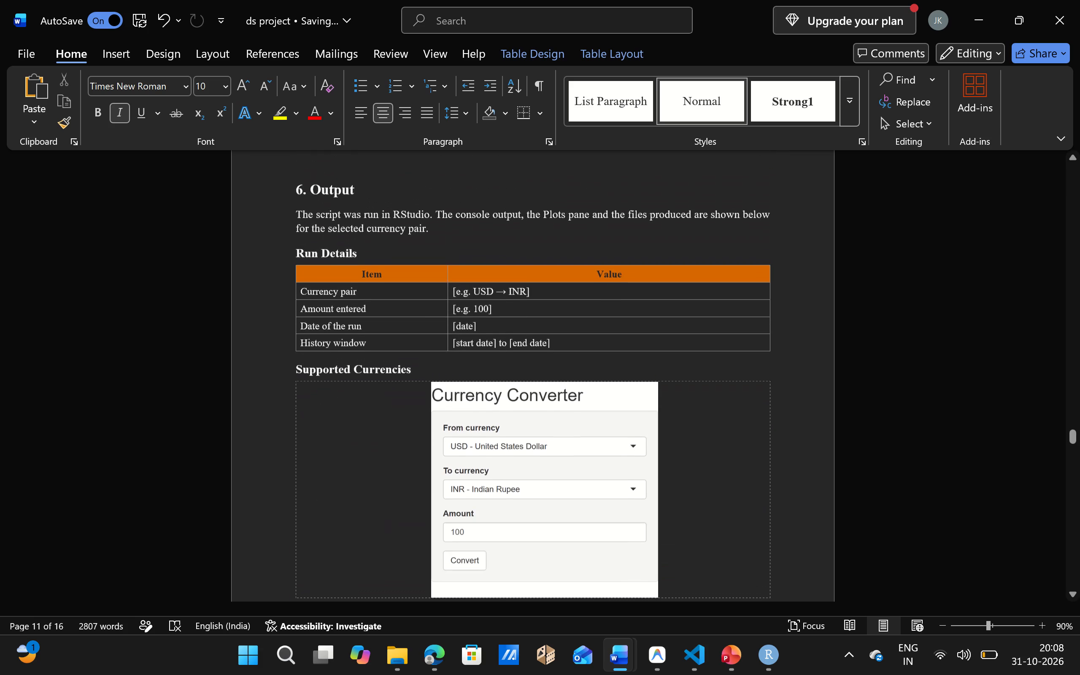
scroll(678, 277, up, 4)
scroll(678, 277, down, 1)
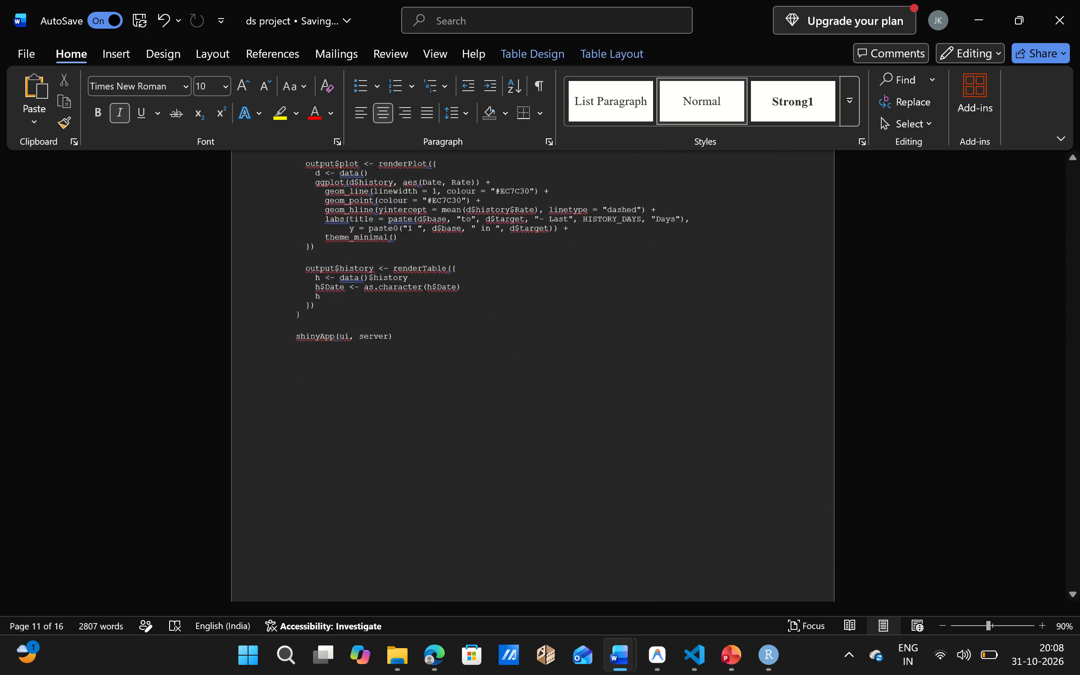
scroll(678, 277, down, 6)
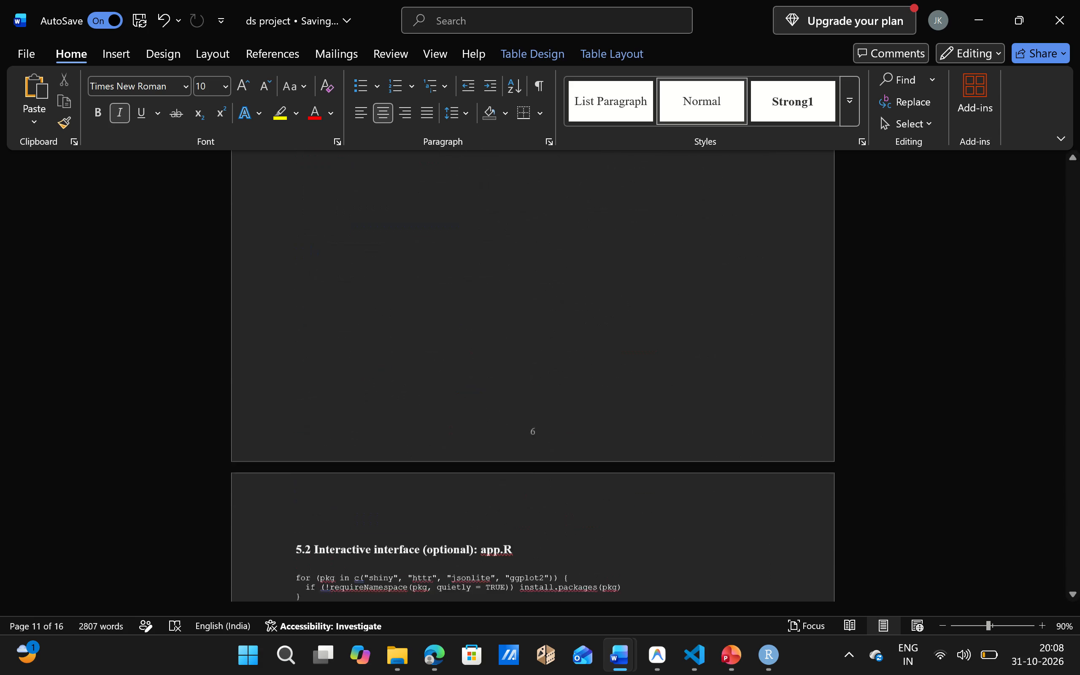
scroll(678, 277, down, 17)
scroll(678, 277, down, 7)
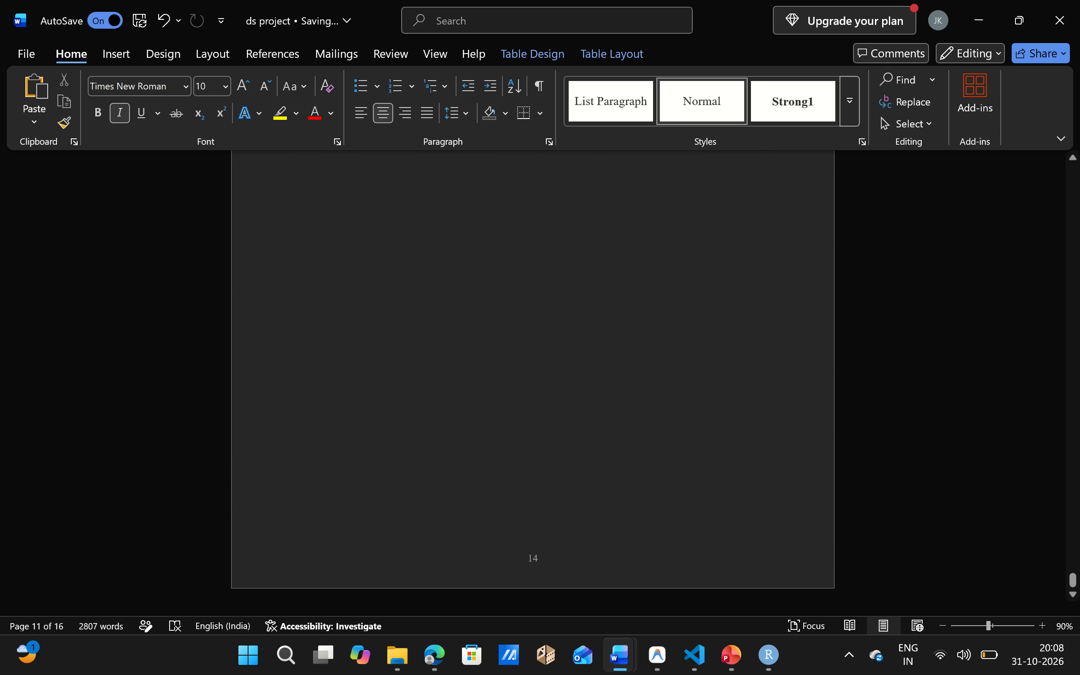
scroll(678, 277, up, 11)
scroll(678, 277, up, 17)
scroll(678, 277, up, 13)
scroll(718, 387, down, 2)
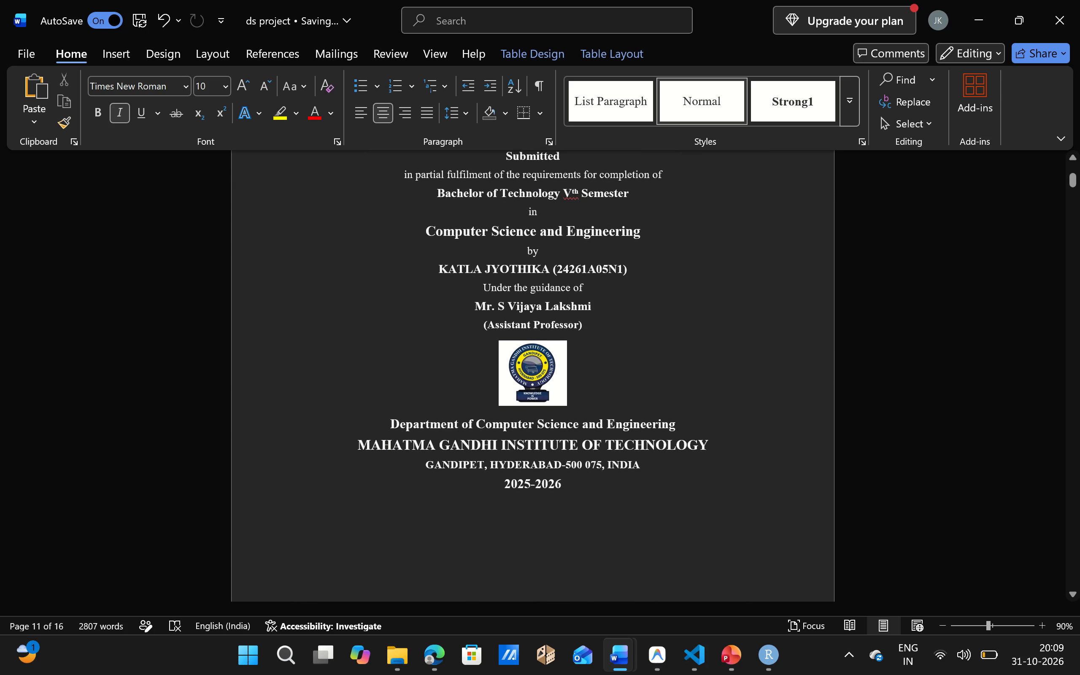
scroll(700, 339, up, 3)
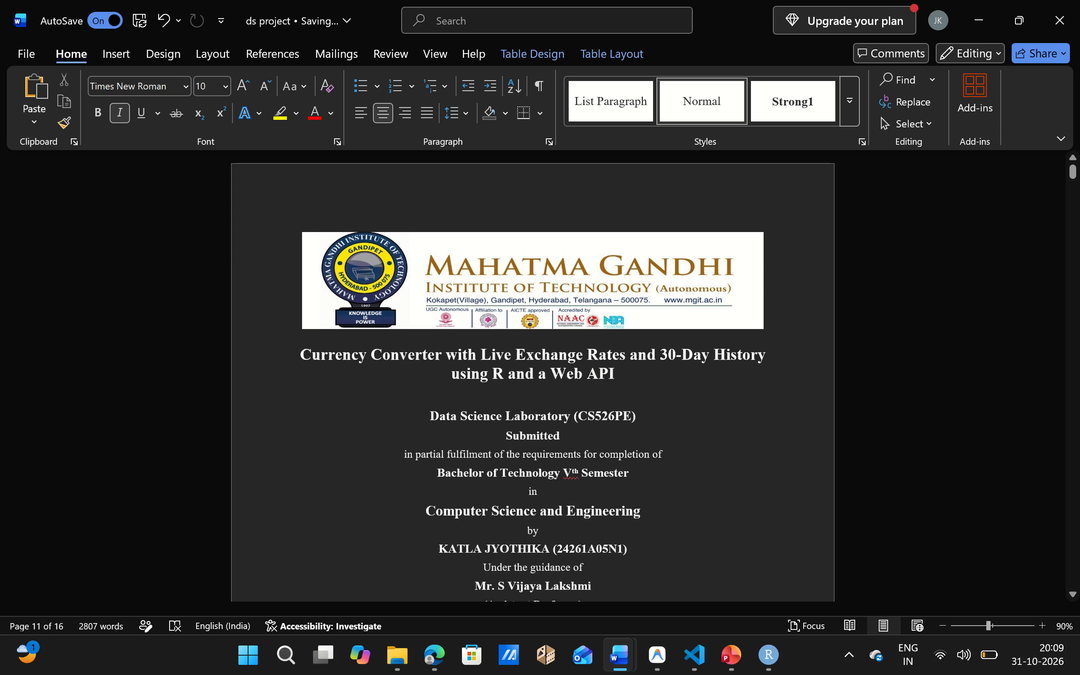
scroll(682, 397, down, 1)
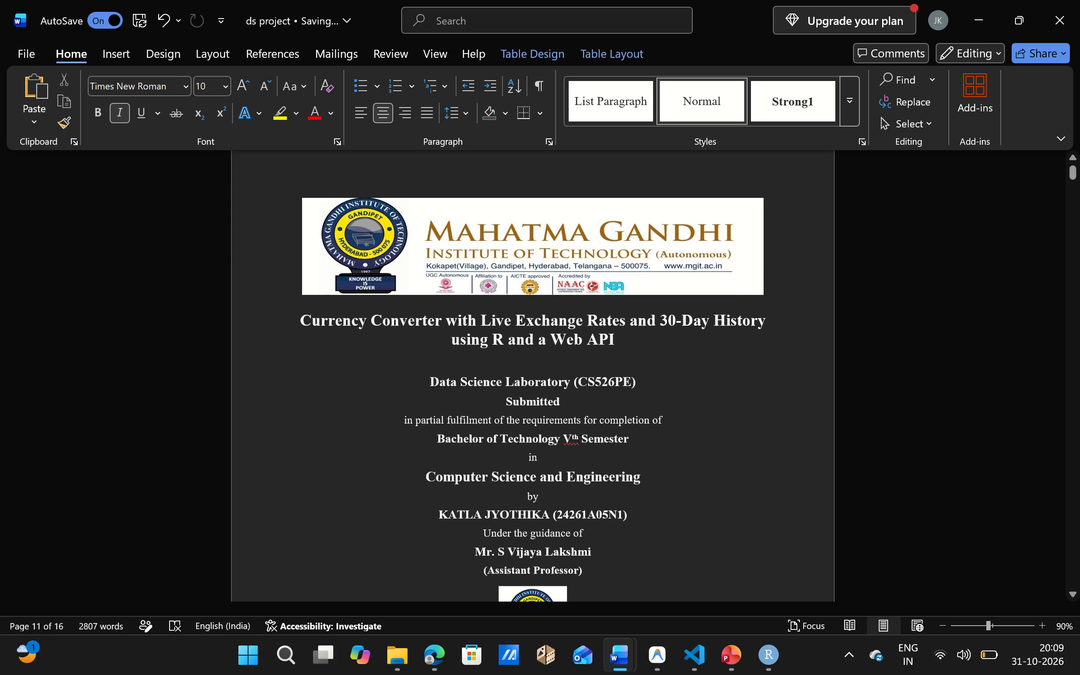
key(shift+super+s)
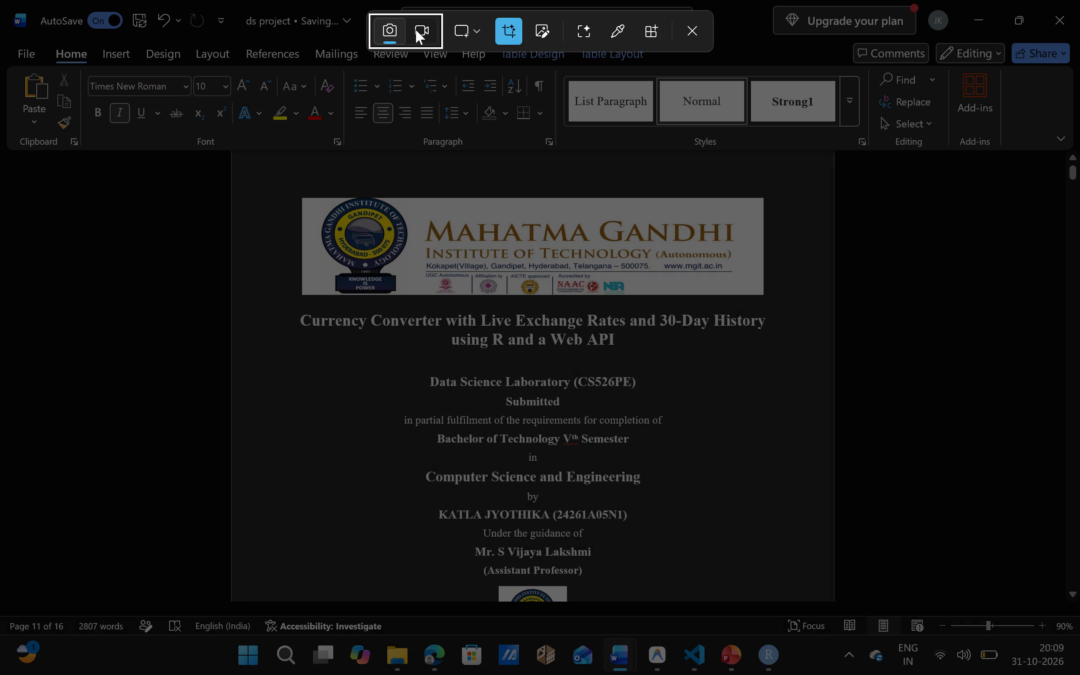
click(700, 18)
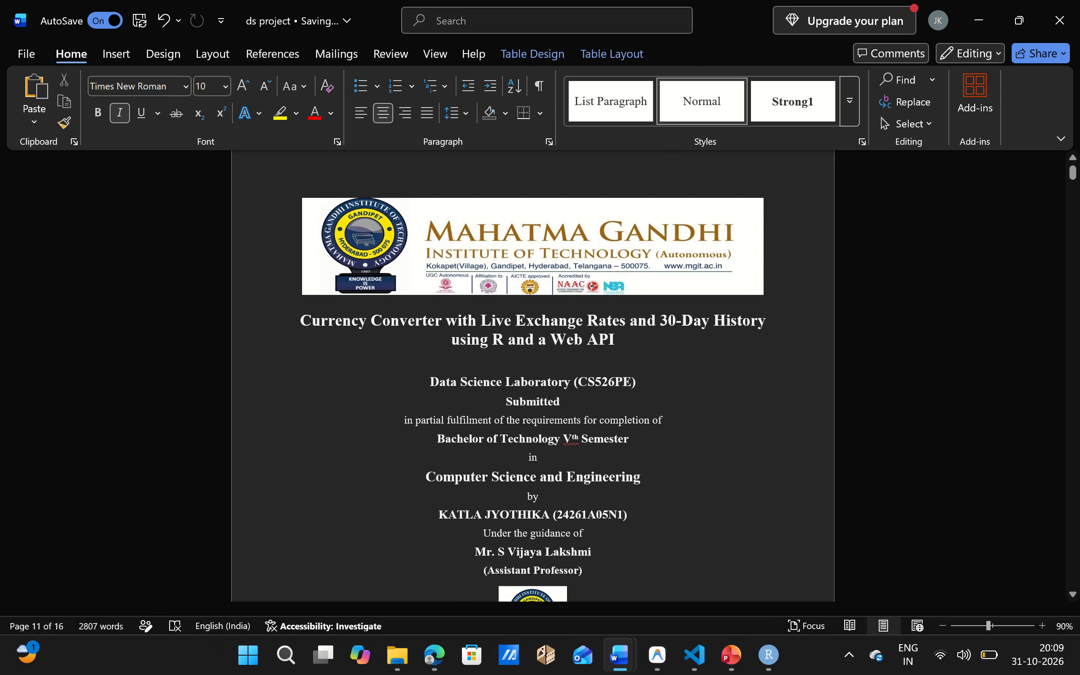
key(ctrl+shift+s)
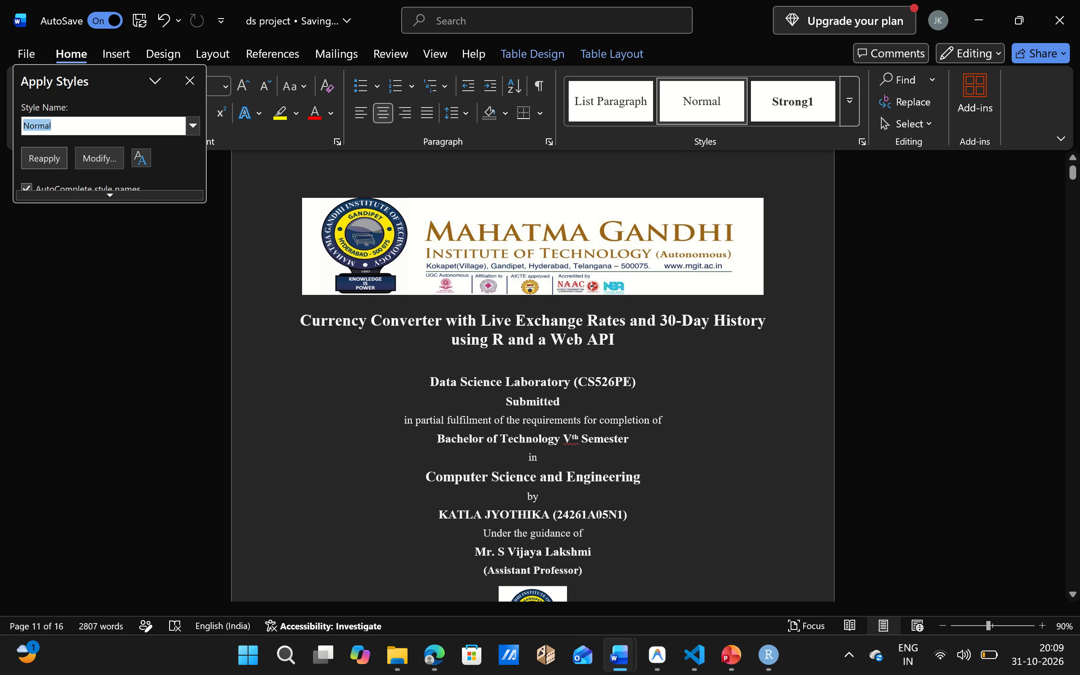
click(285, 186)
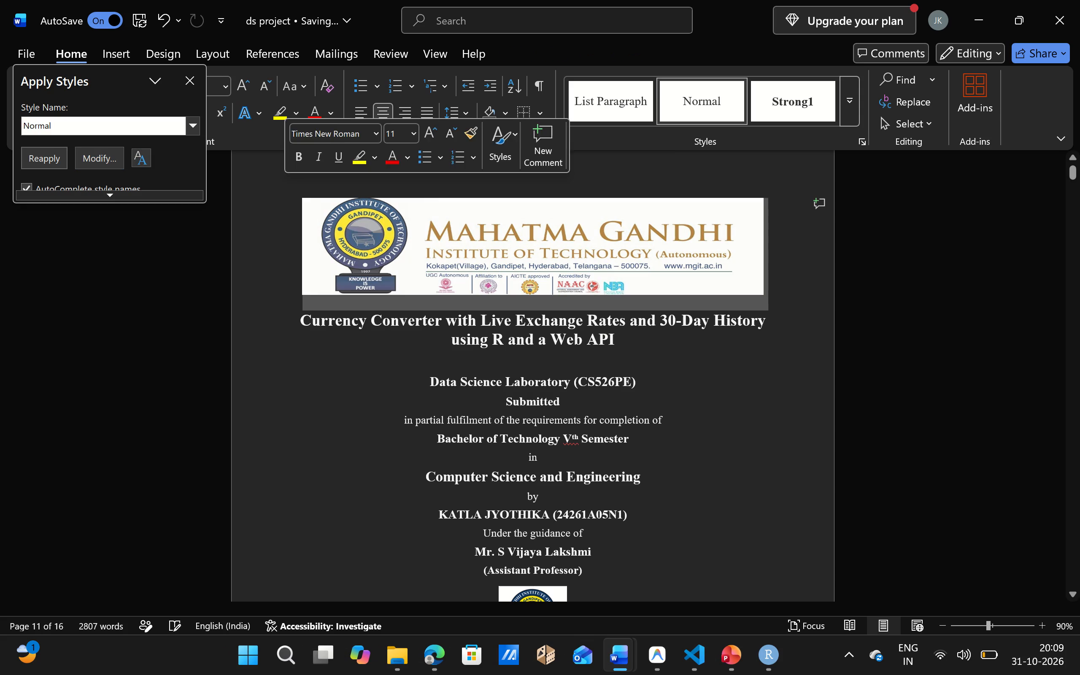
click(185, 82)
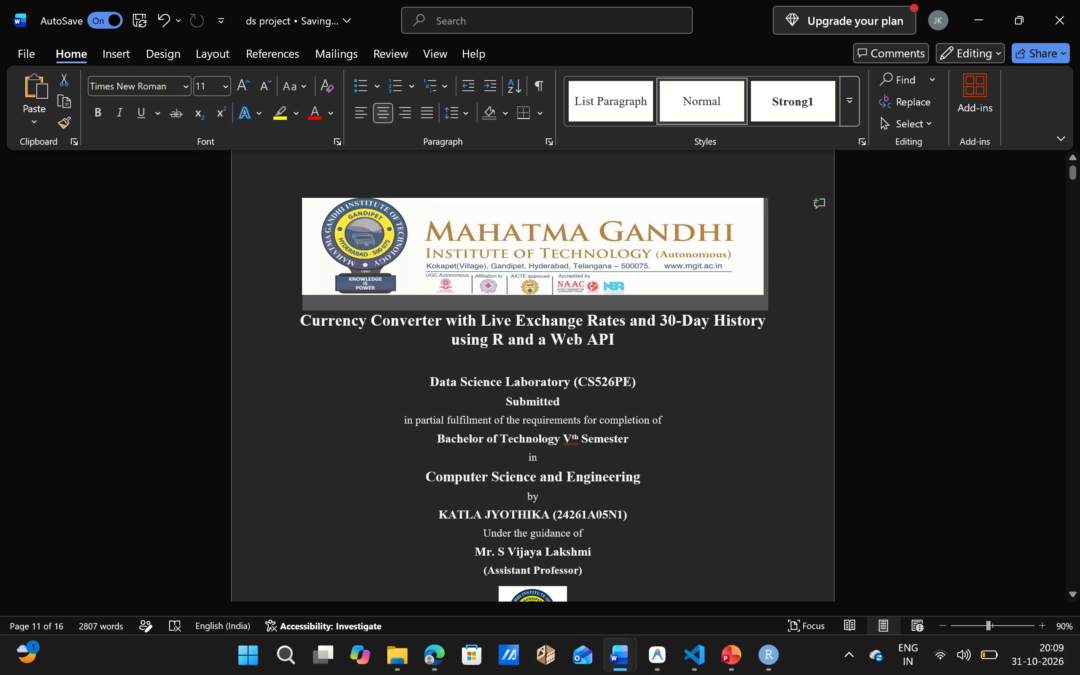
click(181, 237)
Save the ds project document.
key(ctrl+s)
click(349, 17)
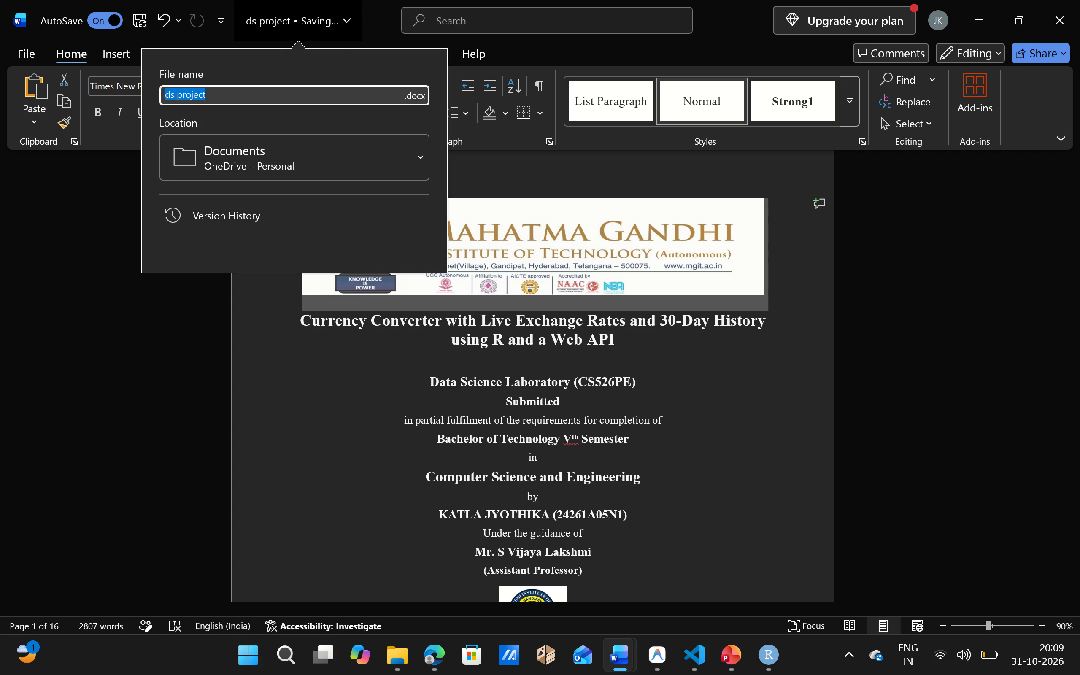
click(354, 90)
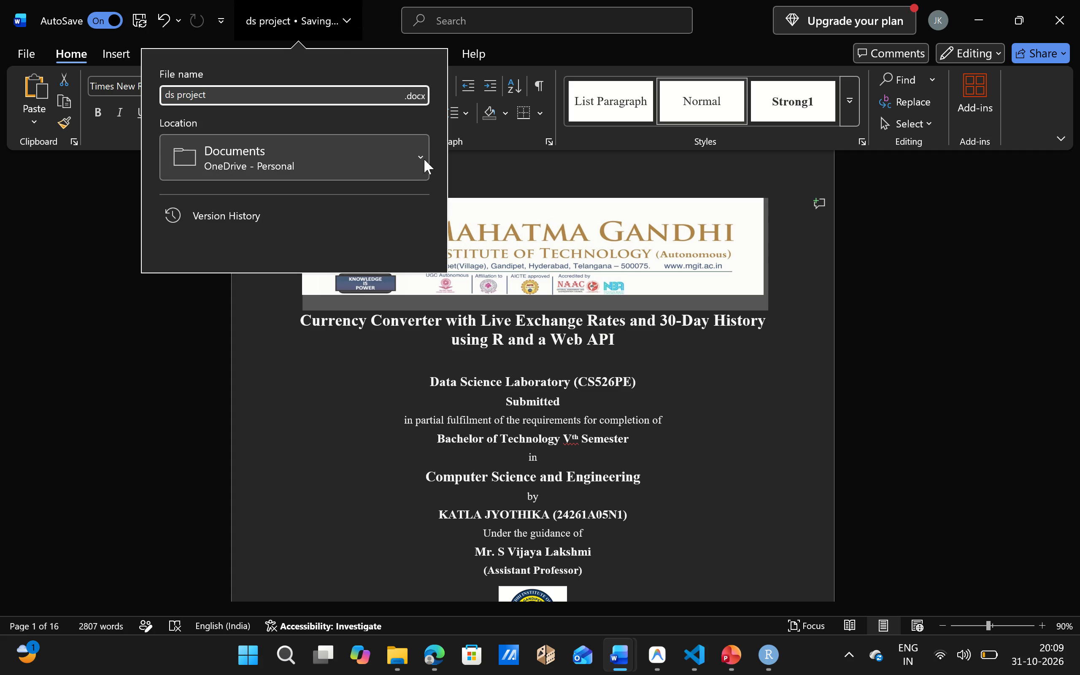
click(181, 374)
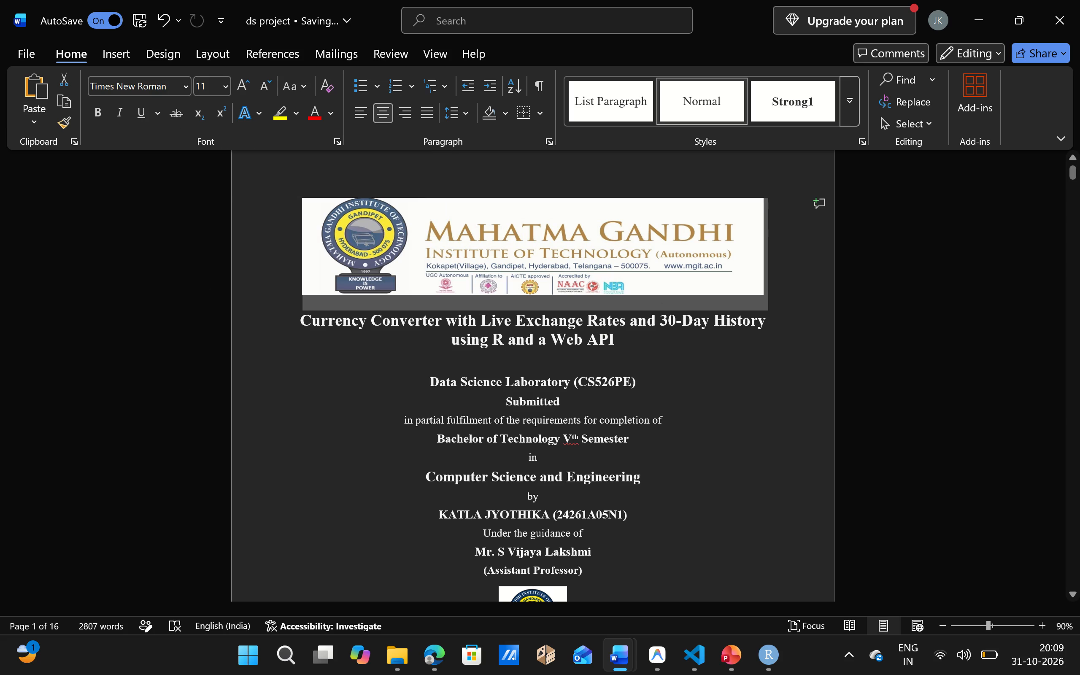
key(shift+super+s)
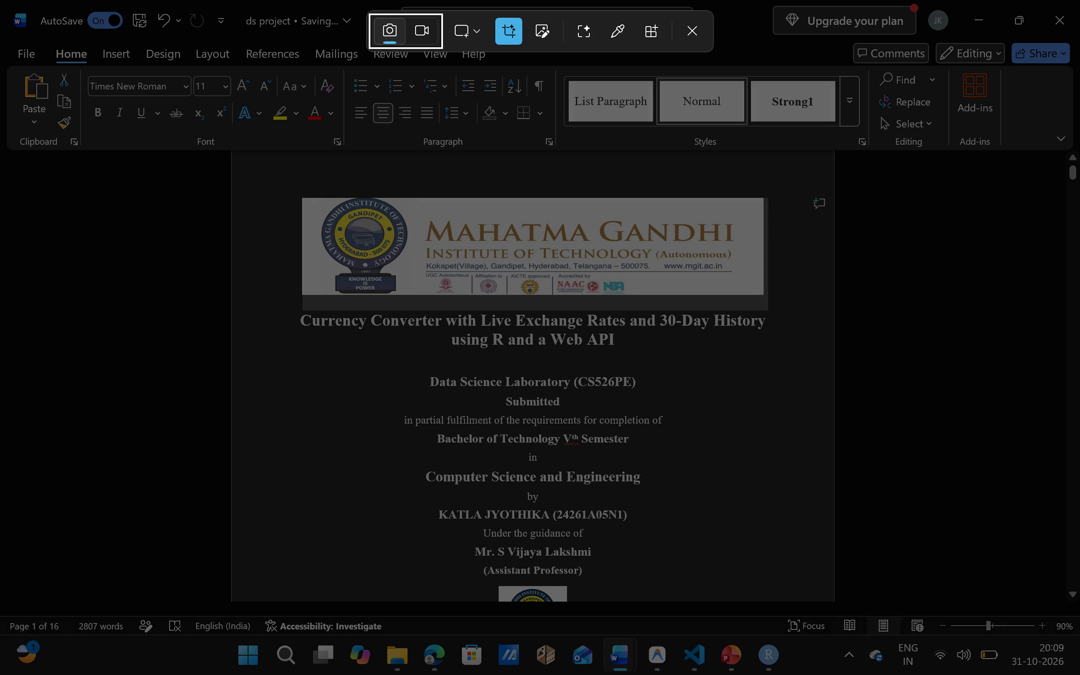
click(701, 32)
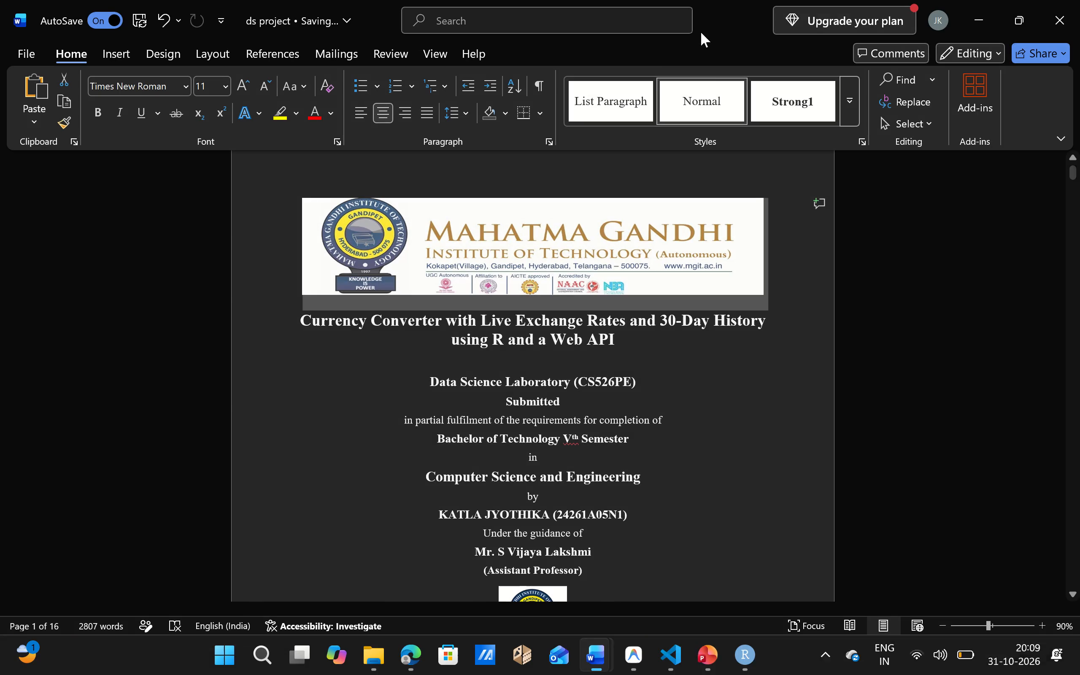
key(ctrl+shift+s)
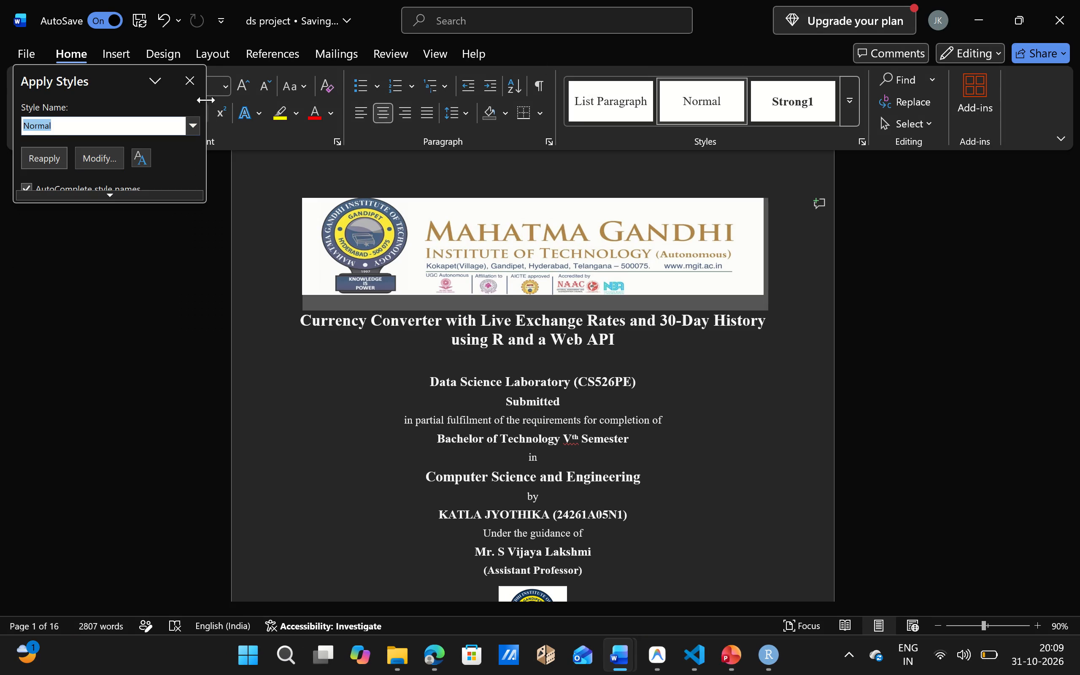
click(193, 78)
Open the print preview of the ds project document.
click(27, 49)
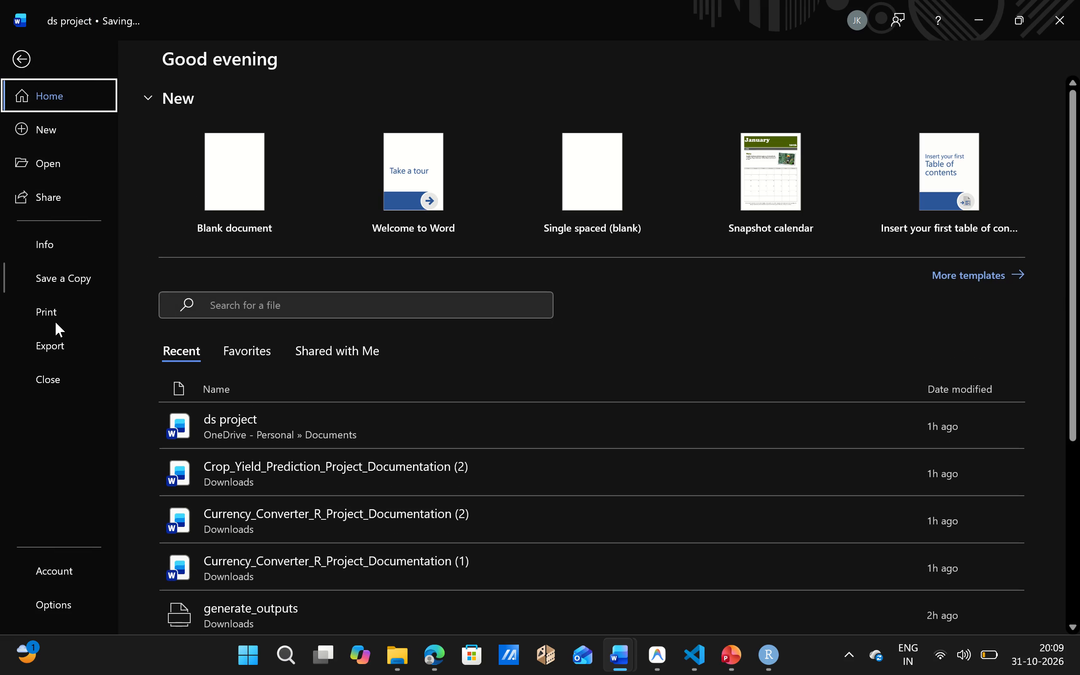
click(54, 311)
click(54, 311)
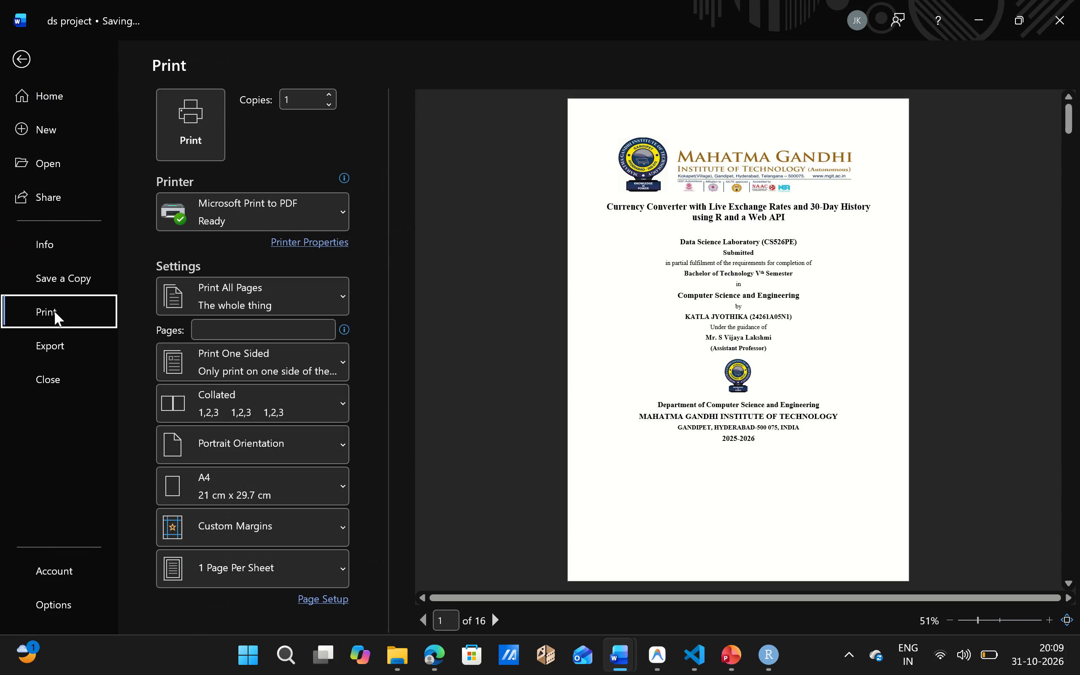
Save a copy of the document as ds project, type Word Document, in the OneDrive Documents folder, replacing the existing file.
click(54, 281)
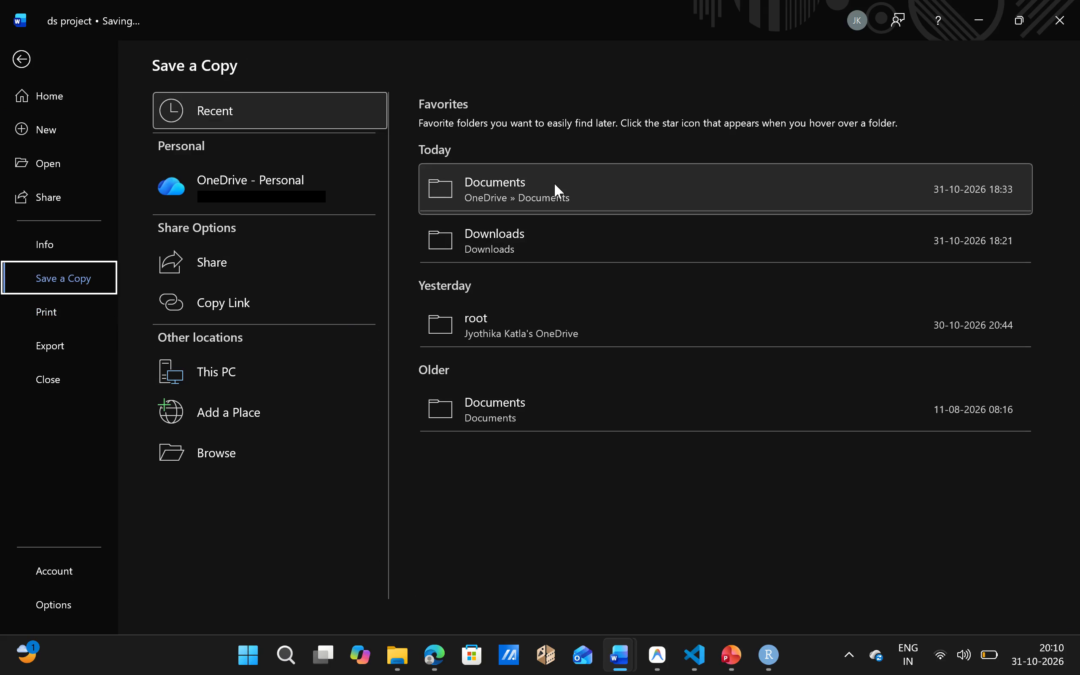
click(554, 184)
double_click(555, 188)
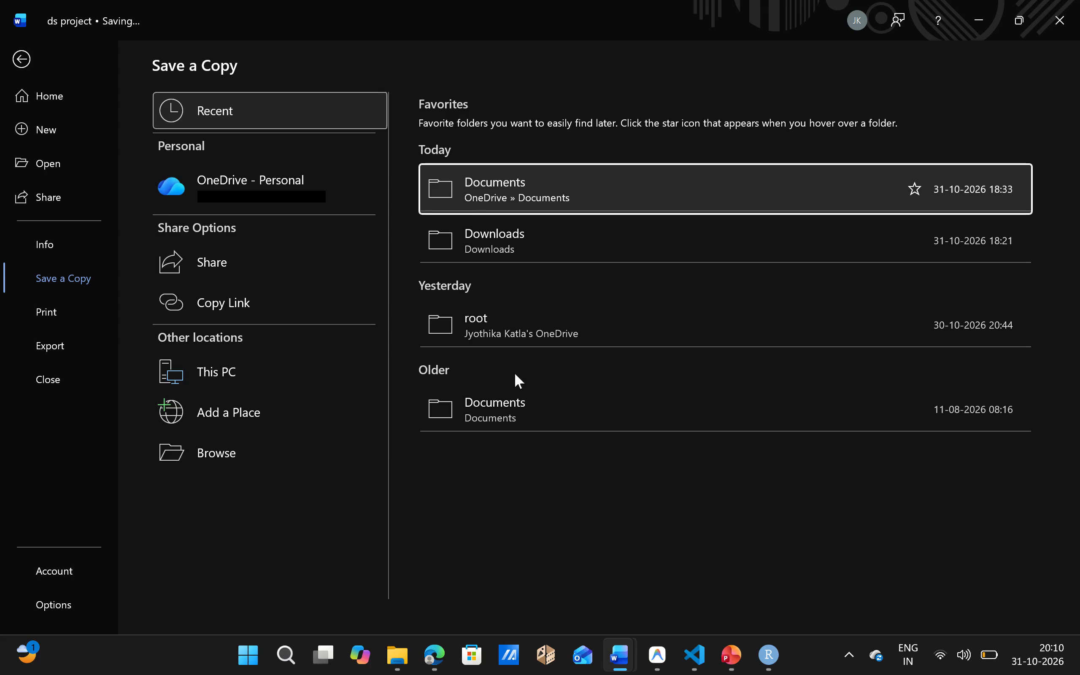
click(510, 395)
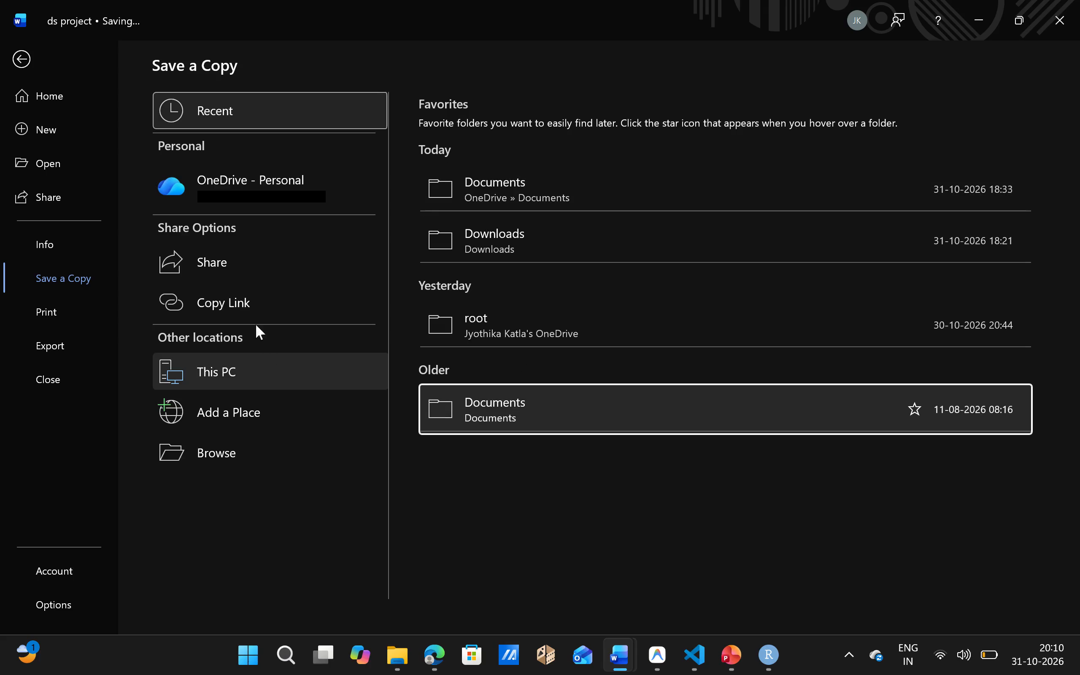
click(251, 364)
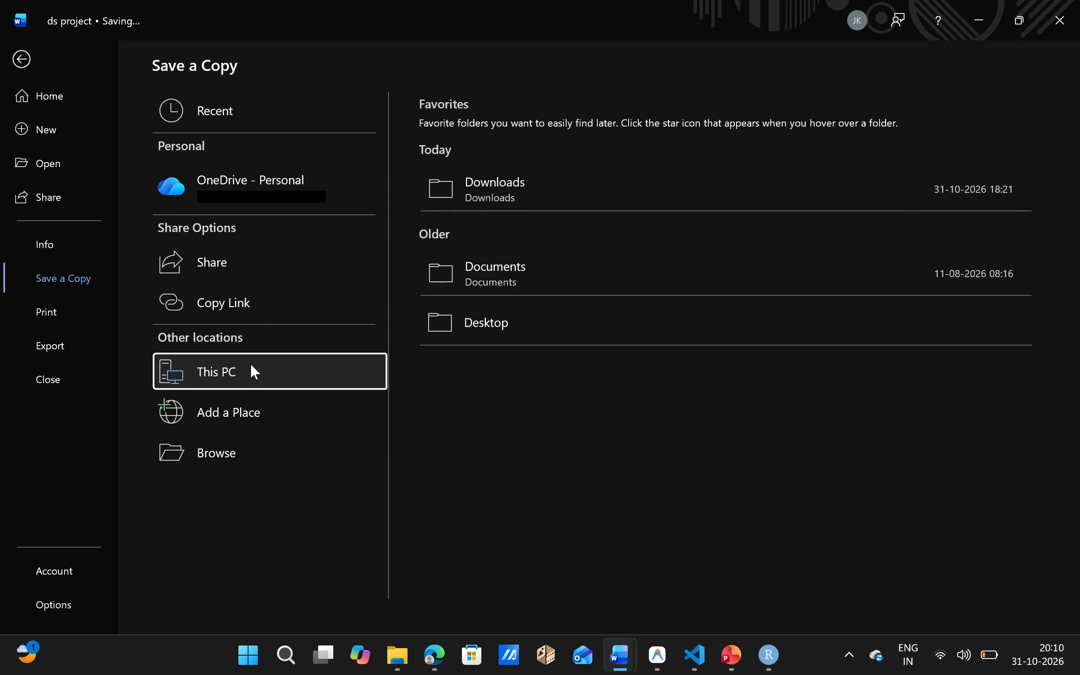
click(458, 201)
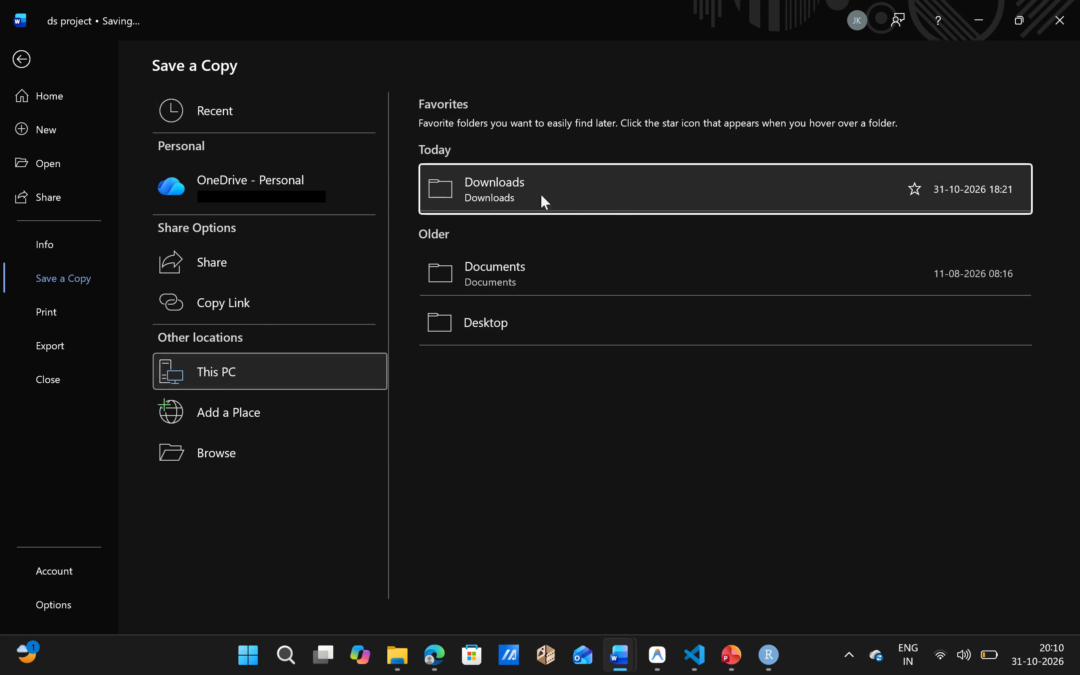
double_click(605, 193)
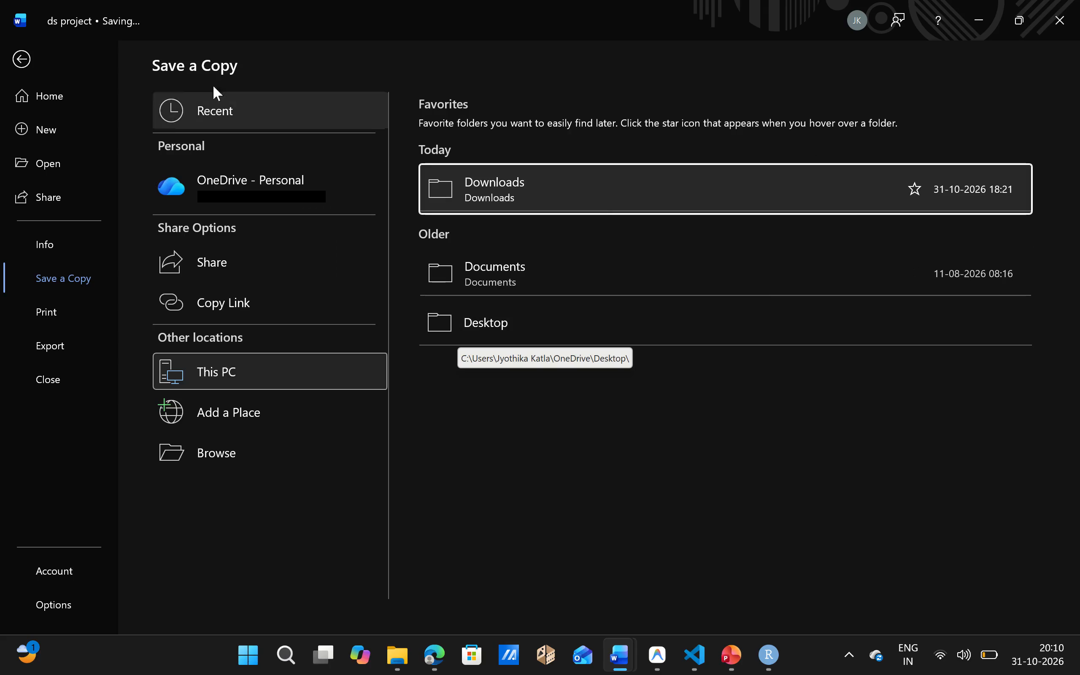
click(209, 62)
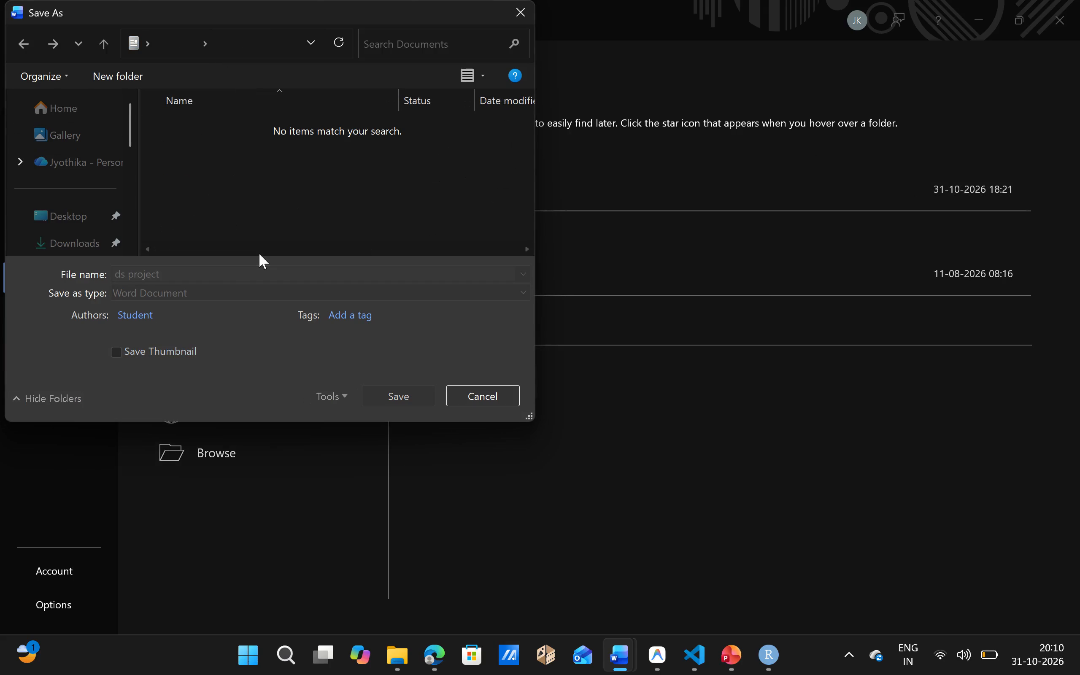
double_click(444, 302)
click(116, 346)
click(631, 264)
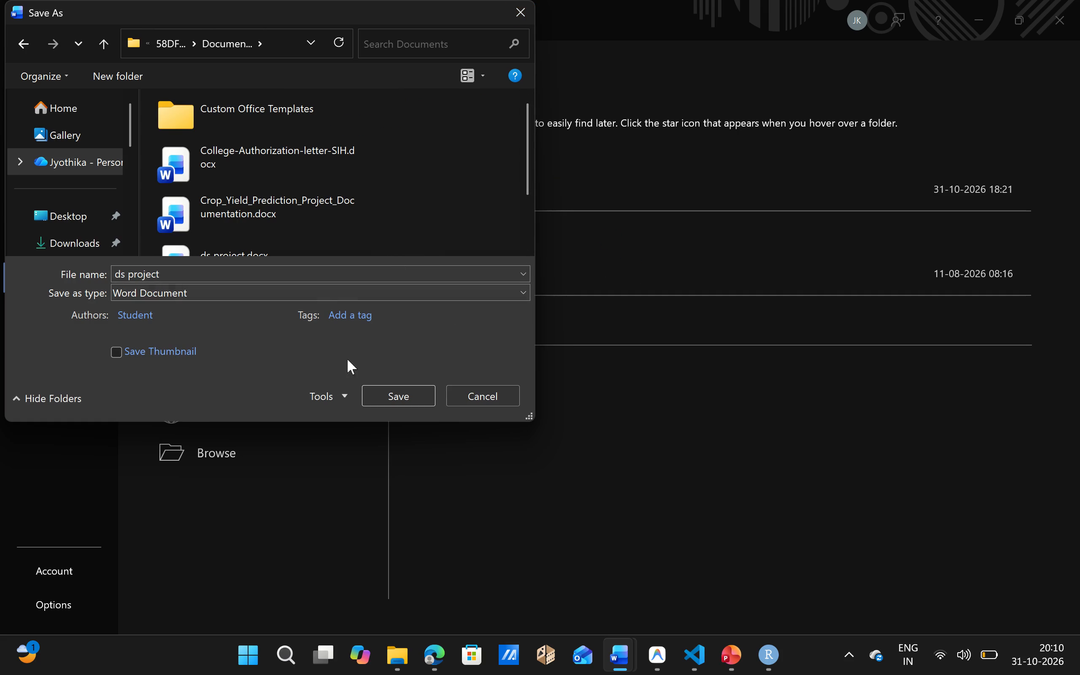
click(393, 397)
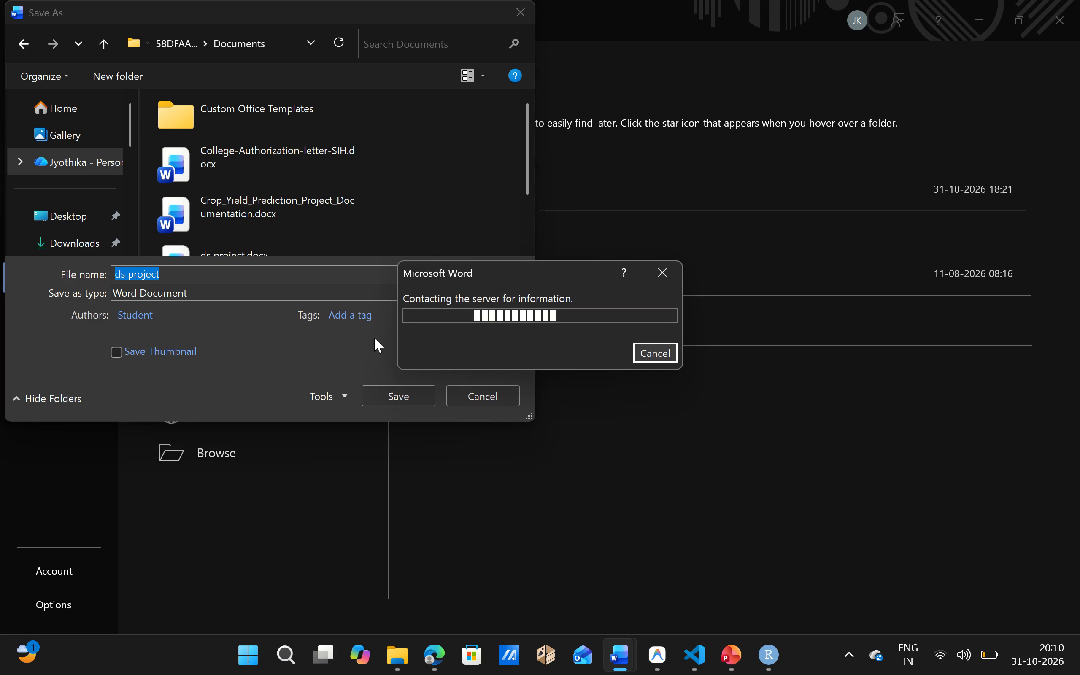
click(652, 348)
click(655, 263)
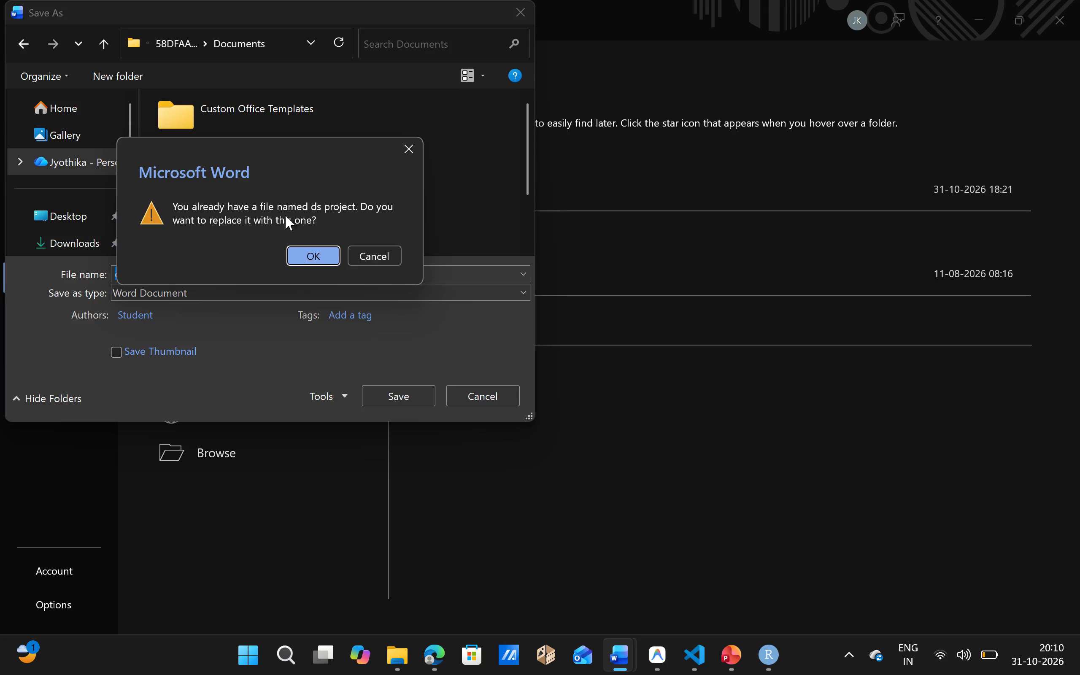
click(324, 254)
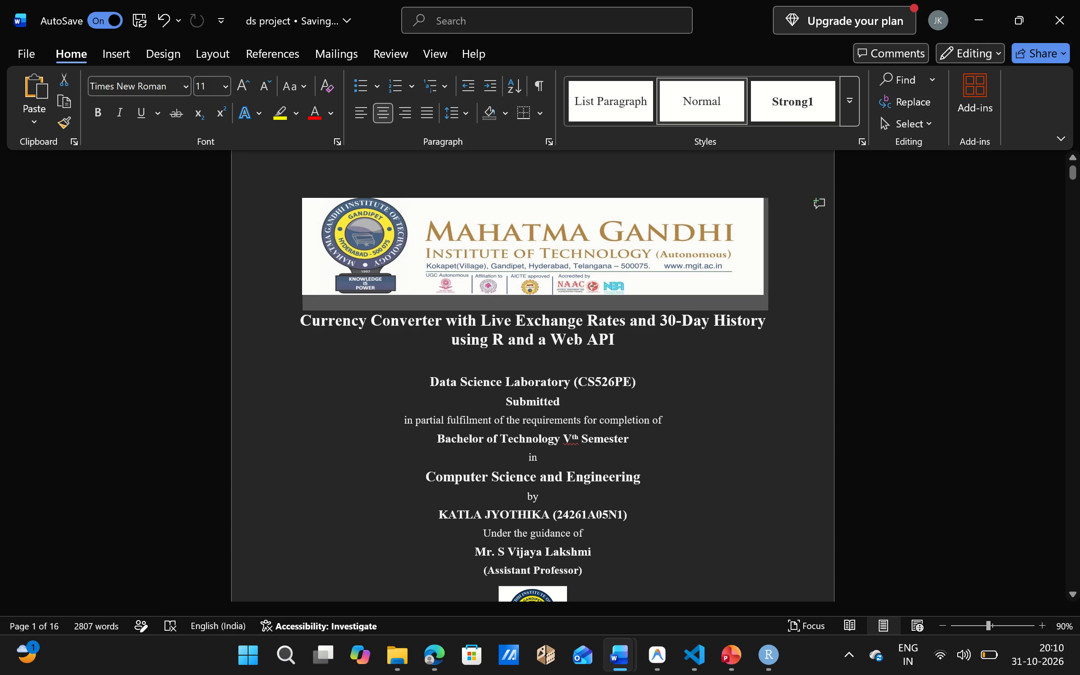
Look through the document's pages and check its file name and storage location.
scroll(630, 498, down, 14)
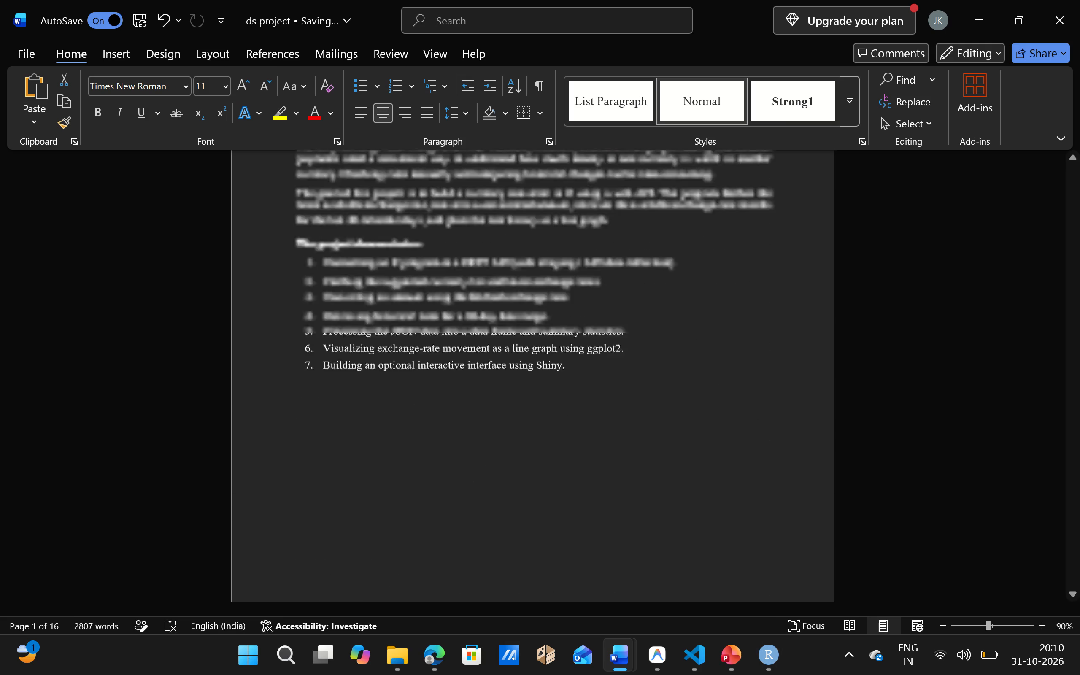
scroll(630, 498, down, 10)
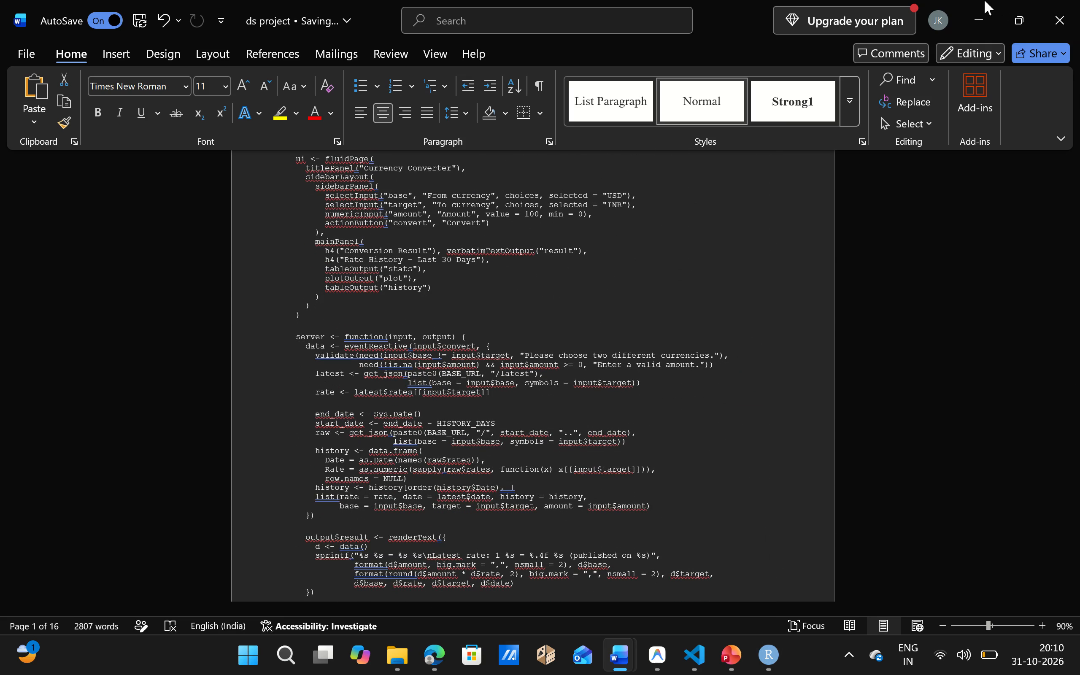
click(349, 19)
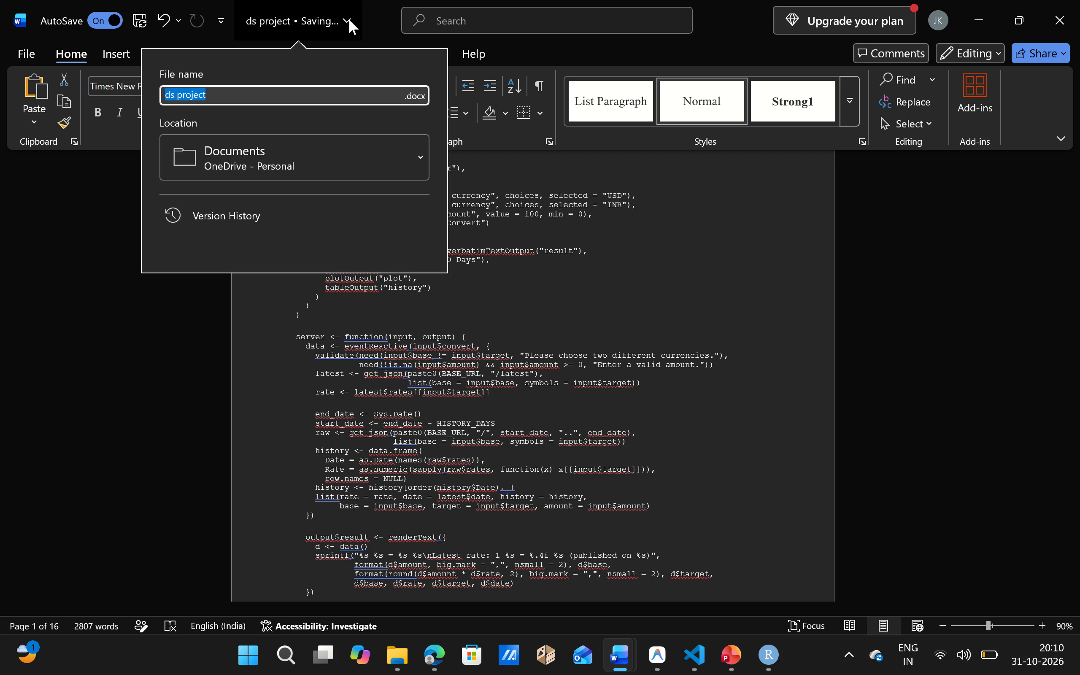
click(358, 93)
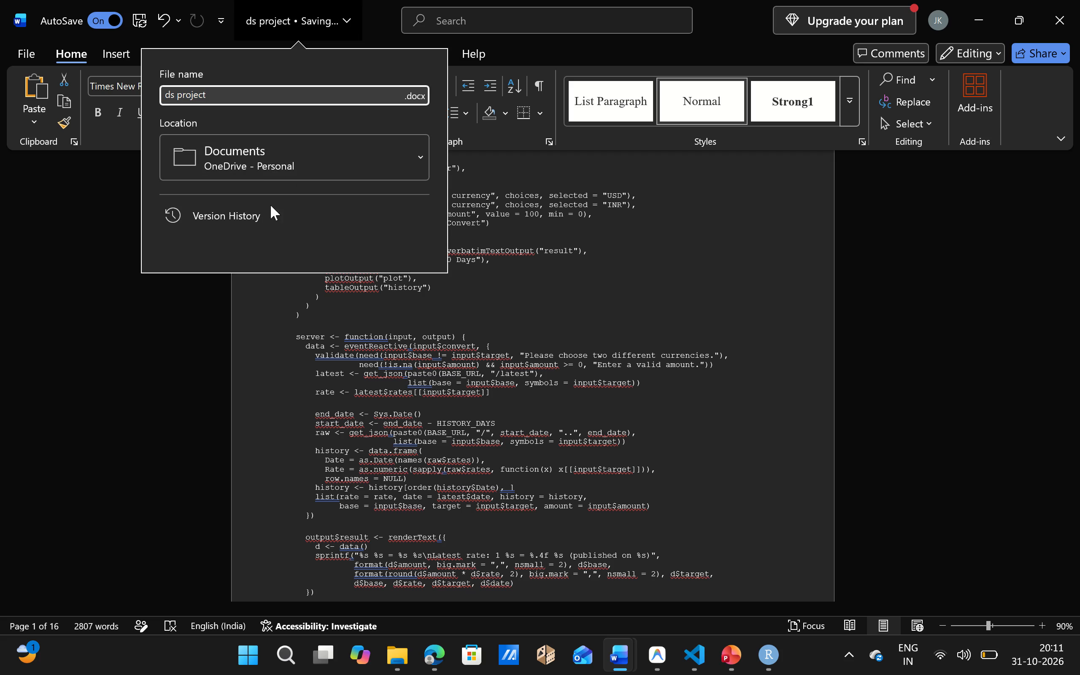